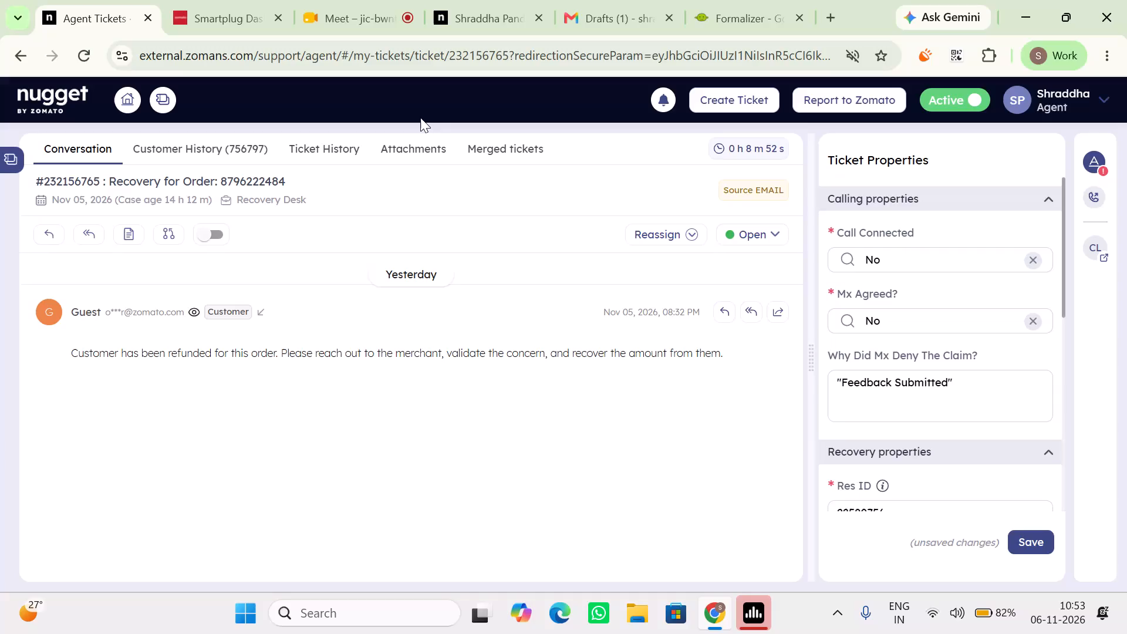
Review the ticket's calling, recovery and other properties and save the pending changes.
scroll(959, 409, "down", 3)
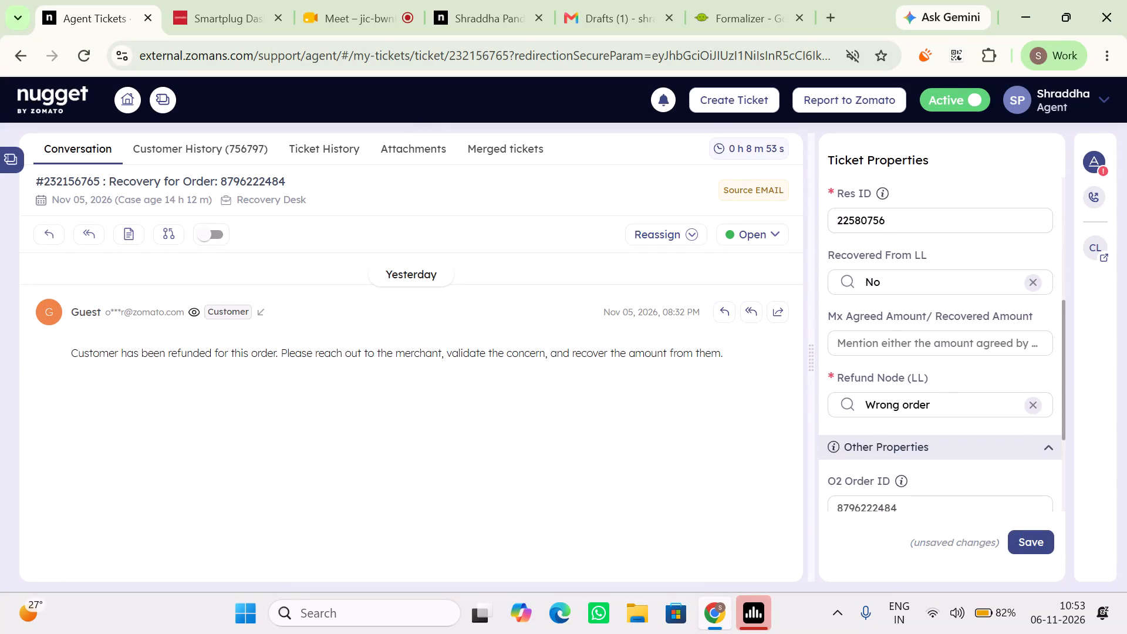
scroll(959, 409, "down", 3)
scroll(959, 409, "up", 6)
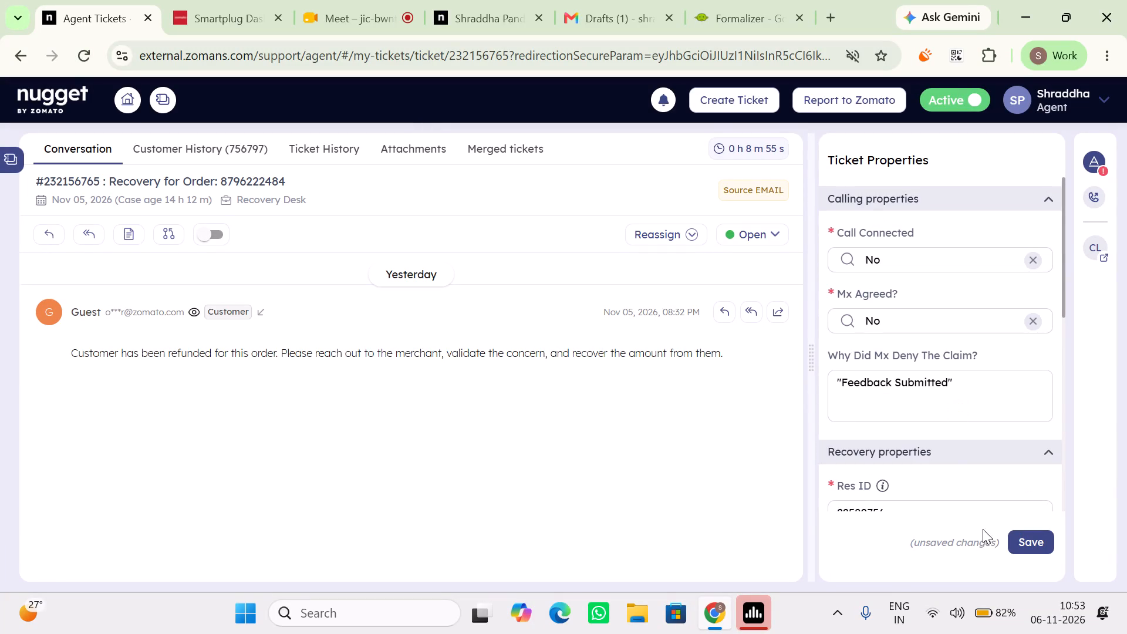
left_click(1044, 542)
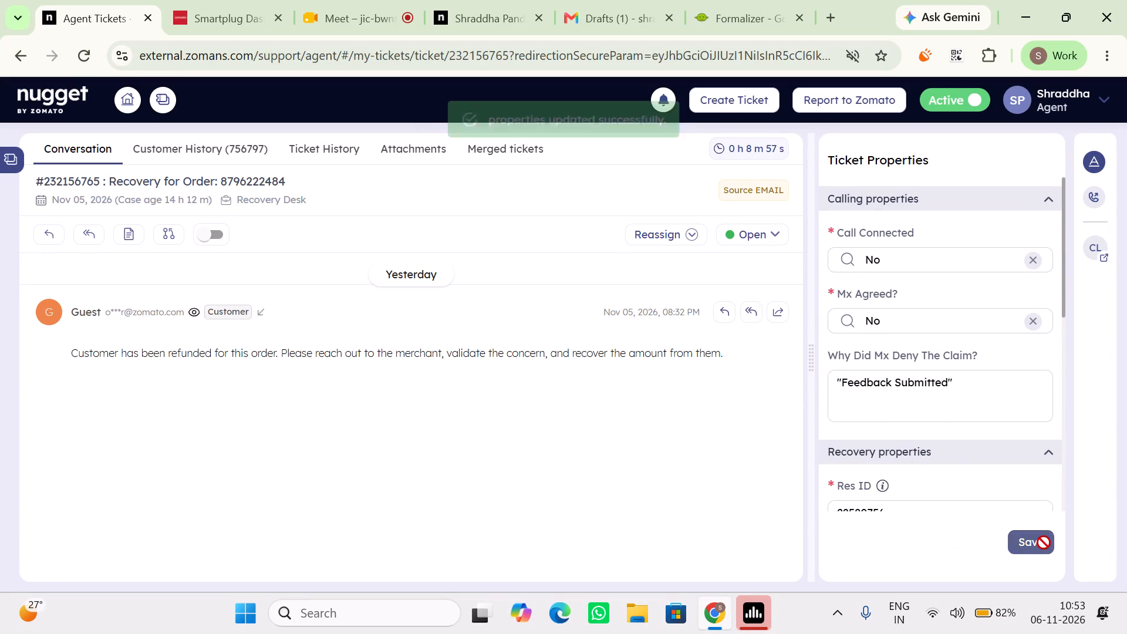
left_click(135, 224)
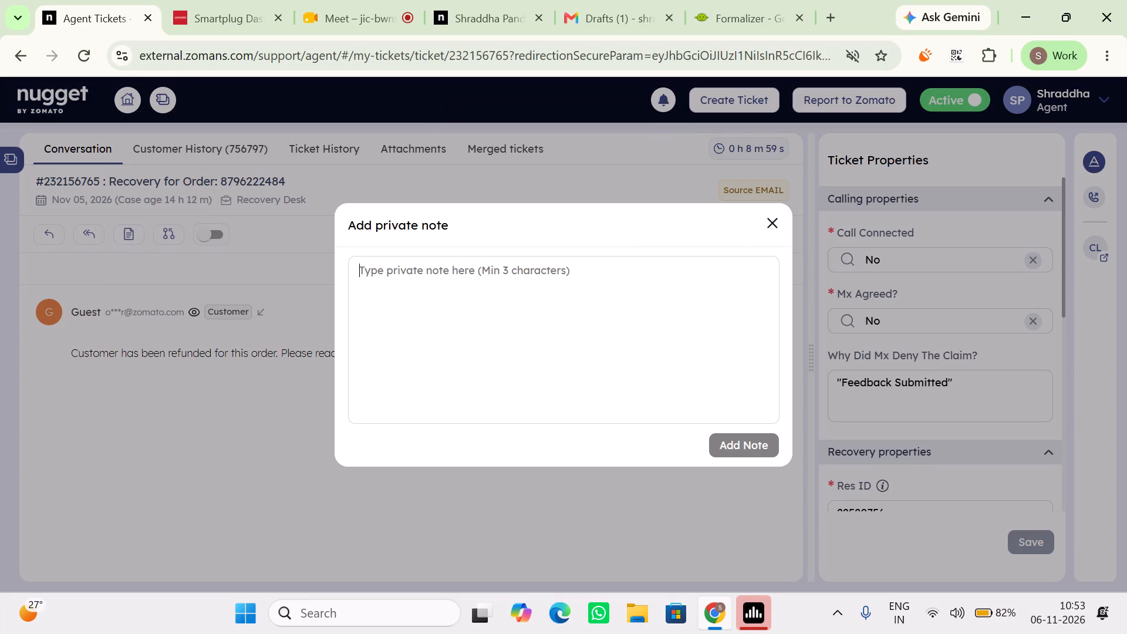
left_click(426, 295)
key("ctrl+v")
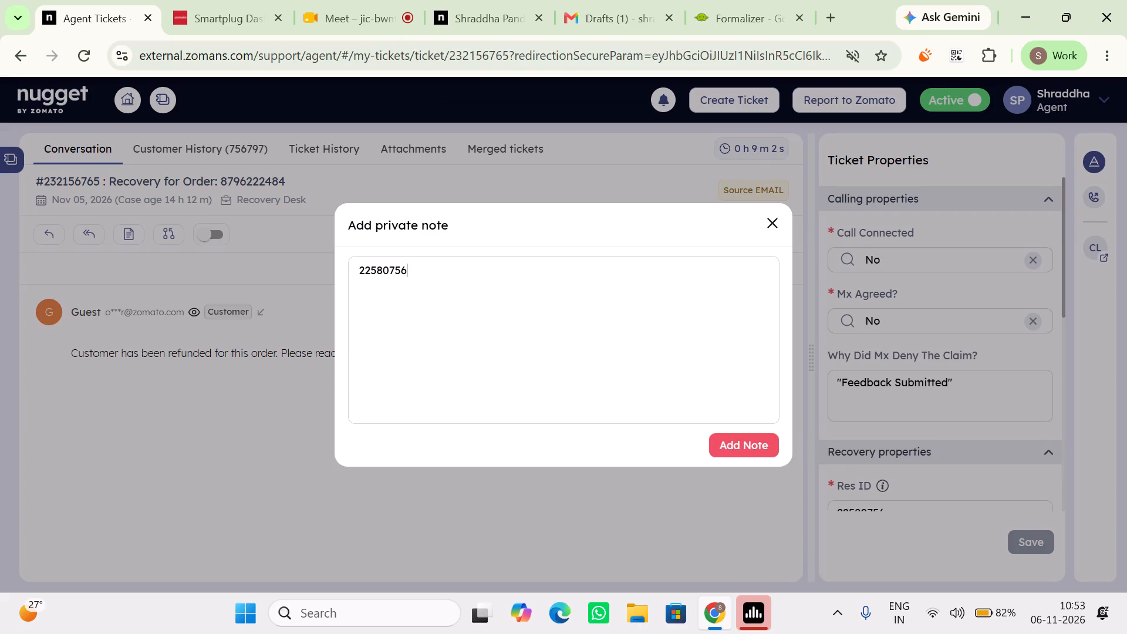
key("ctrl+z")
On the Smartplug order page, expand the 8:41 PM Wrong item(s) delivered entry in the tags log and select its ticket status text.
left_click(232, 0)
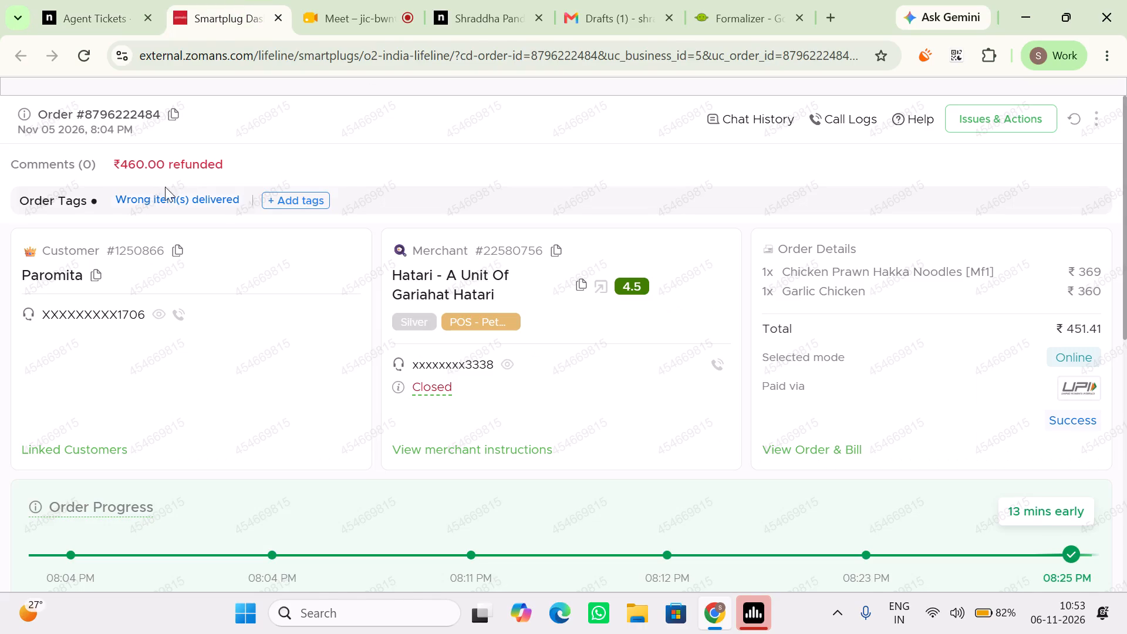
left_click(164, 193)
scroll(410, 326, "down", 3)
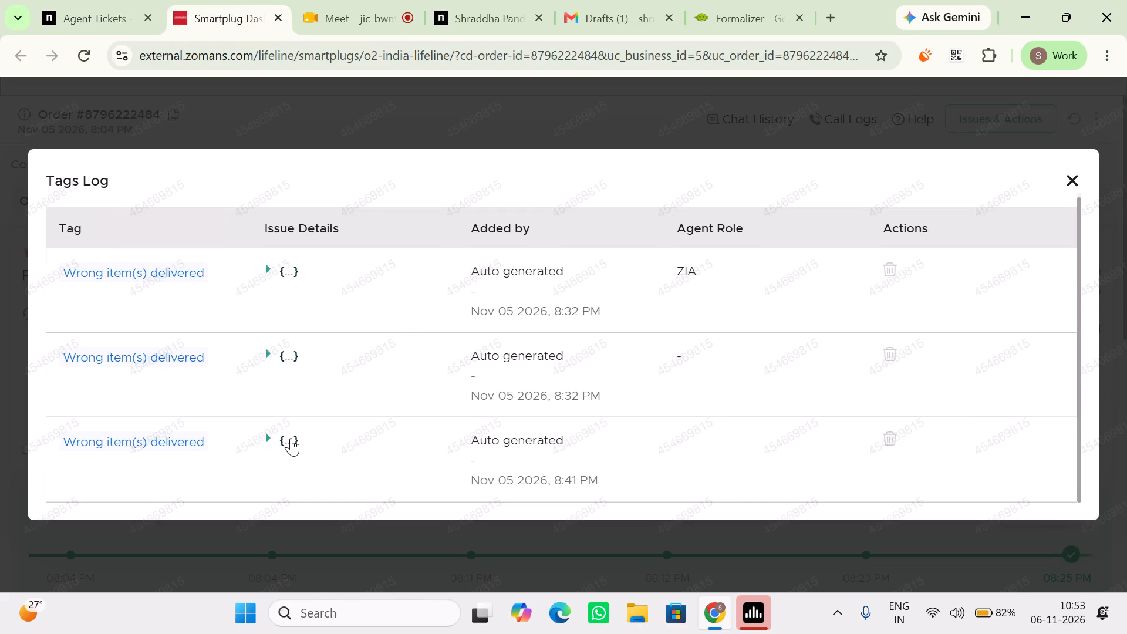
left_click(291, 438)
scroll(410, 428, "down", 2)
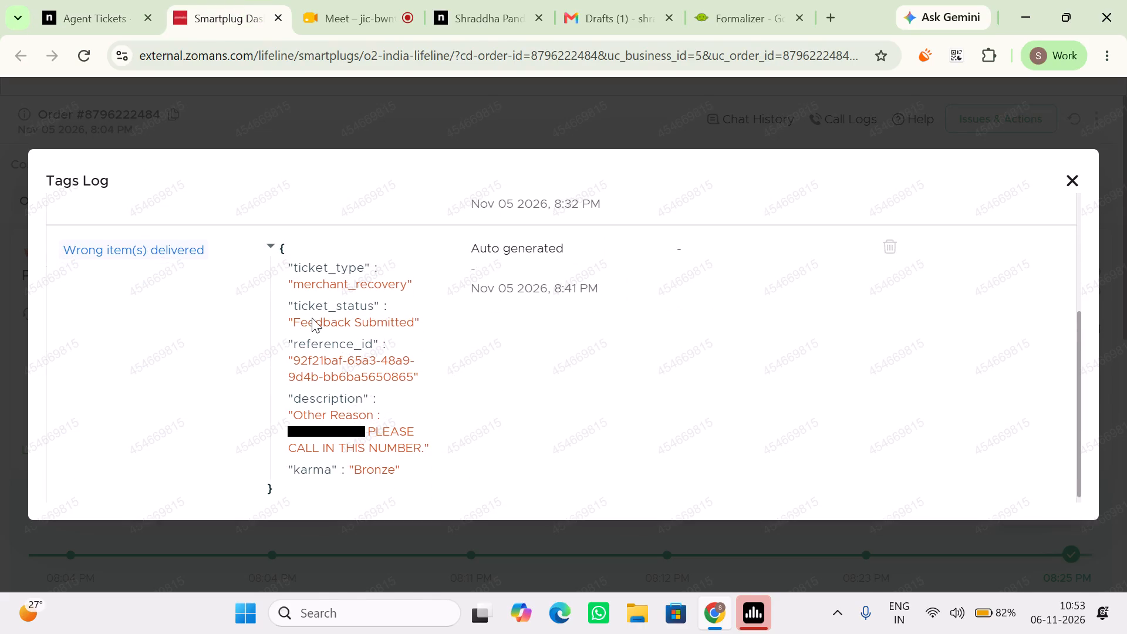
triple_click(322, 316)
triple_click(322, 316)
left_click(322, 316)
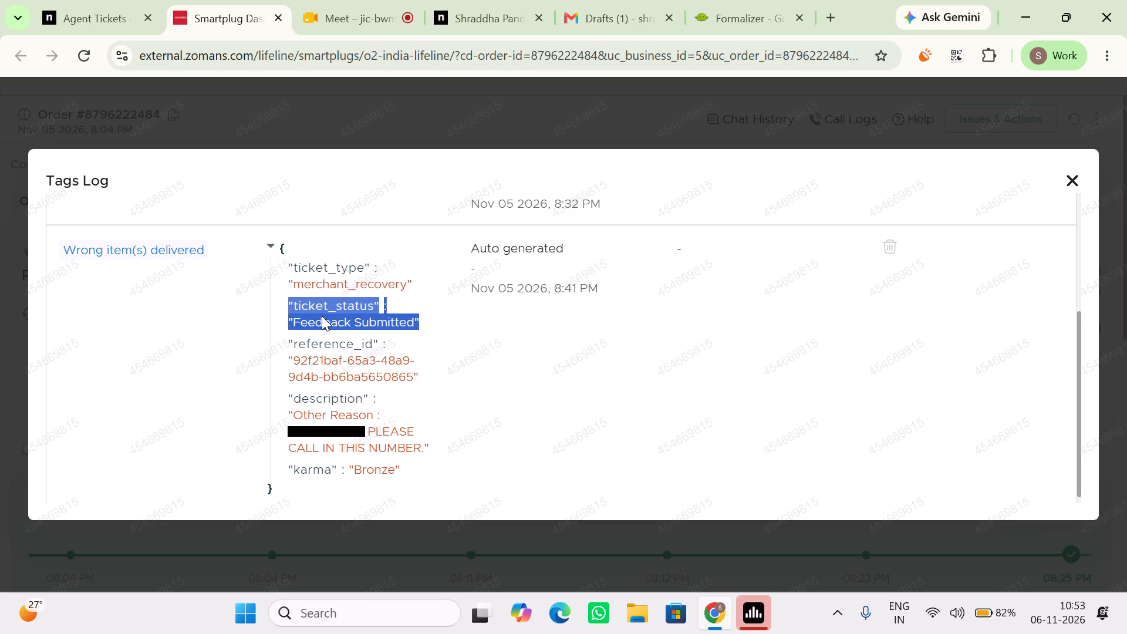
left_click(322, 316)
left_click(325, 300)
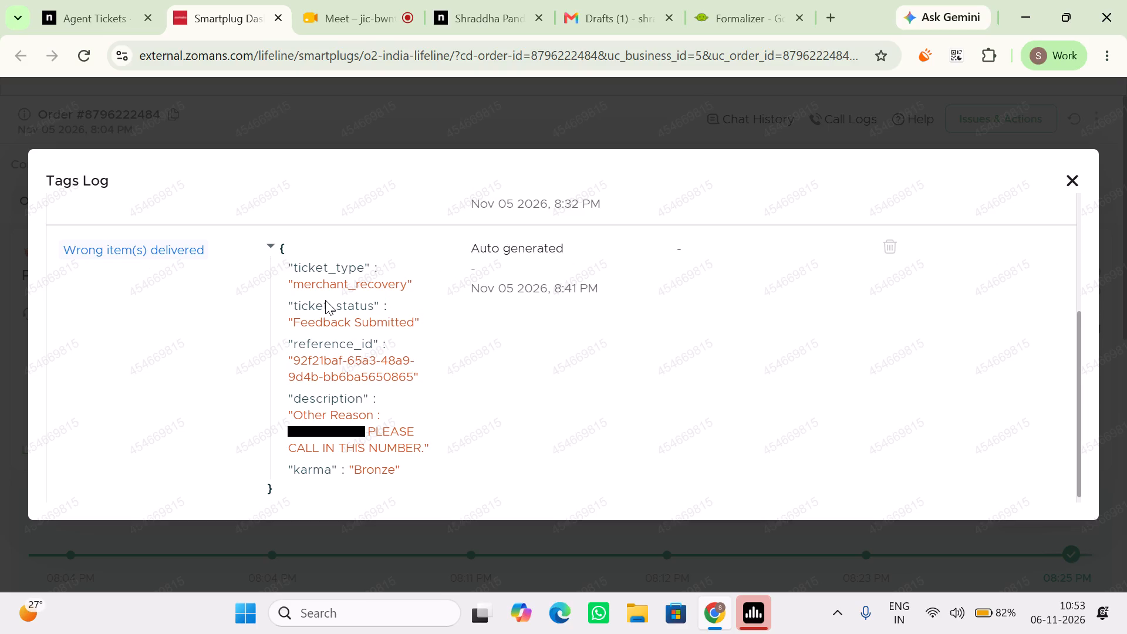
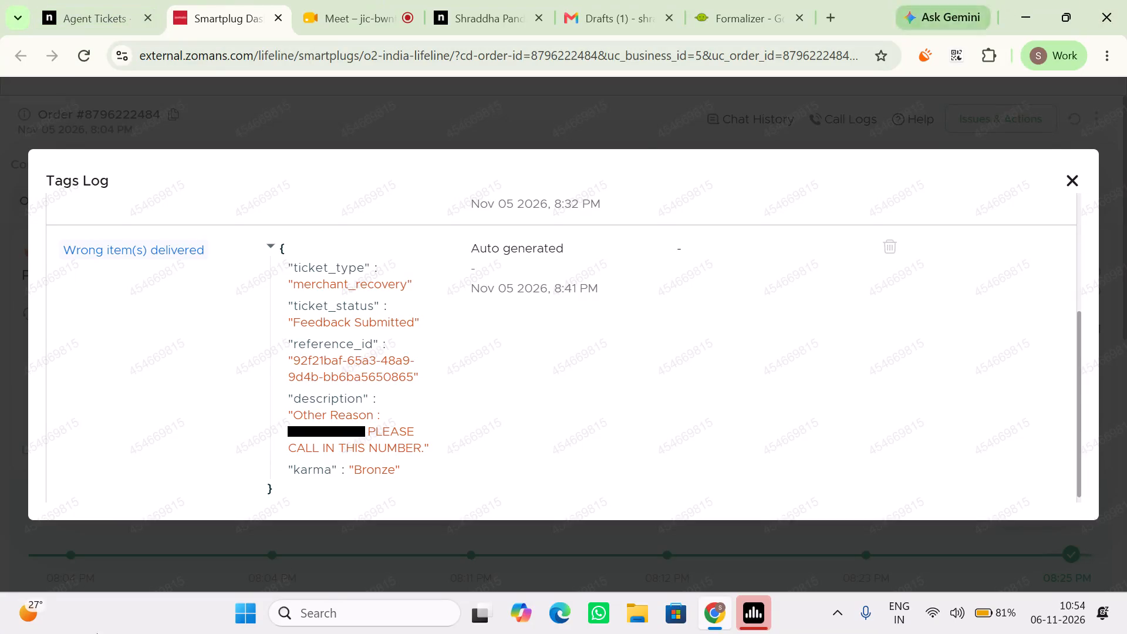
Copy the "Feedback Submitted" ticket status from the 8:41 PM tags log entry and add it as the ticket's private note.
triple_click(330, 322)
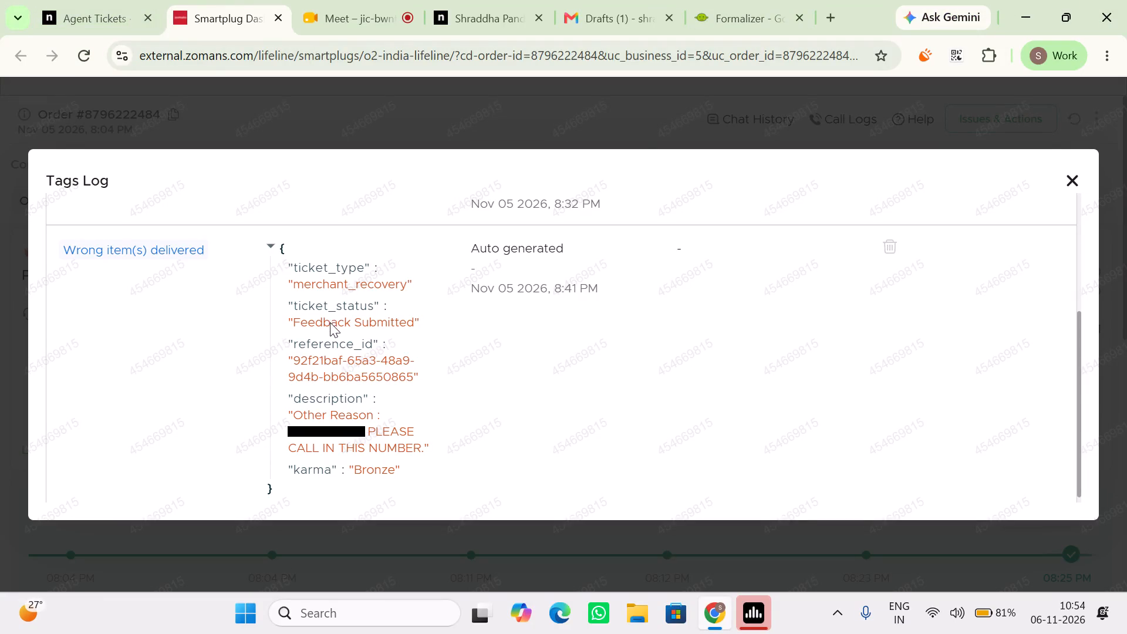
left_click(331, 323)
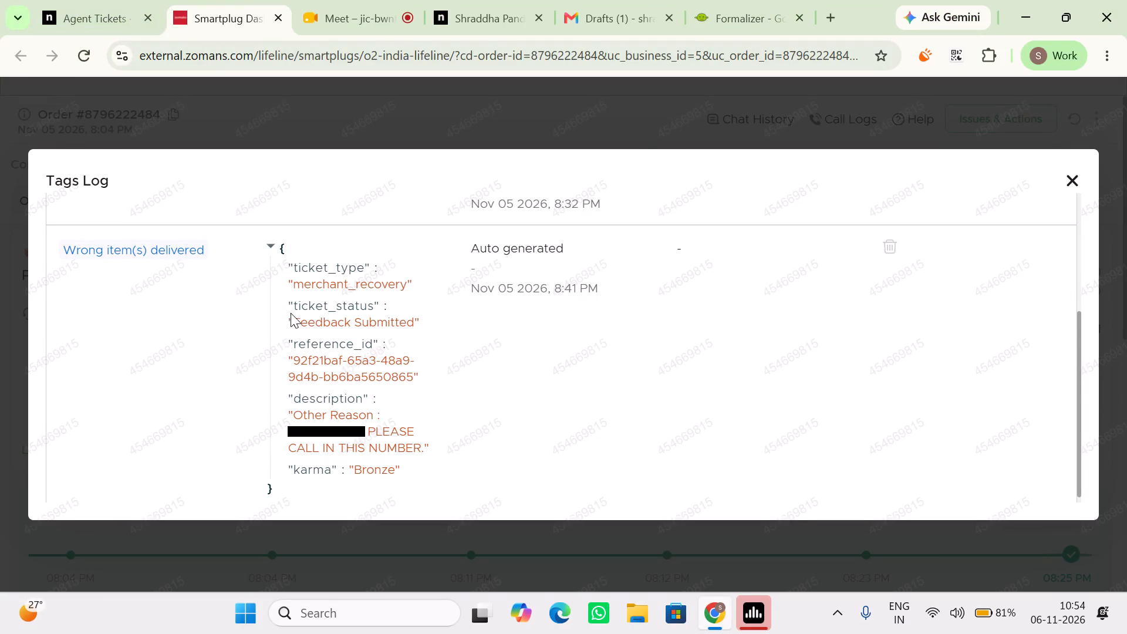
left_click_drag(291, 312, 302, 318)
left_click(301, 319)
left_click_drag(288, 316, 294, 322)
left_click_drag(294, 322, 426, 328)
key("ctrl+c")
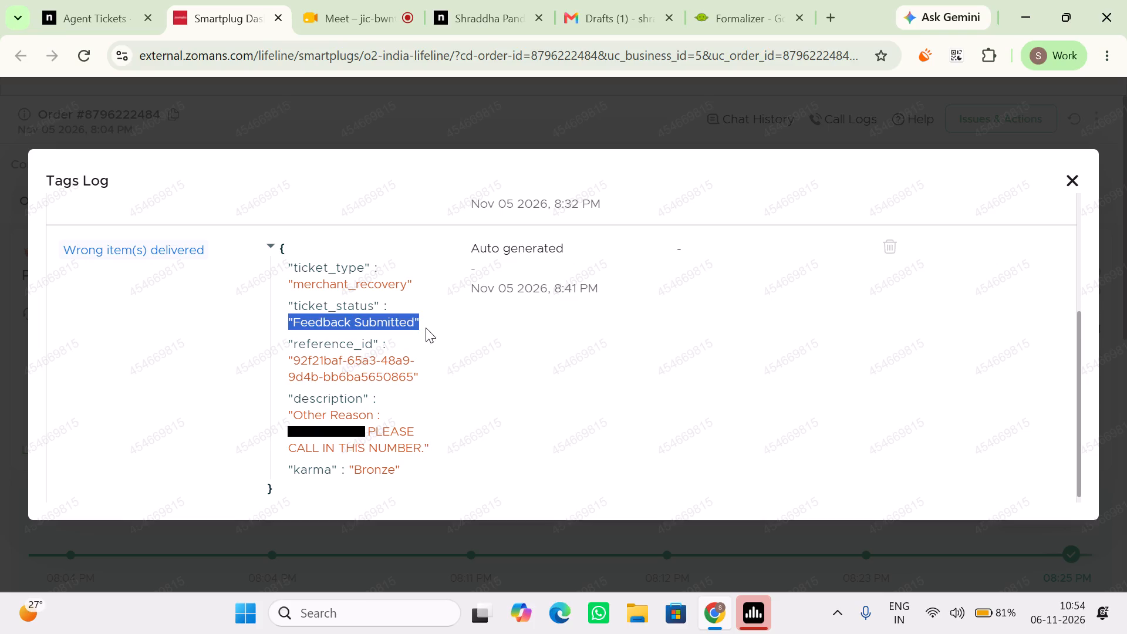
left_click(118, 0)
key("ctrl+v")
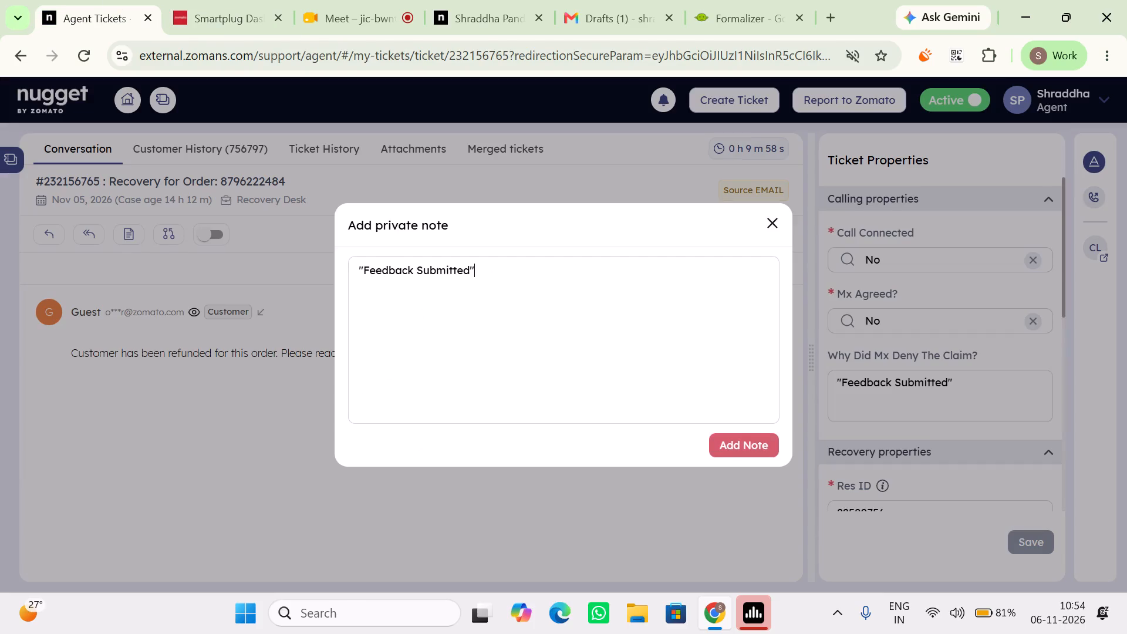
left_click(731, 434)
Check the ticket's calling, recovery and other properties, from Call Connected through the O2 order and user IDs.
scroll(176, 440, "up", 1)
scroll(176, 444, "down", 1)
scroll(176, 444, "up", 1)
scroll(176, 444, "down", 1)
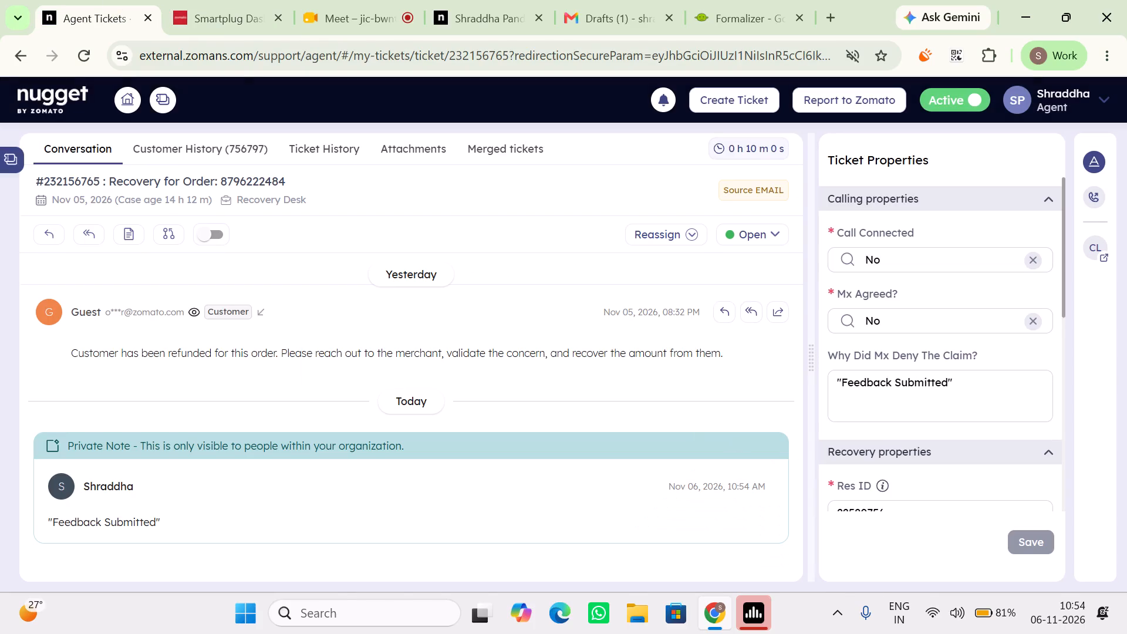
scroll(934, 400, "up", 1)
scroll(883, 375, "up", 2)
scroll(883, 375, "down", 5)
scroll(883, 375, "up", 1)
scroll(883, 375, "down", 3)
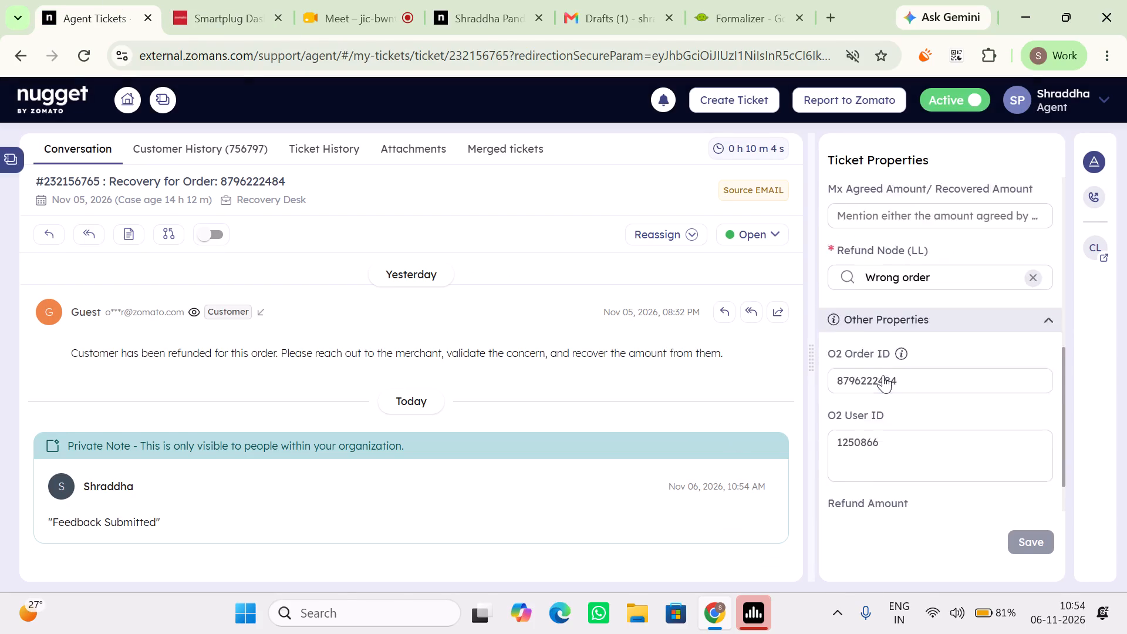
scroll(882, 375, "up", 2)
scroll(882, 375, "down", 2)
scroll(882, 375, "up", 1)
scroll(880, 370, "down", 1)
scroll(880, 370, "up", 2)
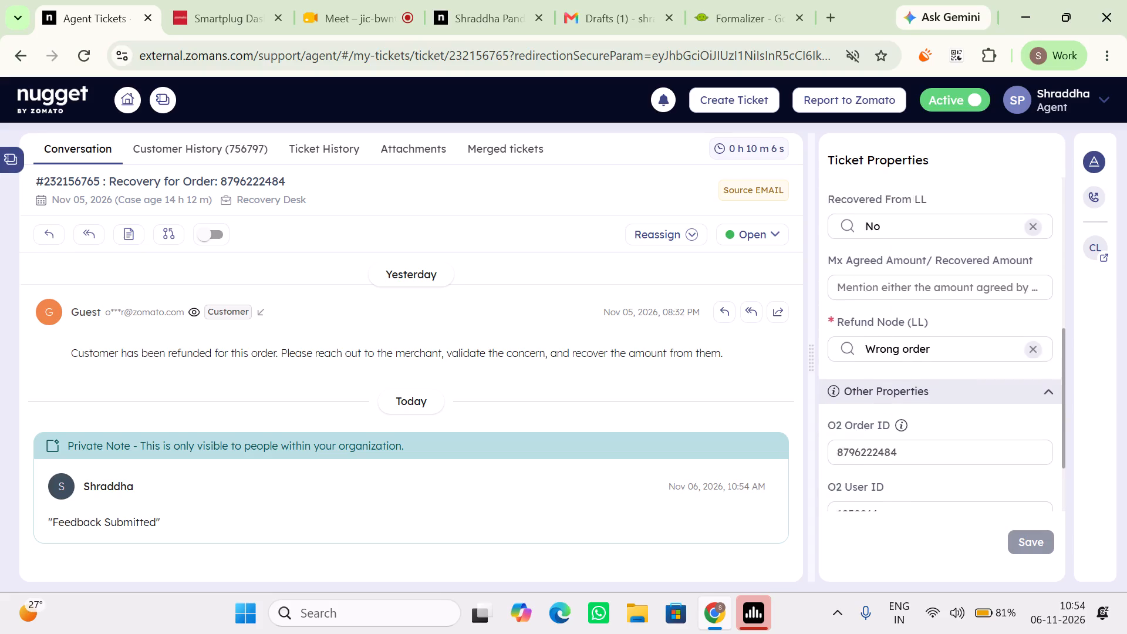
Return to the Smartplug order page and close the order's tags log.
left_click(221, 0)
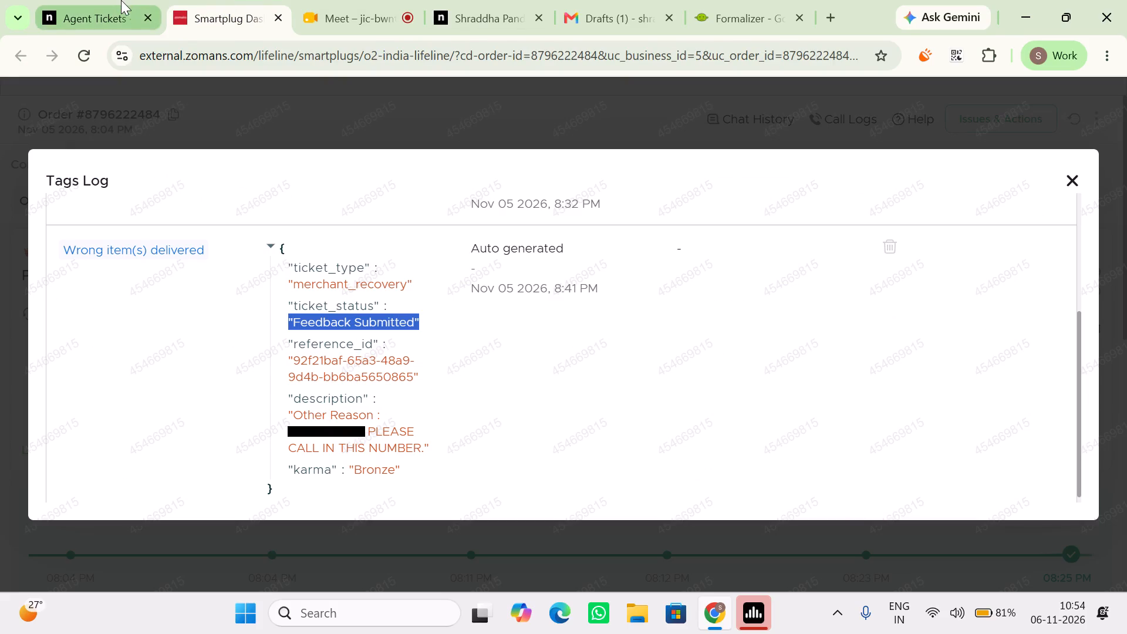
left_click(1068, 180)
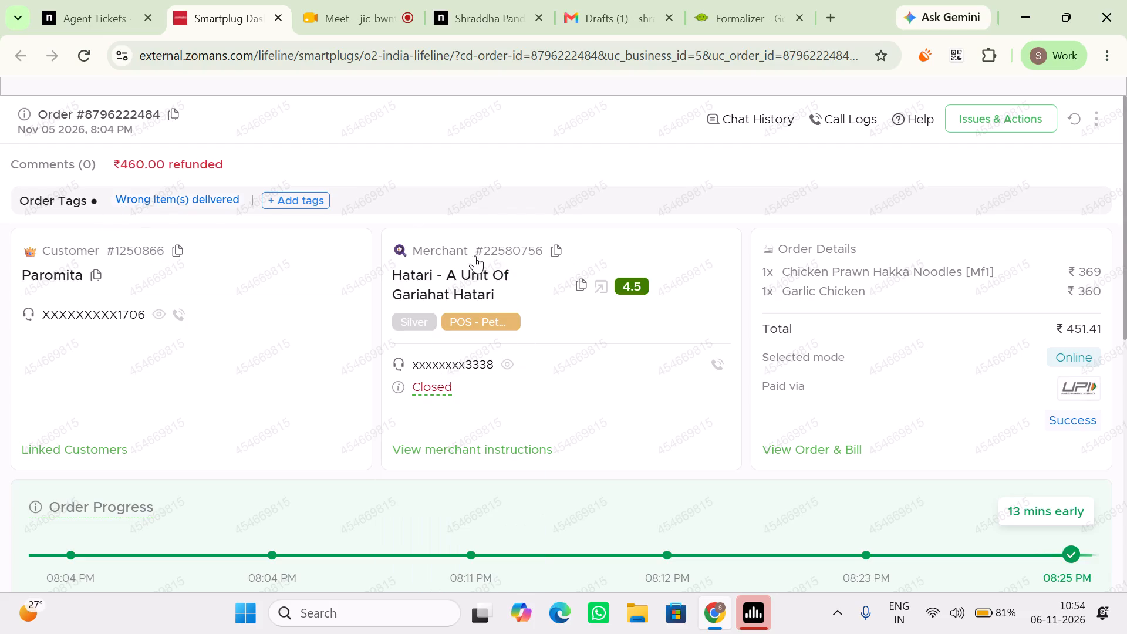
Back on the recovery ticket in Agent Tickets, change the ticket's status to Closed.
left_click(89, 0)
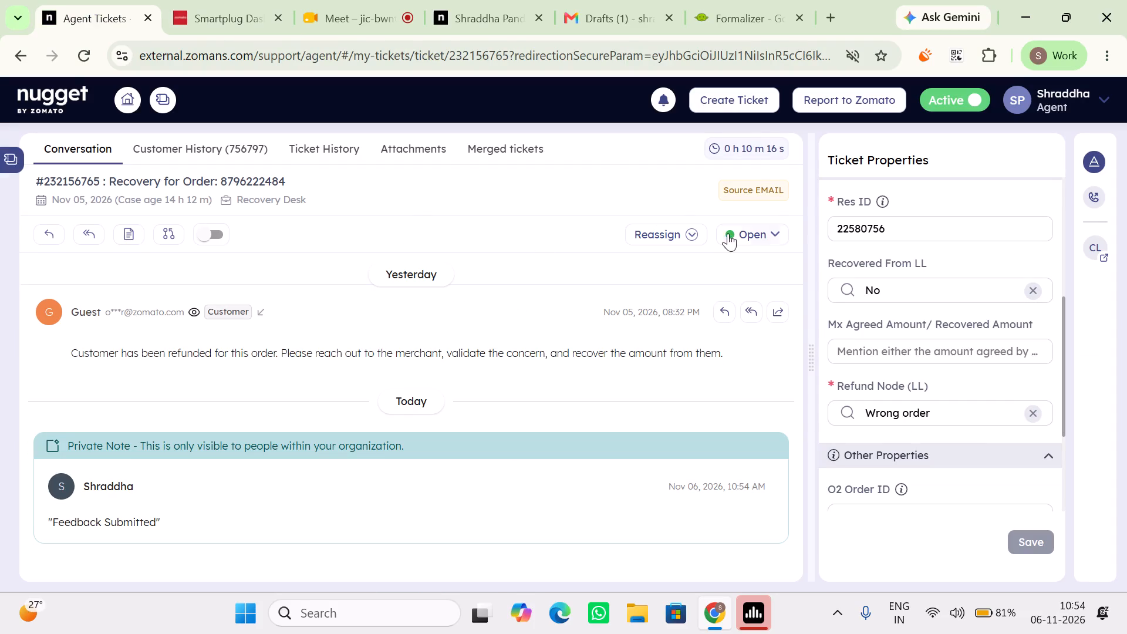
left_click(737, 233)
left_click(655, 296)
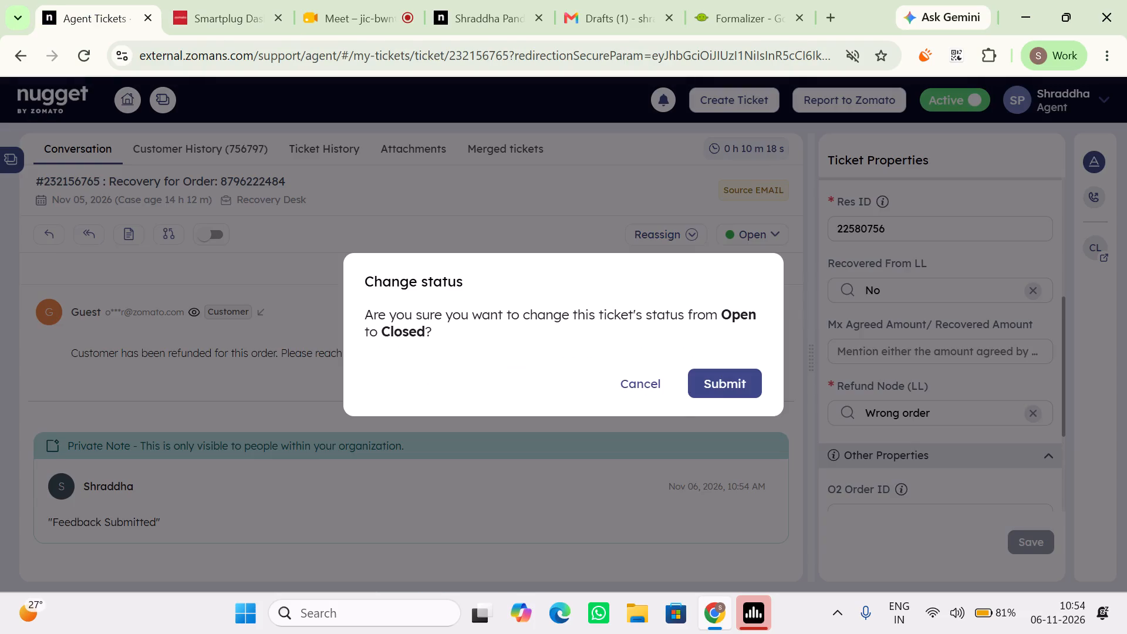
left_click(750, 371)
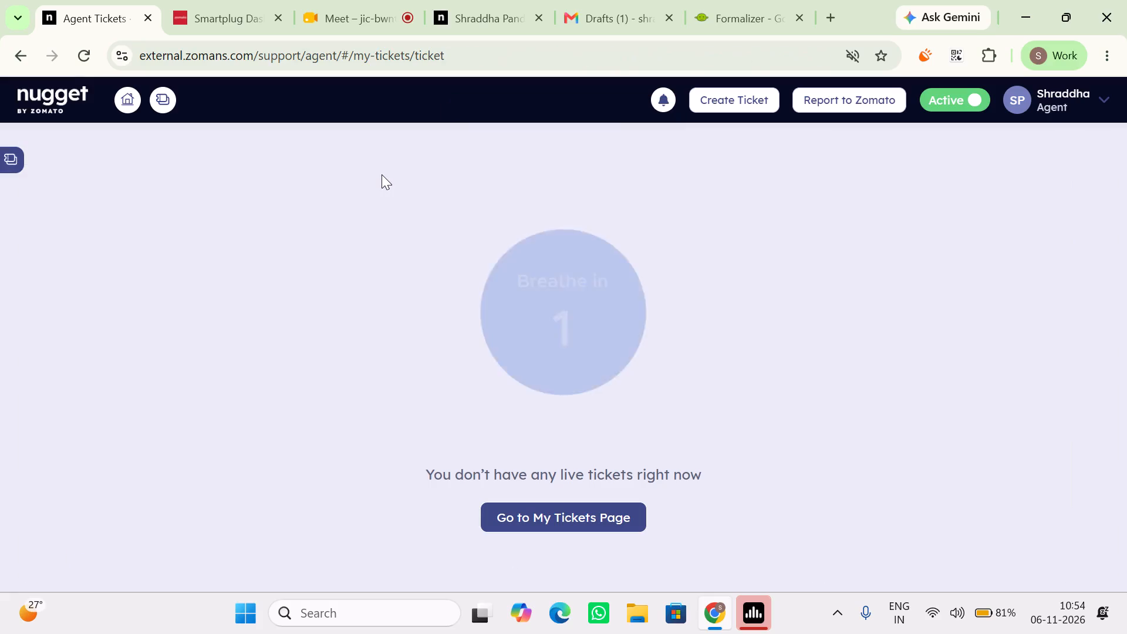
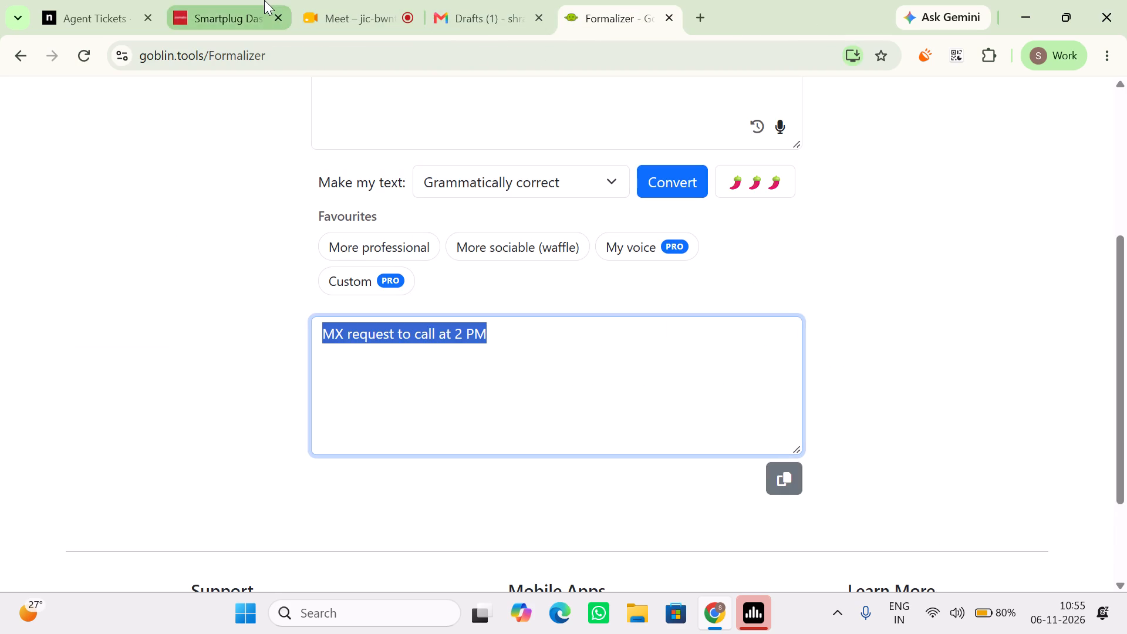
left_click(264, 0)
left_click(129, 0)
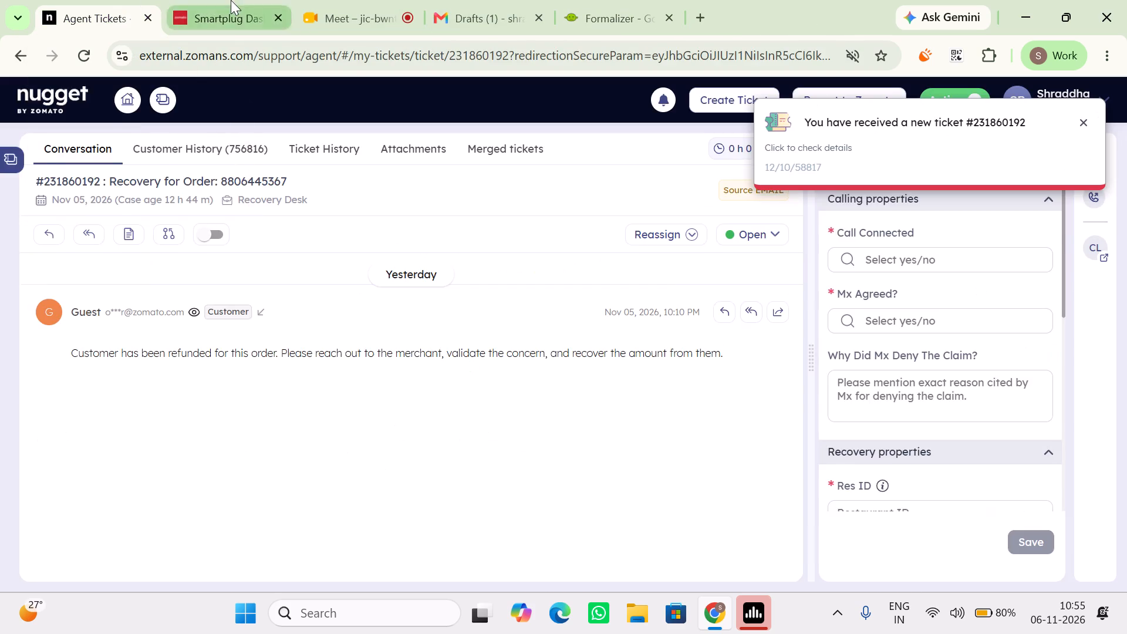
left_click(231, 0)
left_click(180, 193)
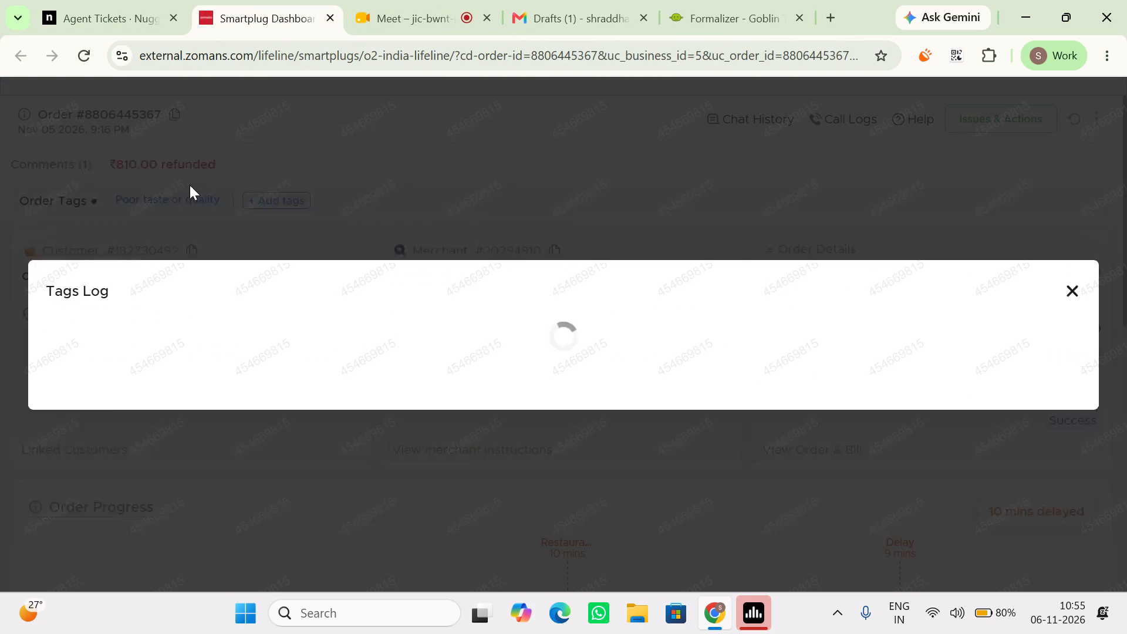
scroll(455, 389, "up", 1)
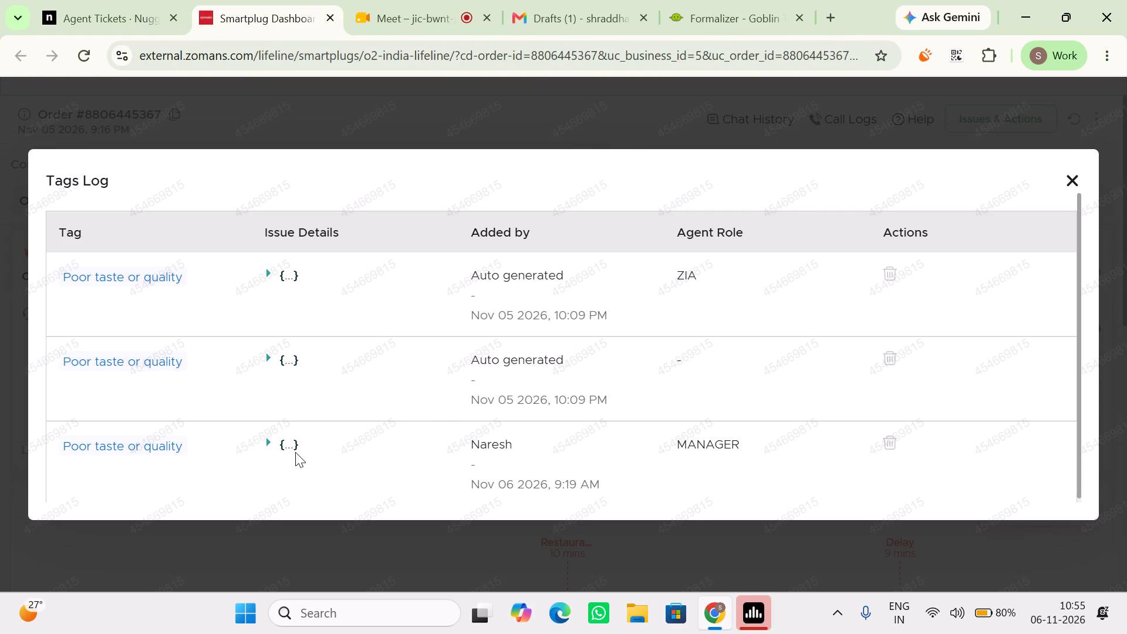
left_click(296, 449)
left_click(293, 439)
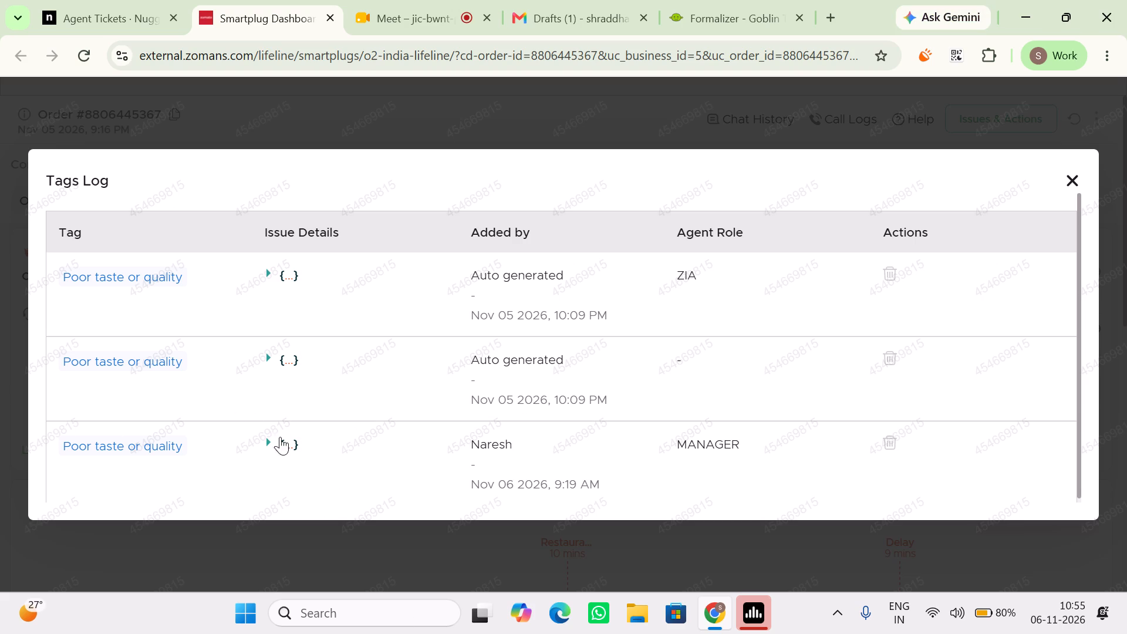
left_click(291, 444)
Copy the "Feedback Submitted" ticket status from the expanded entry and close the tags log.
scroll(323, 395, "down", 1)
scroll(334, 390, "up", 1)
scroll(334, 390, "down", 1)
scroll(334, 390, "up", 1)
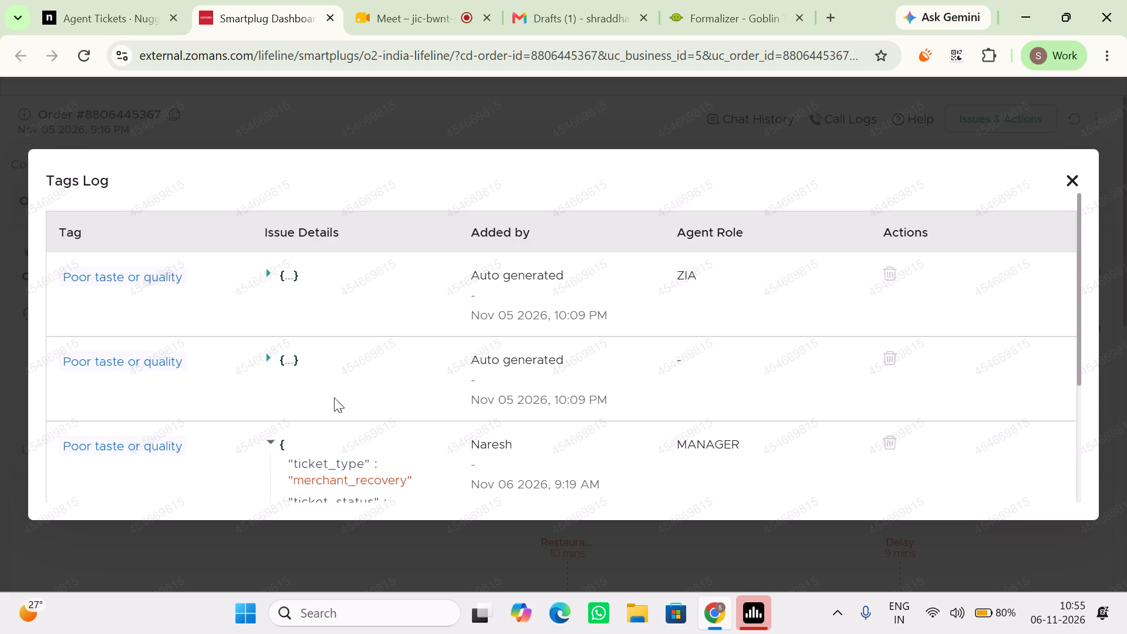
scroll(349, 423, "up", 1)
scroll(349, 423, "down", 1)
triple_click(345, 433)
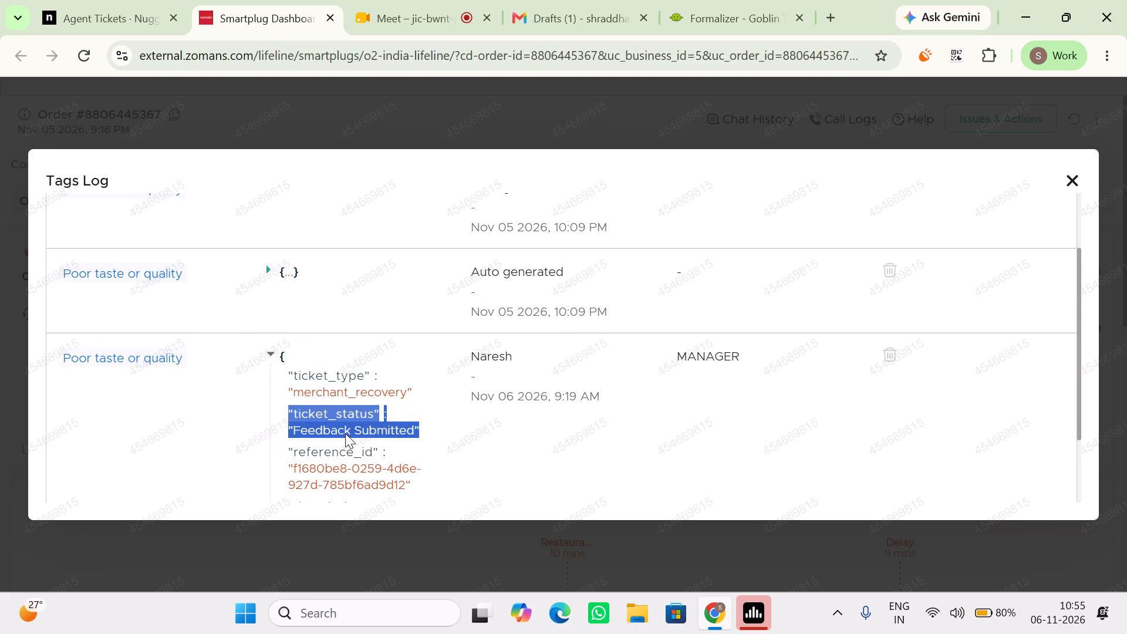
left_click(281, 435)
left_click_drag(287, 428, 434, 434)
key("ctrl+c")
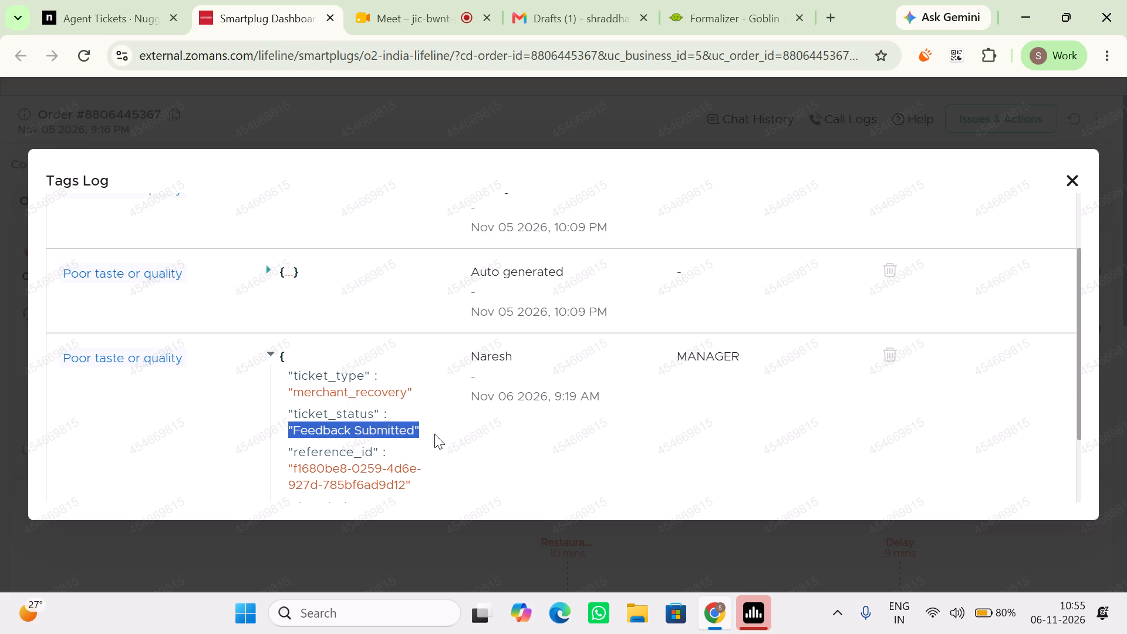
left_click(1077, 168)
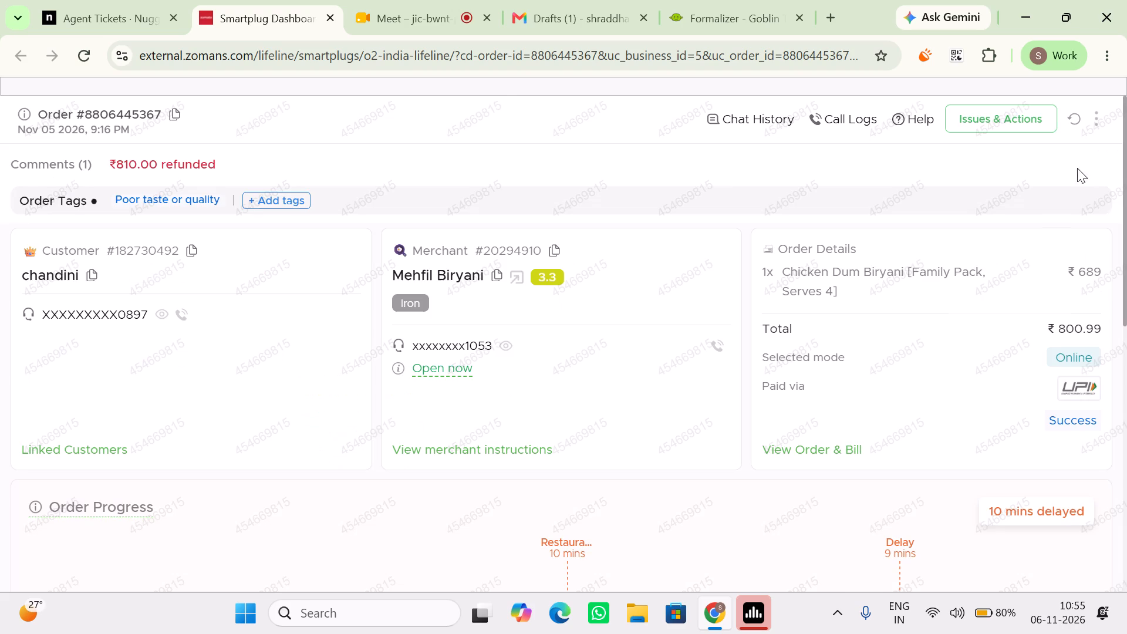
On the recovery ticket in Agent Tickets, set Call Connected and Mx Agreed to No and enter "Feedback Submitted" as the denial reason.
left_click(167, 0)
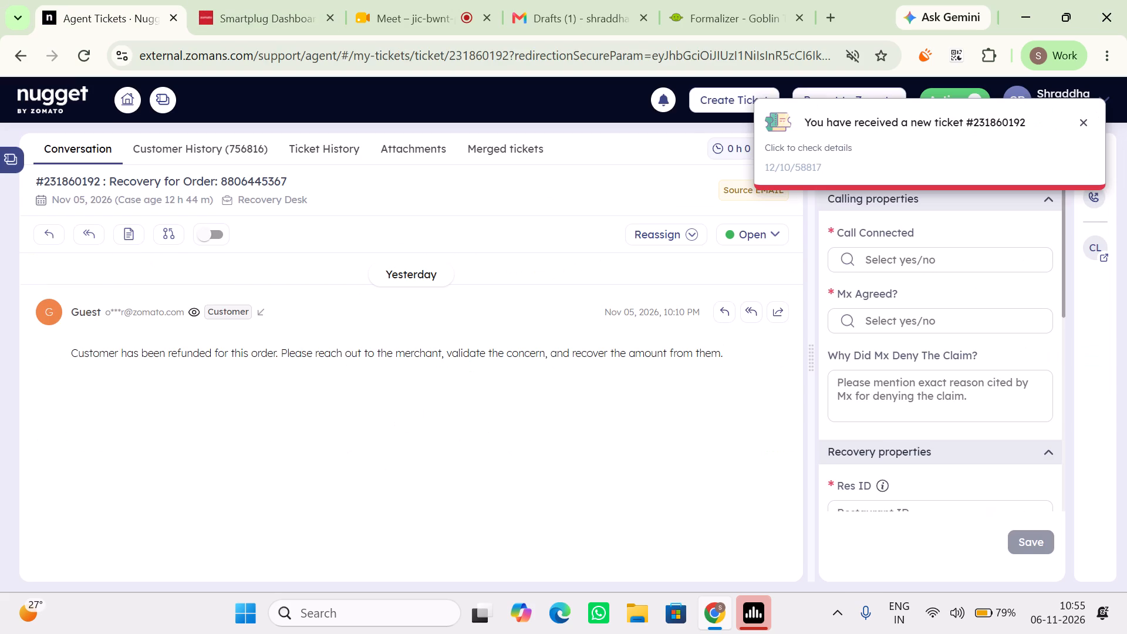
left_click(914, 255)
left_click(885, 314)
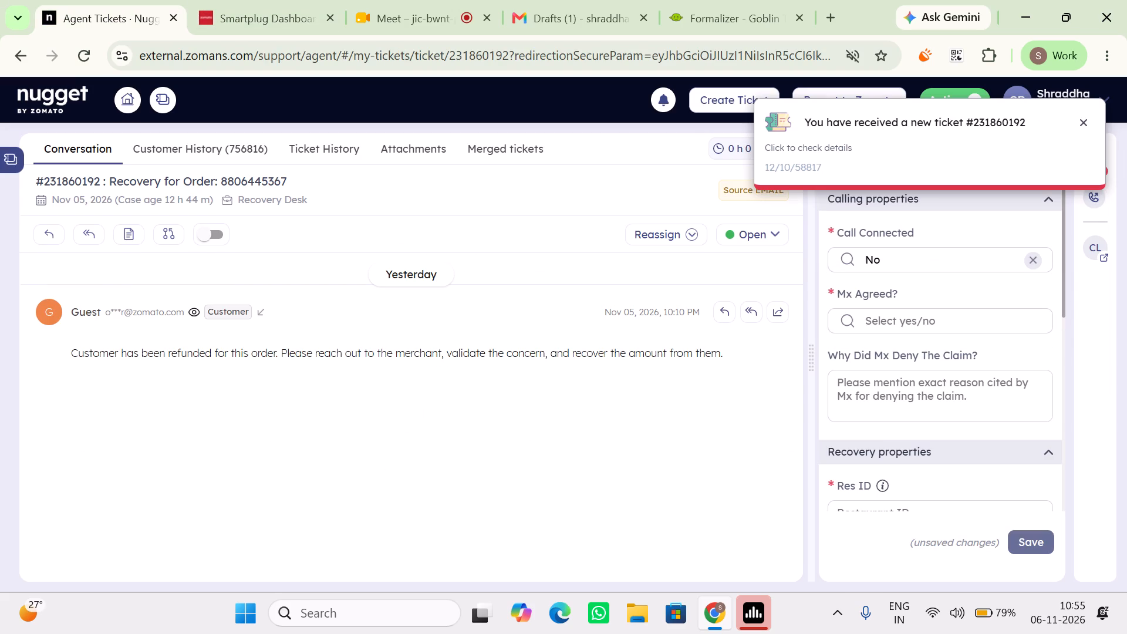
left_click(884, 321)
left_click(882, 369)
left_click(878, 396)
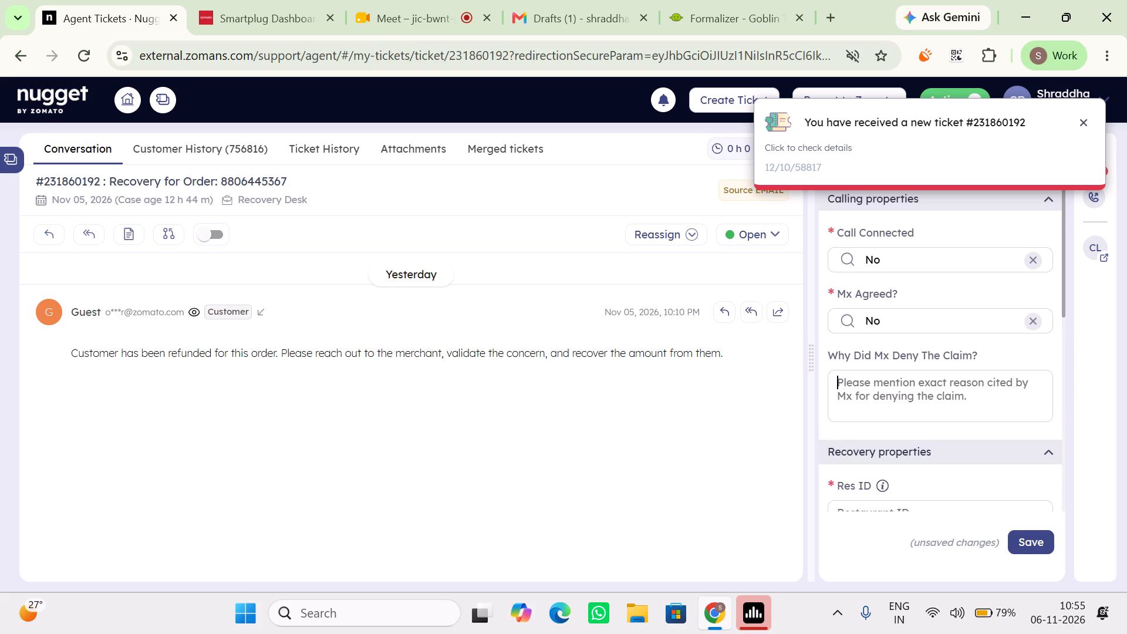
key("ctrl+v")
Add "Feedback Submitted" to the ticket as a private note.
left_click(119, 231)
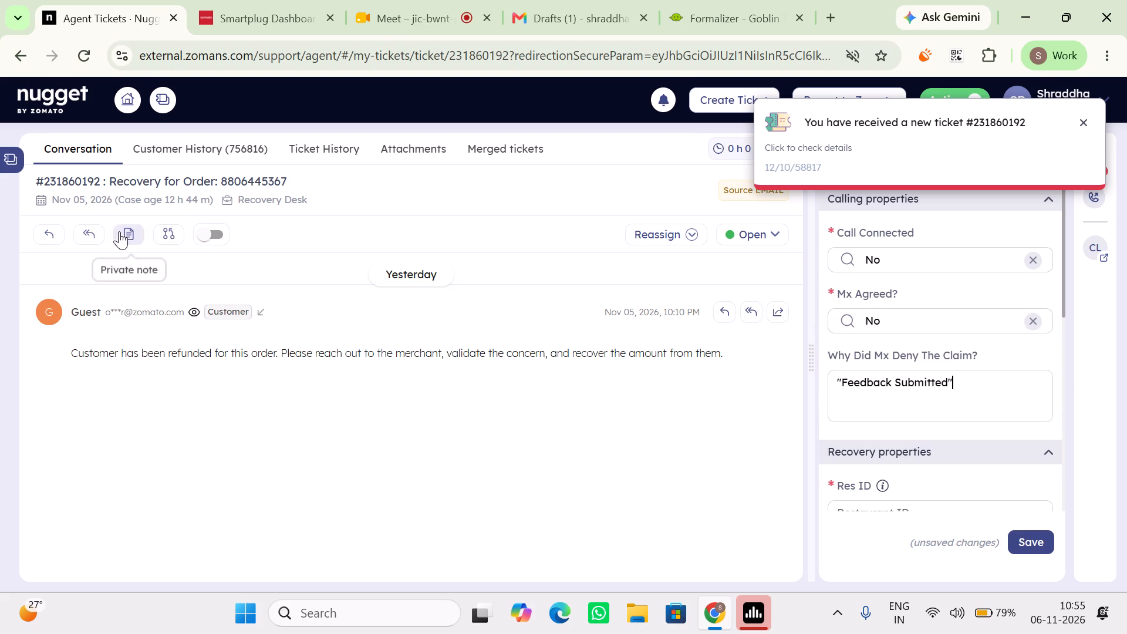
key("ctrl+v")
left_click(728, 434)
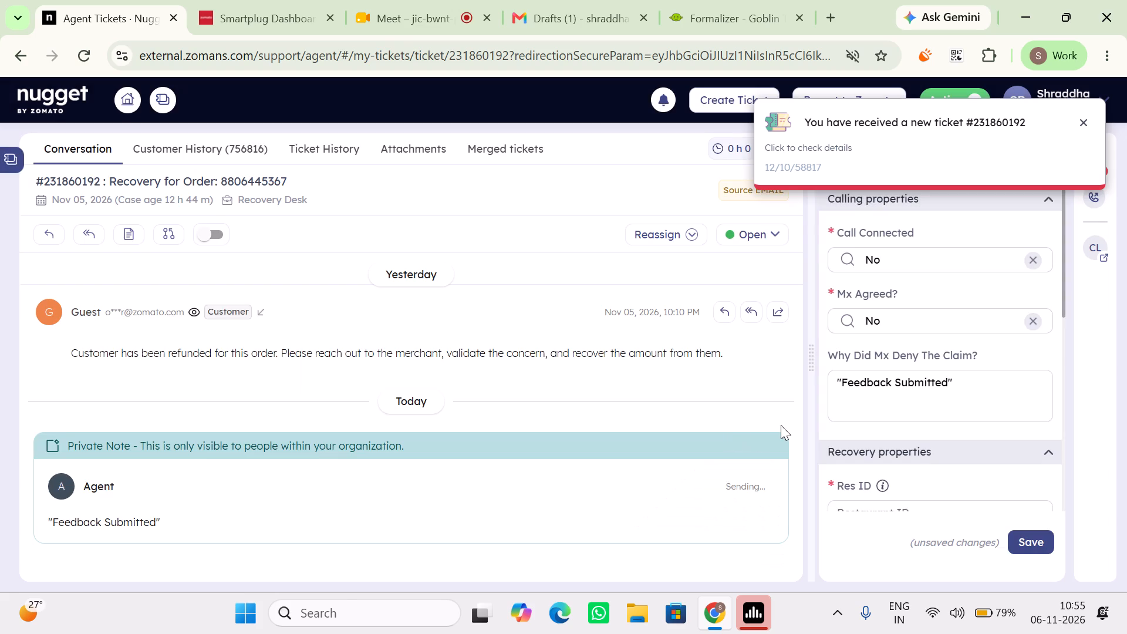
scroll(987, 300, "down", 1)
scroll(988, 300, "up", 1)
scroll(988, 300, "down", 1)
left_click(298, 0)
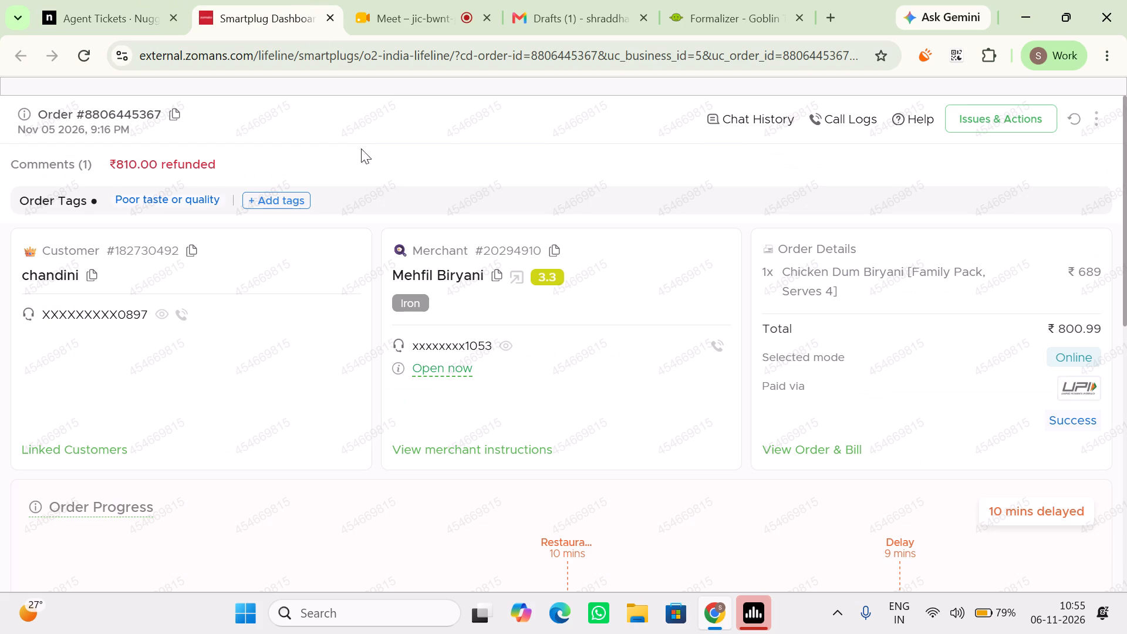
left_click(558, 250)
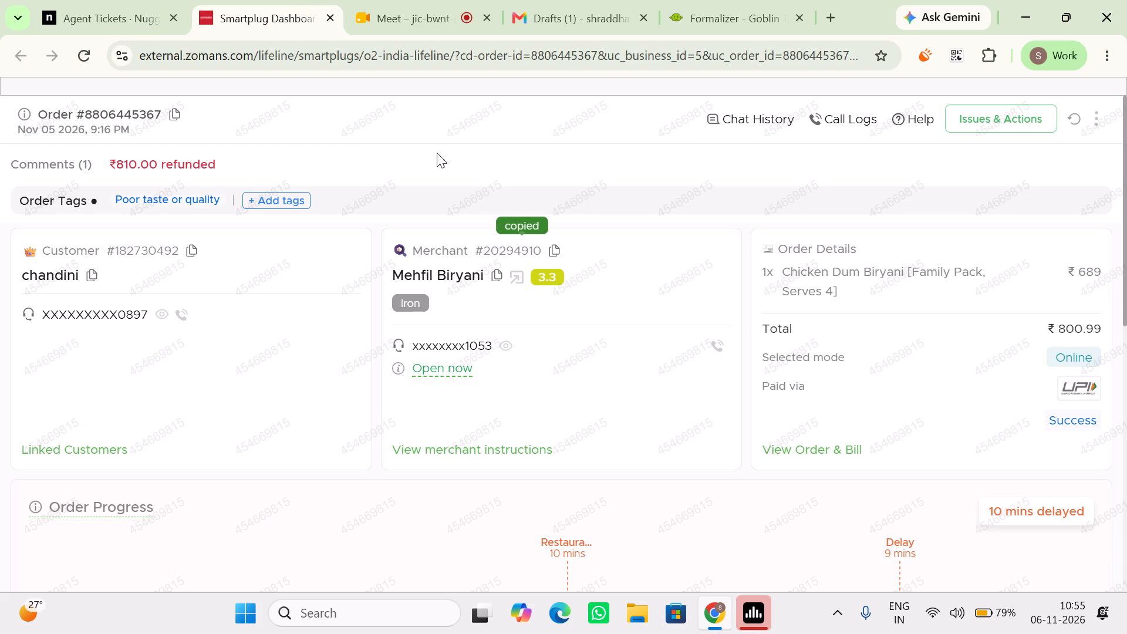
left_click(126, 0)
left_click(913, 429)
key("ctrl+v")
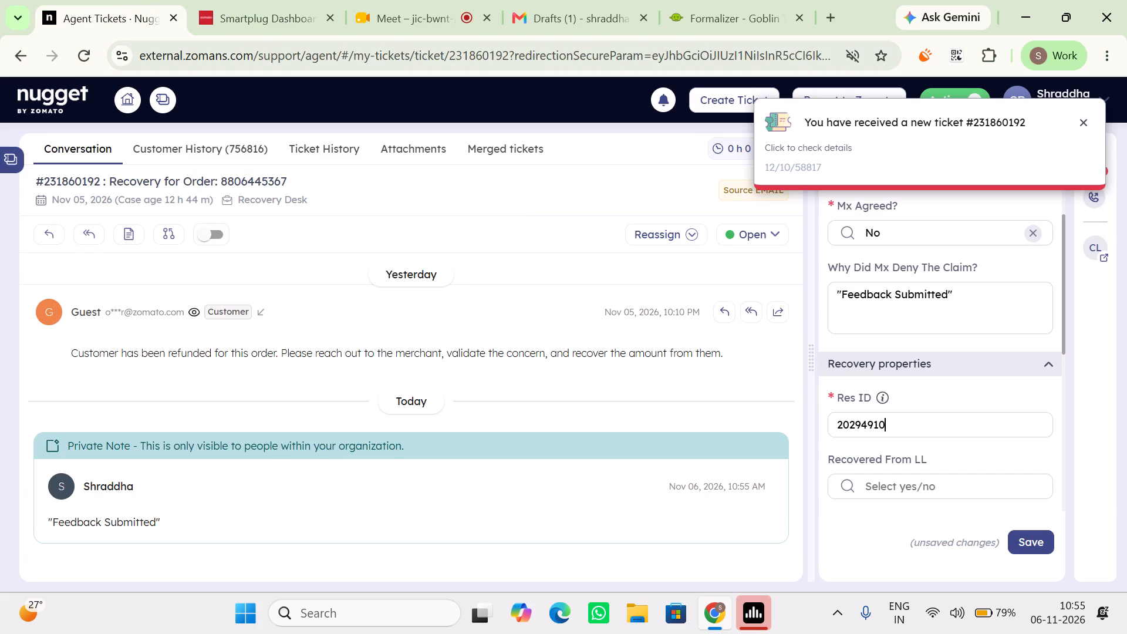
Set Recovered From LL to No and Refund Node (LL) to Poor quality in the ticket's recovery properties.
left_click(875, 491)
left_click(855, 536)
left_click(303, 0)
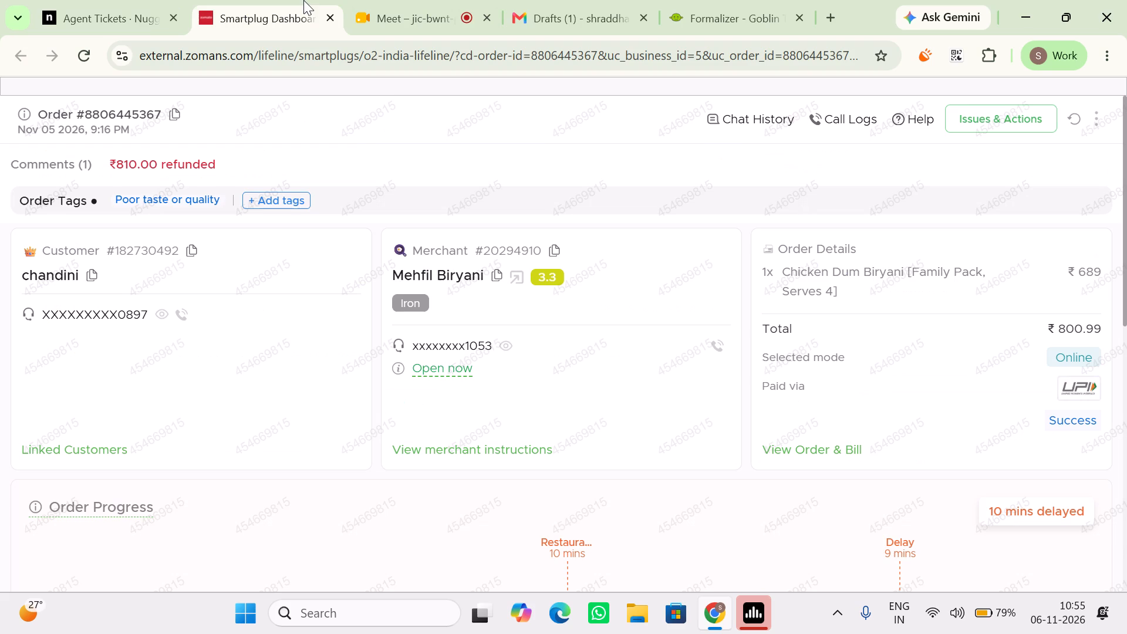
left_click(84, 0)
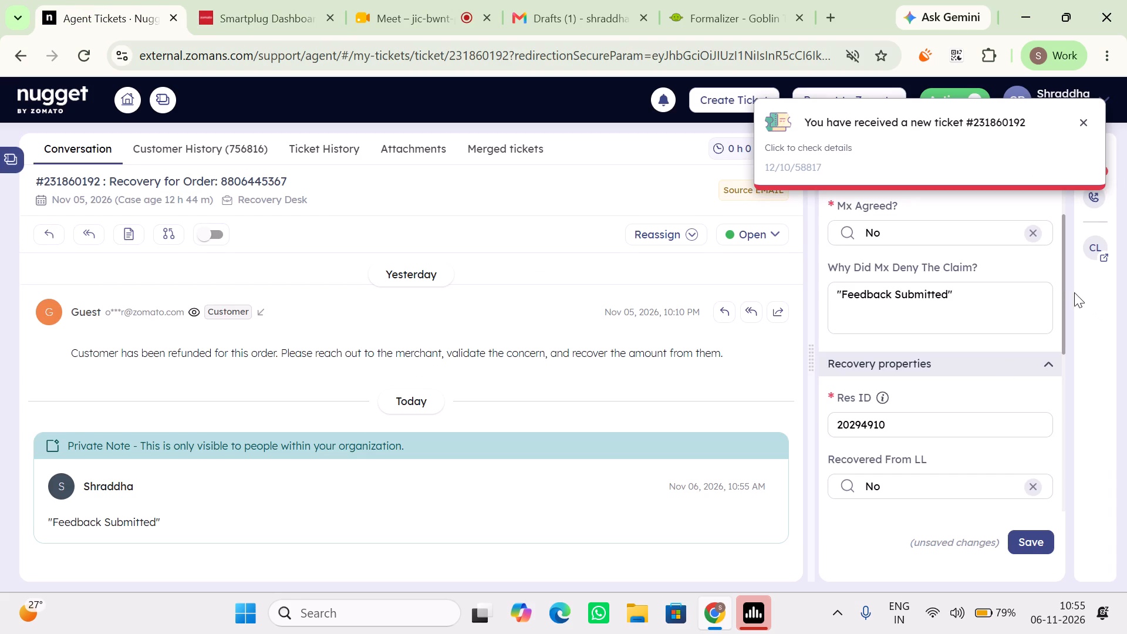
left_click_drag(1061, 288, 1056, 348)
left_click_drag(1064, 326, 1064, 326)
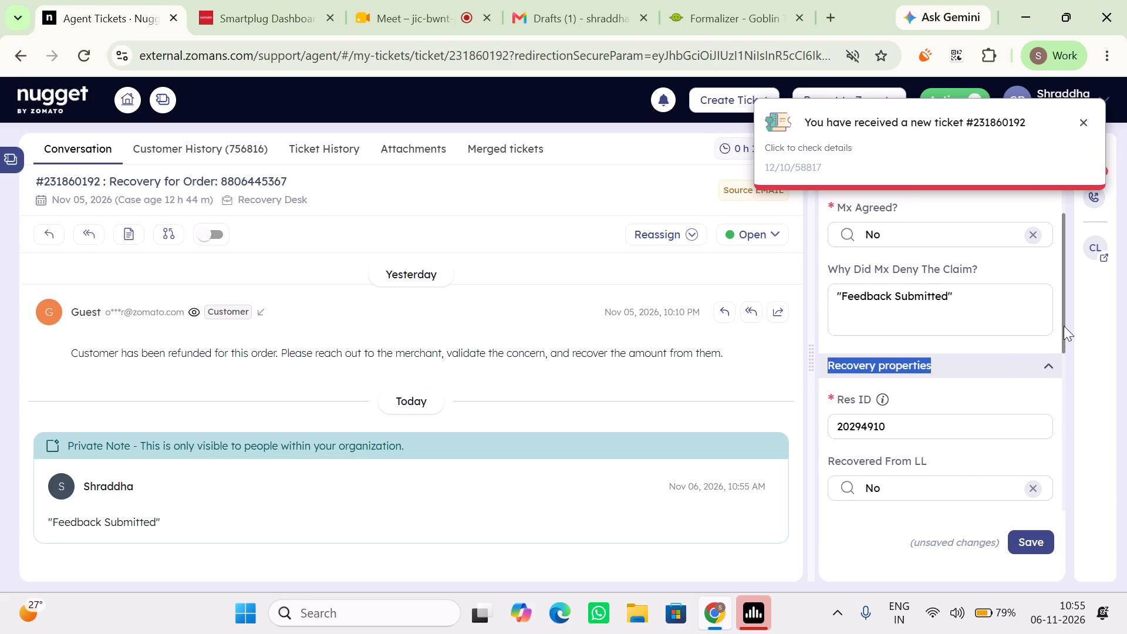
left_click_drag(1064, 326, 1064, 404)
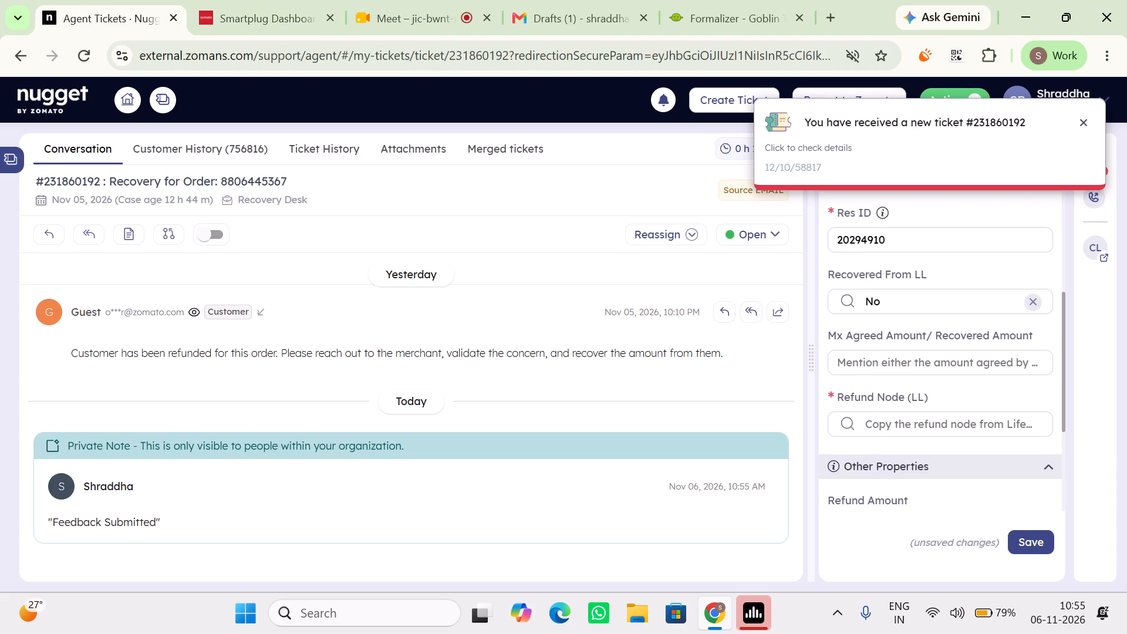
double_click(888, 439)
left_click(895, 413)
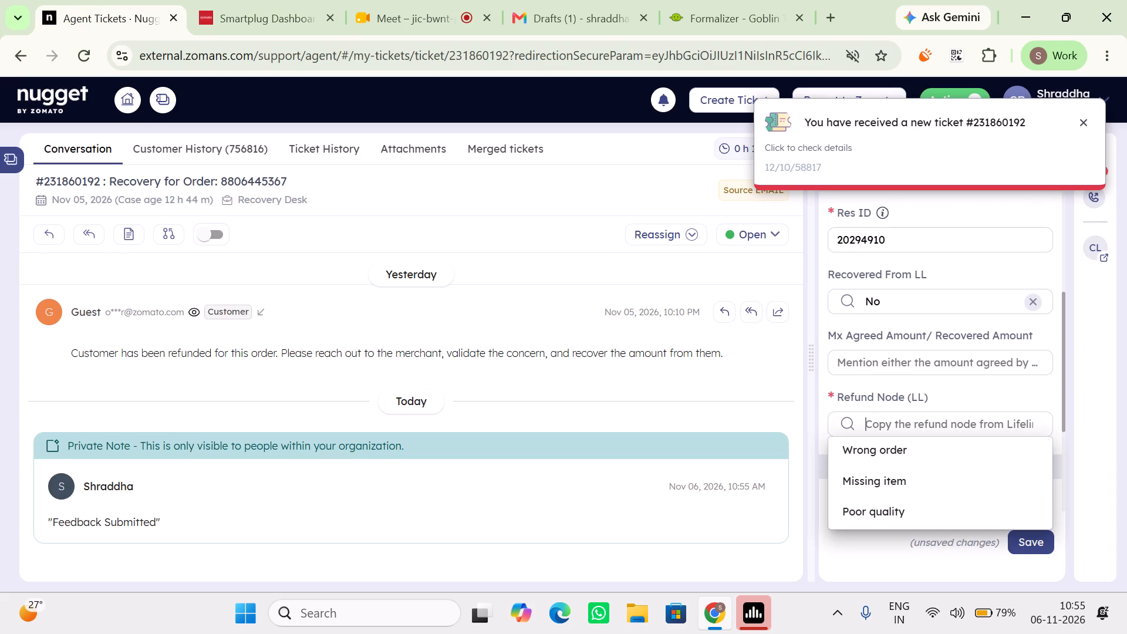
left_click(882, 519)
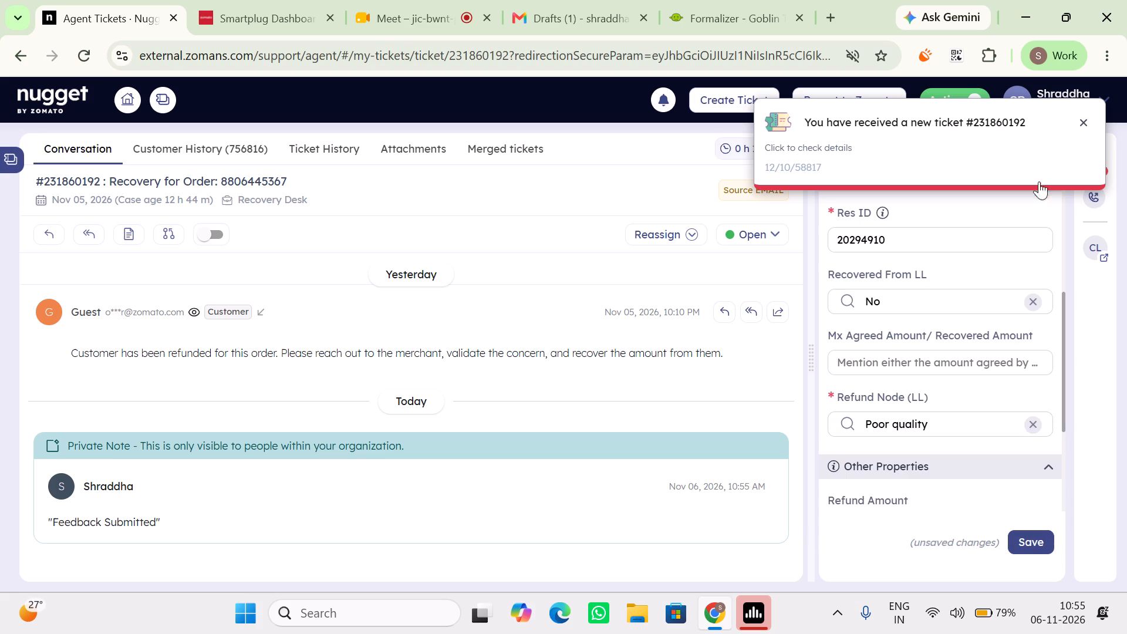
Check the ticket's other properties, including refund amount, O2 order ID and O2 user ID, and review the calling and recovery properties.
left_click_drag(1065, 387, 1065, 407)
left_click_drag(1065, 407, 1065, 409)
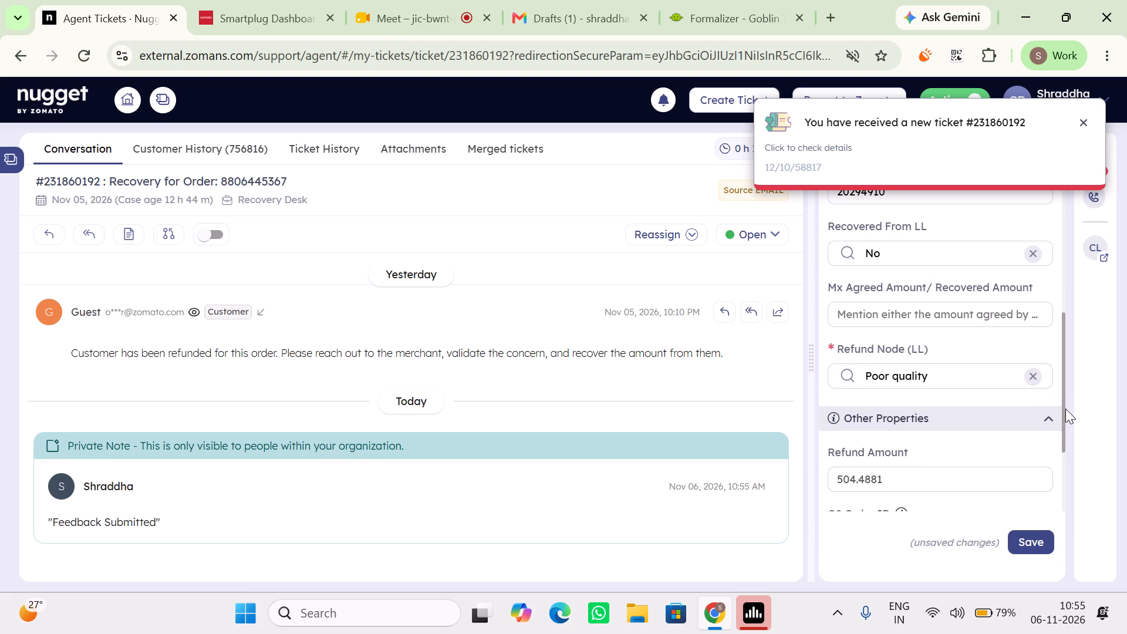
left_click_drag(1065, 409, 1064, 515)
left_click_drag(1064, 394, 1065, 504)
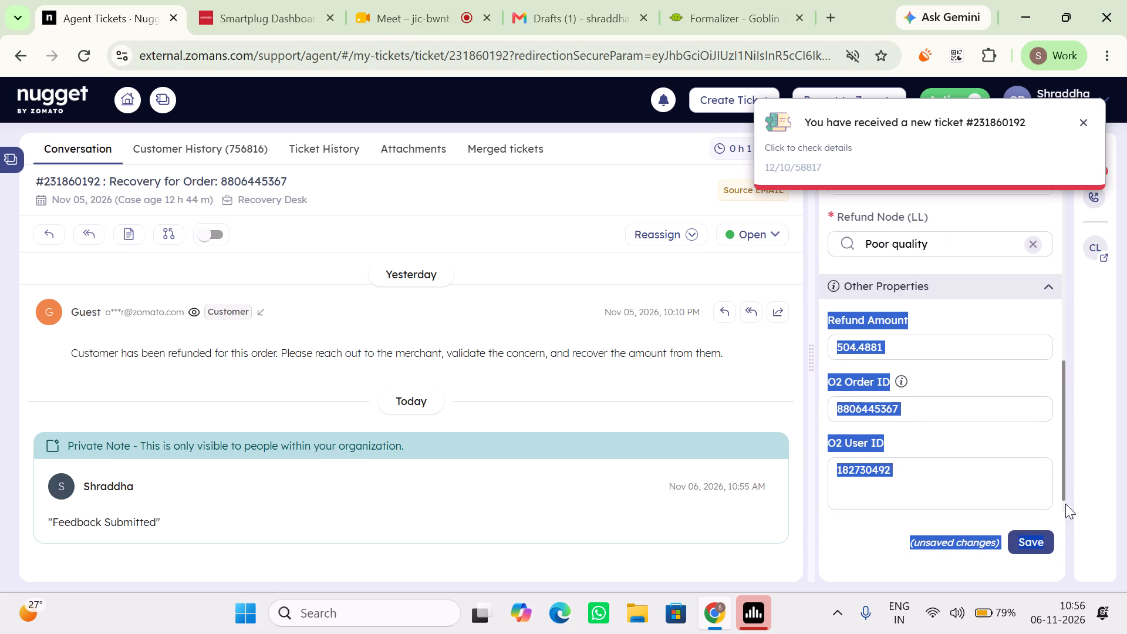
left_click_drag(1065, 504, 1066, 505)
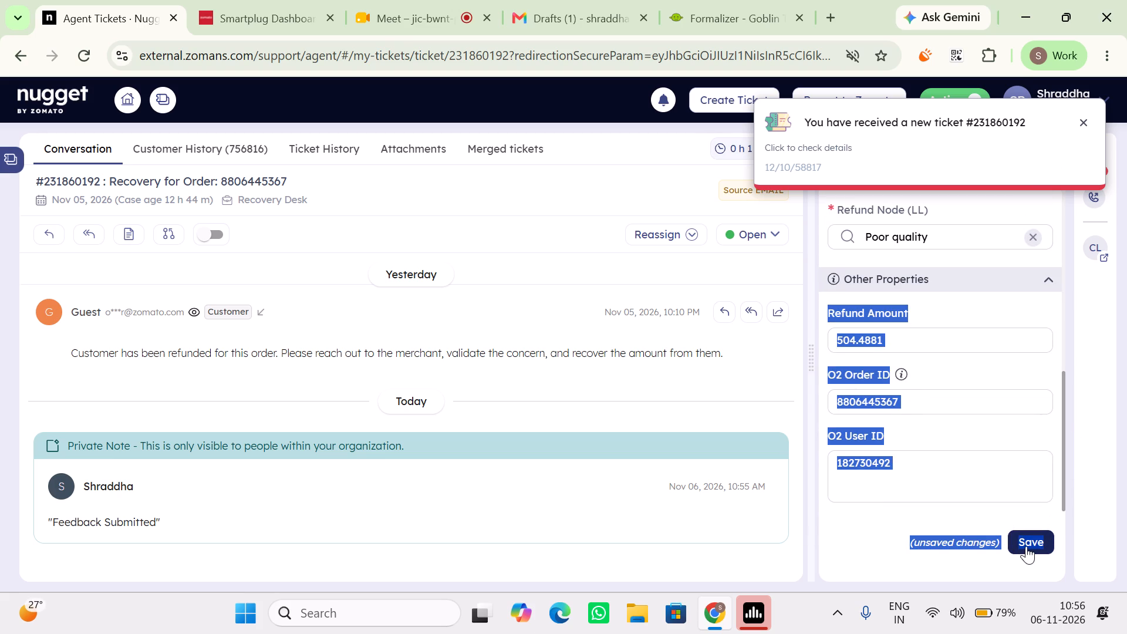
scroll(981, 419, "up", 1)
left_click(977, 420)
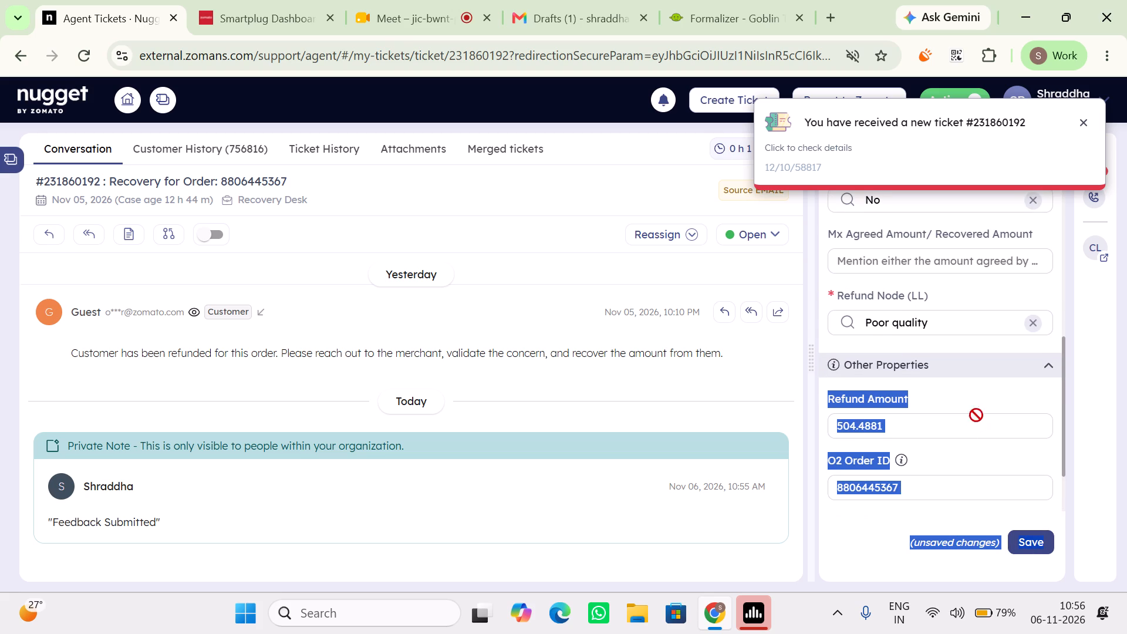
scroll(943, 379, "down", 1)
scroll(943, 379, "up", 2)
left_click(945, 384)
scroll(964, 372, "down", 1)
scroll(964, 372, "up", 1)
scroll(964, 372, "down", 3)
scroll(964, 372, "up", 2)
scroll(964, 372, "down", 3)
scroll(964, 372, "up", 1)
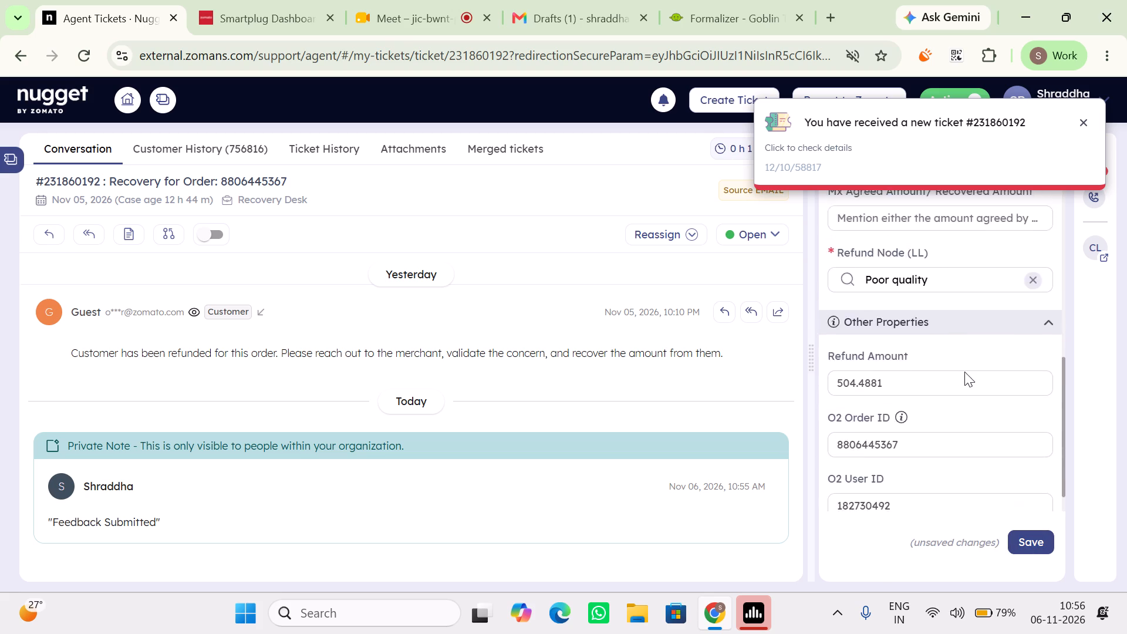
left_click_drag(1062, 425, 1061, 407)
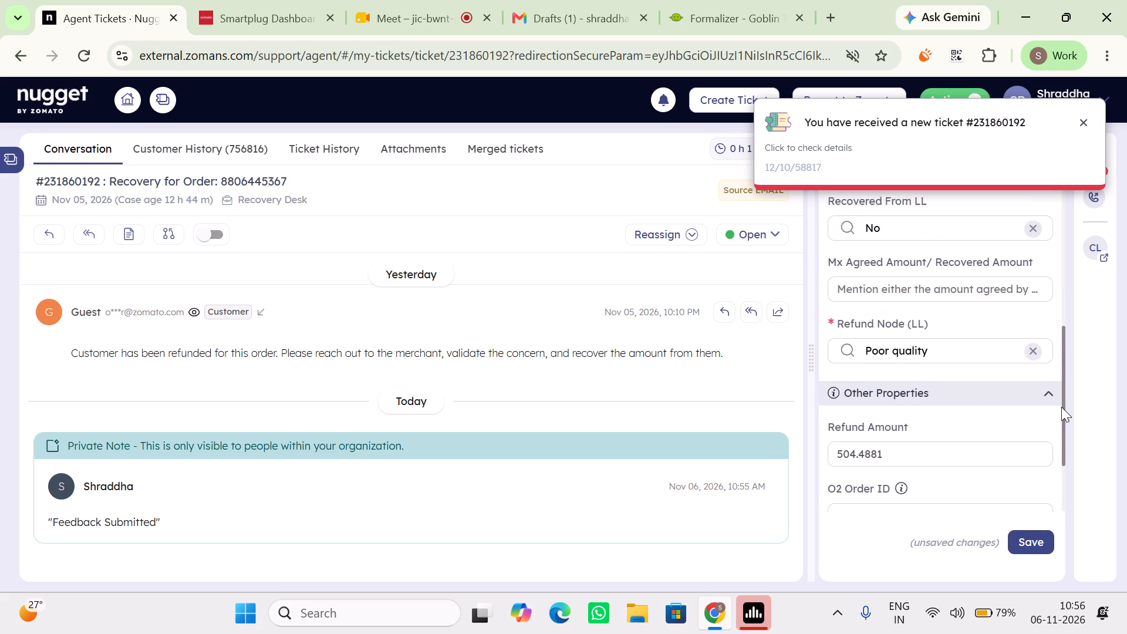
left_click_drag(1061, 407, 1061, 267)
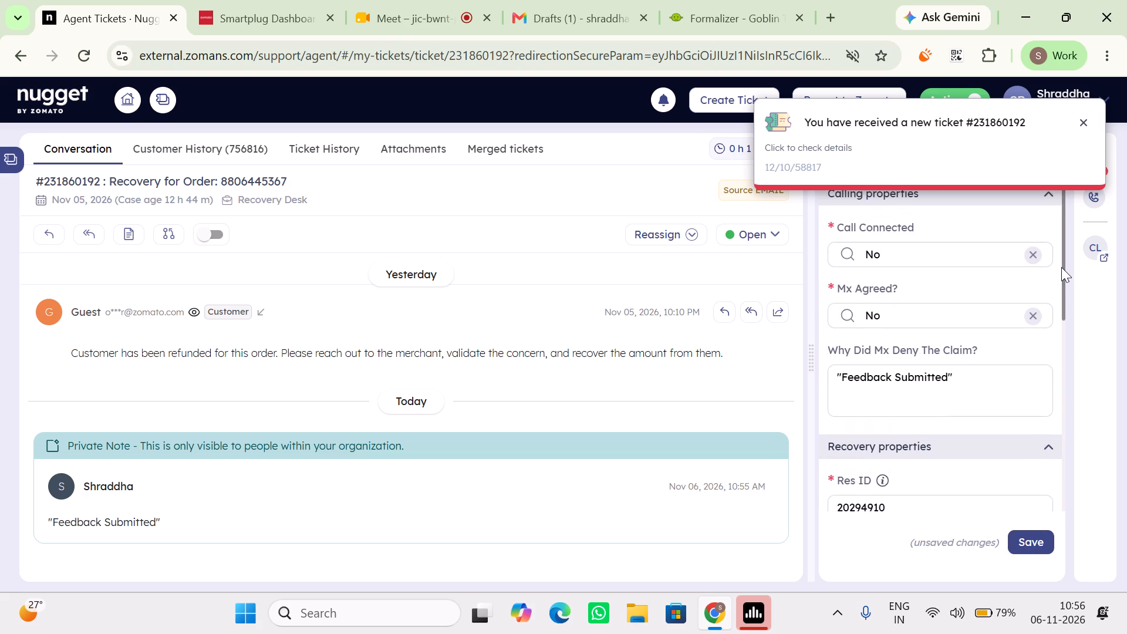
left_click_drag(1061, 267, 1062, 261)
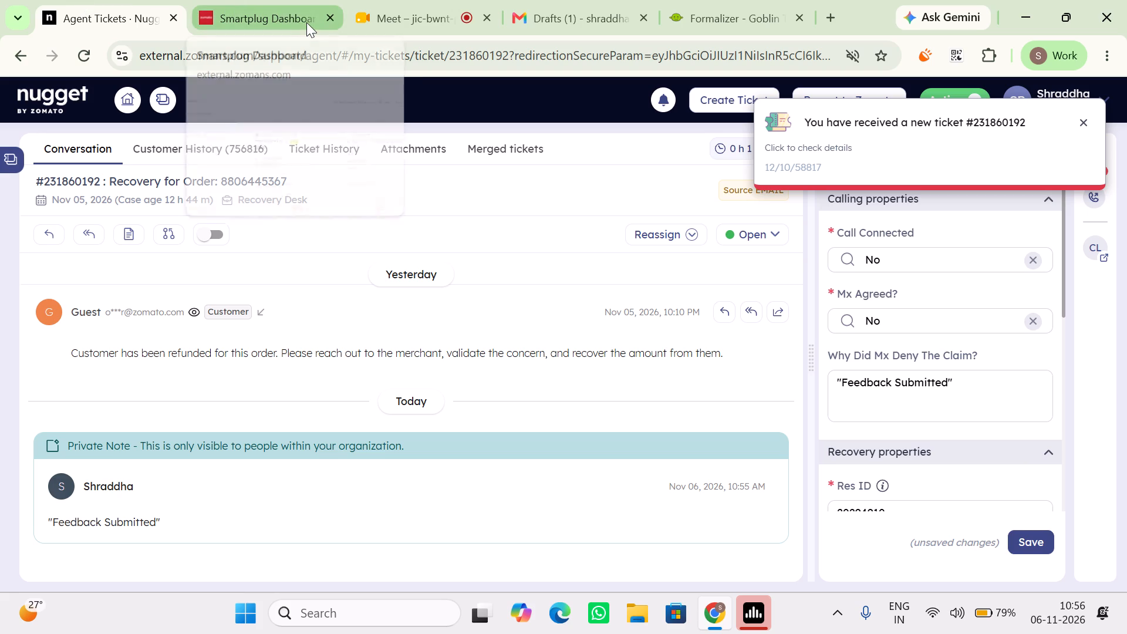
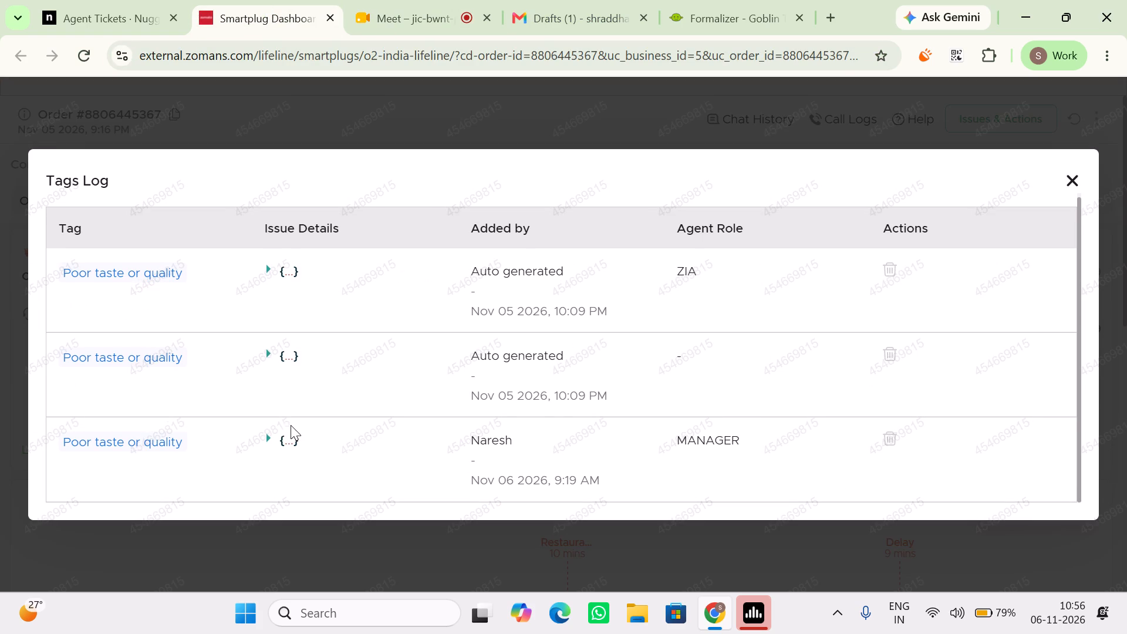
Examine the issue details of the manager-added "Poor taste or quality" entry in the order's tags log, leaving the log closed.
left_click(288, 431)
scroll(350, 417, "up", 2)
scroll(351, 421, "down", 2)
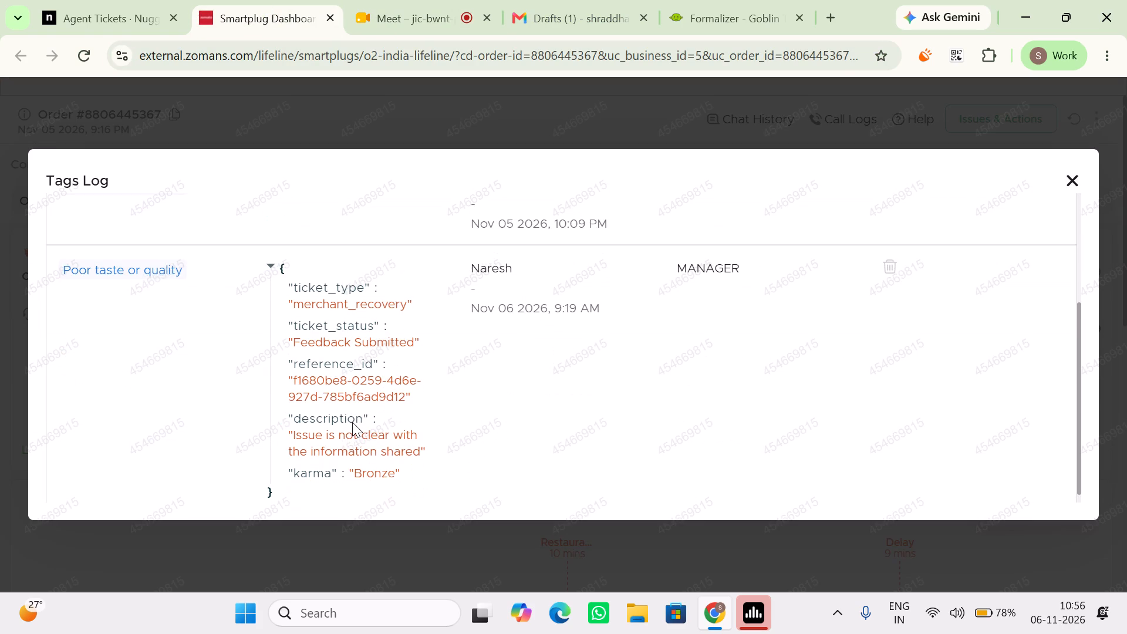
scroll(352, 422, "down", 1)
left_click(1077, 184)
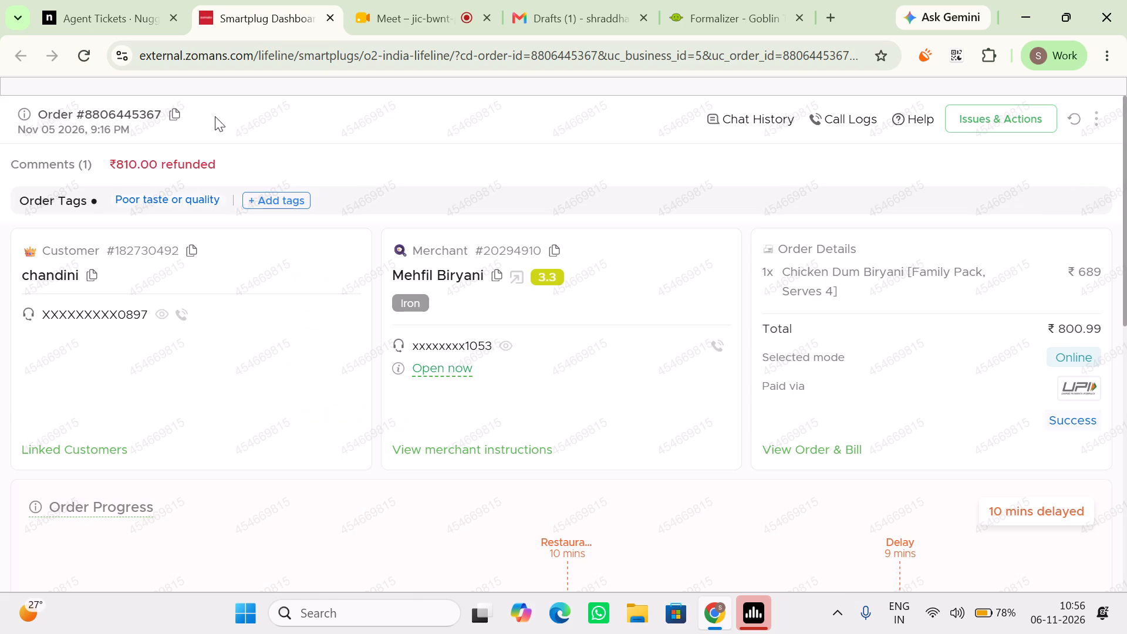
Return to the Nugget ticket and review its calling, recovery and other properties.
left_click(126, 0)
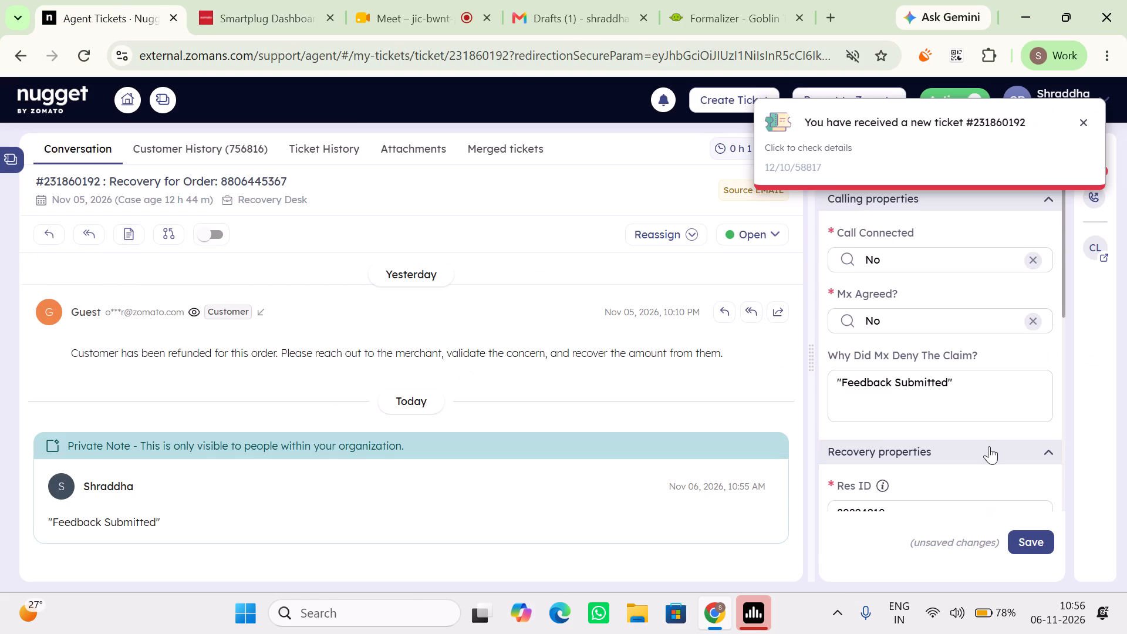
scroll(988, 446, "down", 6)
scroll(987, 447, "up", 1)
scroll(986, 447, "down", 1)
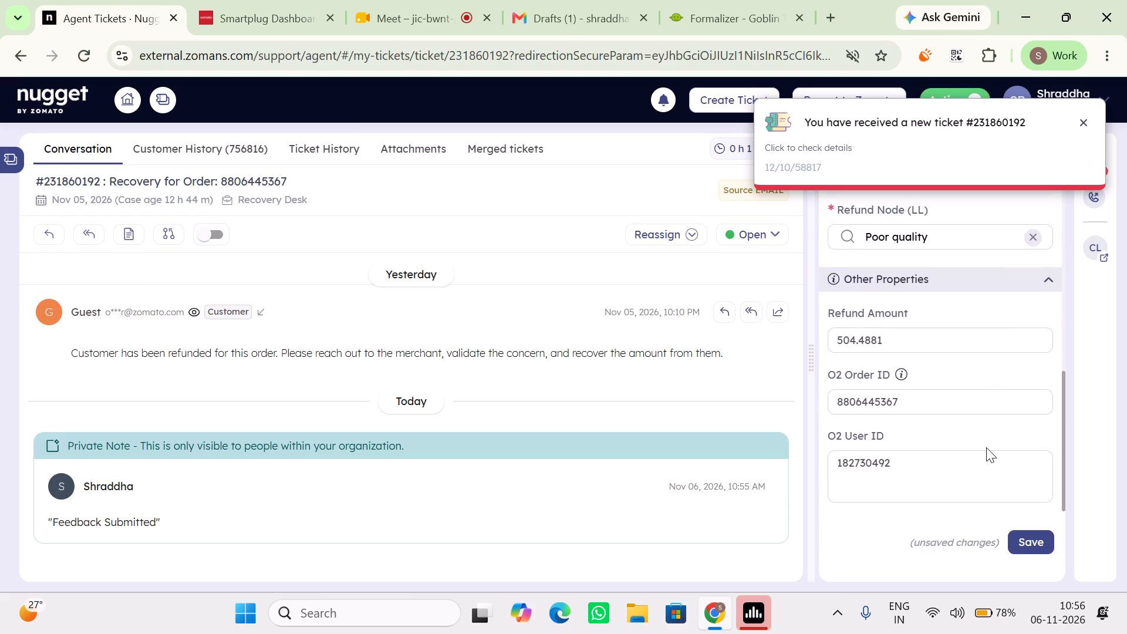
scroll(986, 447, "down", 1)
scroll(986, 447, "up", 1)
scroll(986, 447, "down", 1)
scroll(986, 447, "up", 1)
scroll(986, 447, "down", 1)
scroll(986, 447, "up", 1)
scroll(986, 447, "down", 1)
scroll(986, 447, "up", 1)
scroll(986, 447, "down", 1)
scroll(984, 447, "up", 3)
scroll(984, 447, "down", 1)
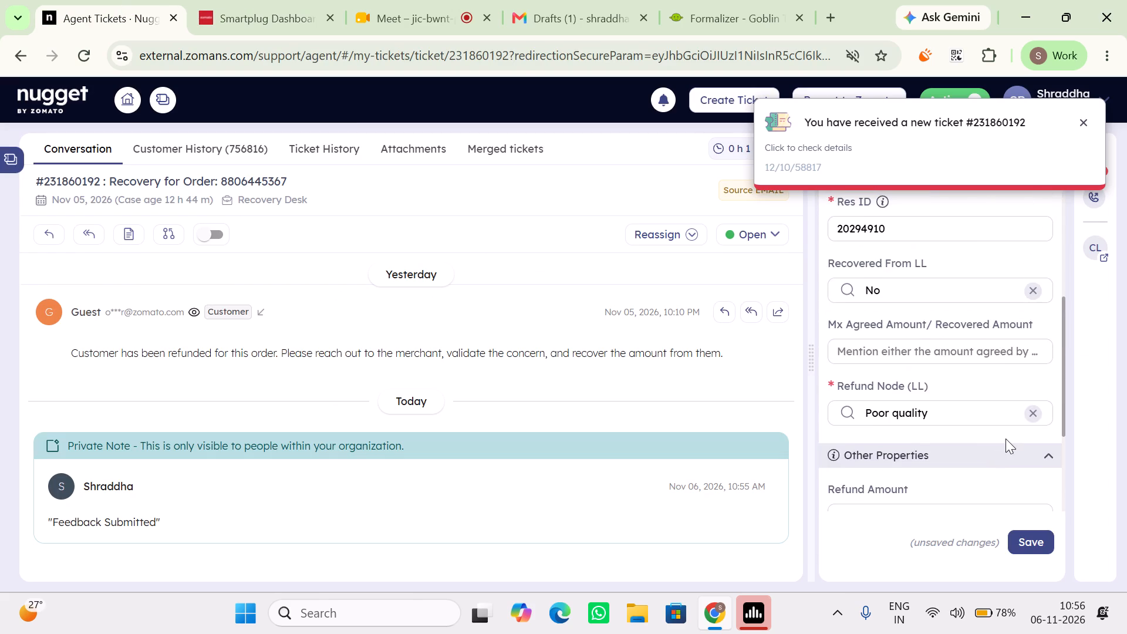
scroll(1005, 439, "up", 1)
scroll(1005, 438, "down", 5)
scroll(1004, 437, "up", 1)
scroll(1004, 437, "down", 1)
scroll(1004, 437, "up", 1)
scroll(1004, 437, "down", 1)
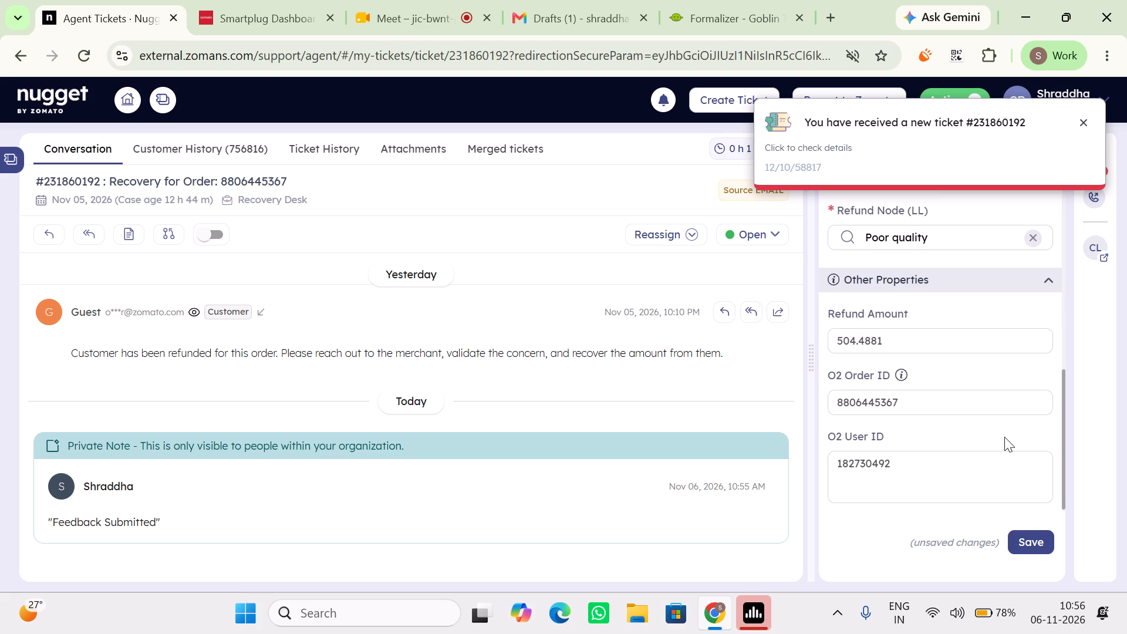
scroll(1004, 437, "up", 1)
left_click_drag(1065, 430, 1057, 217)
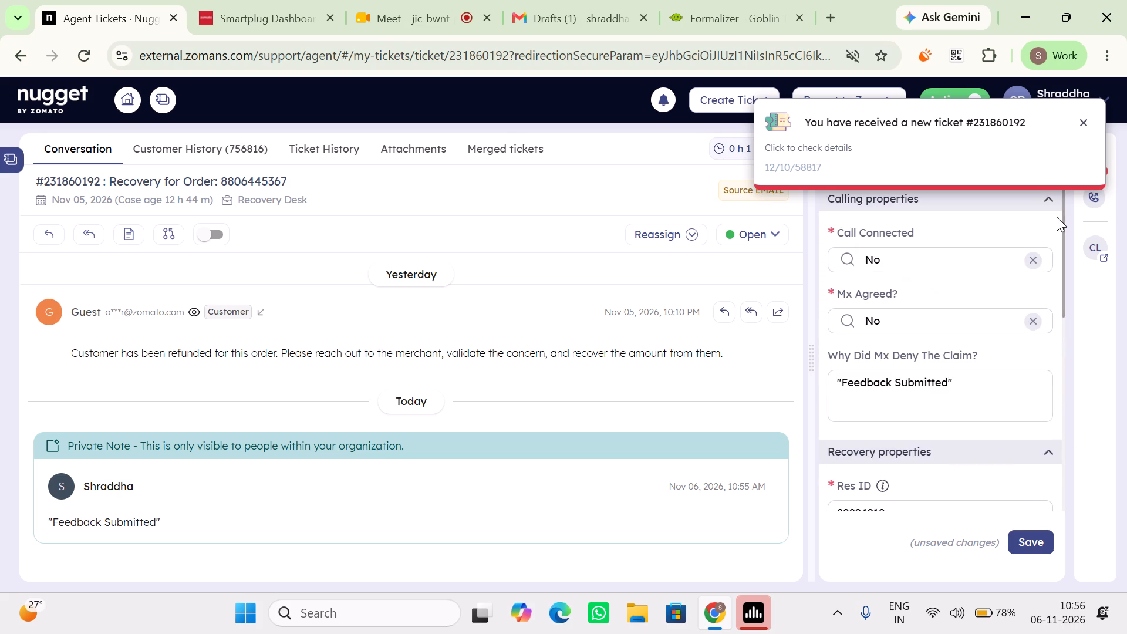
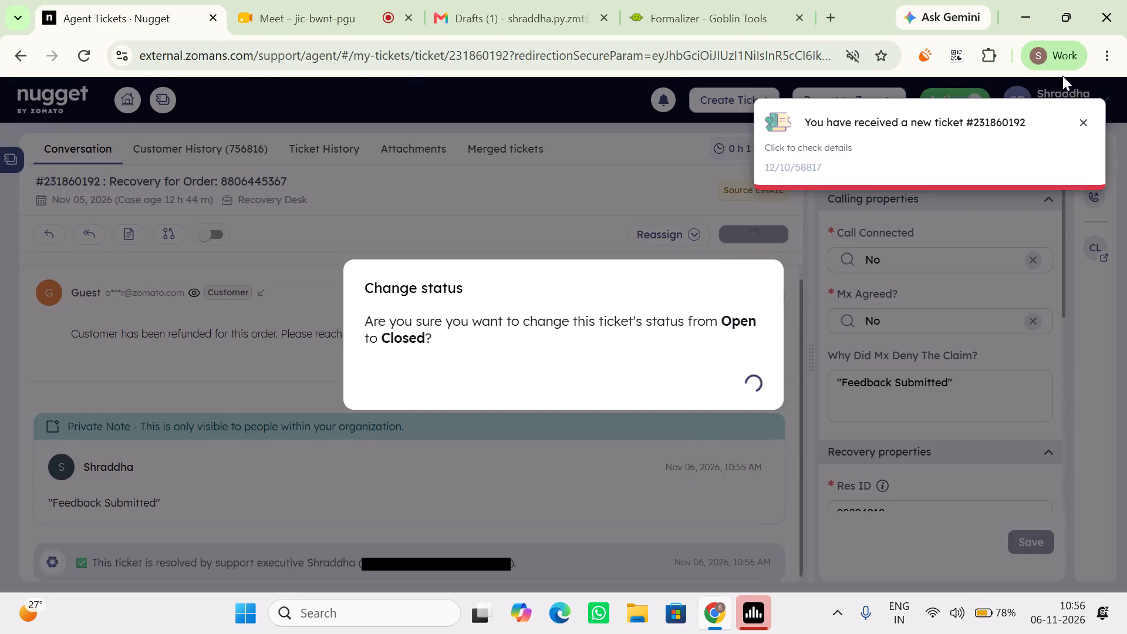
Dismiss the new-ticket notification and open the agent's Productivity Hours page.
left_click(1087, 129)
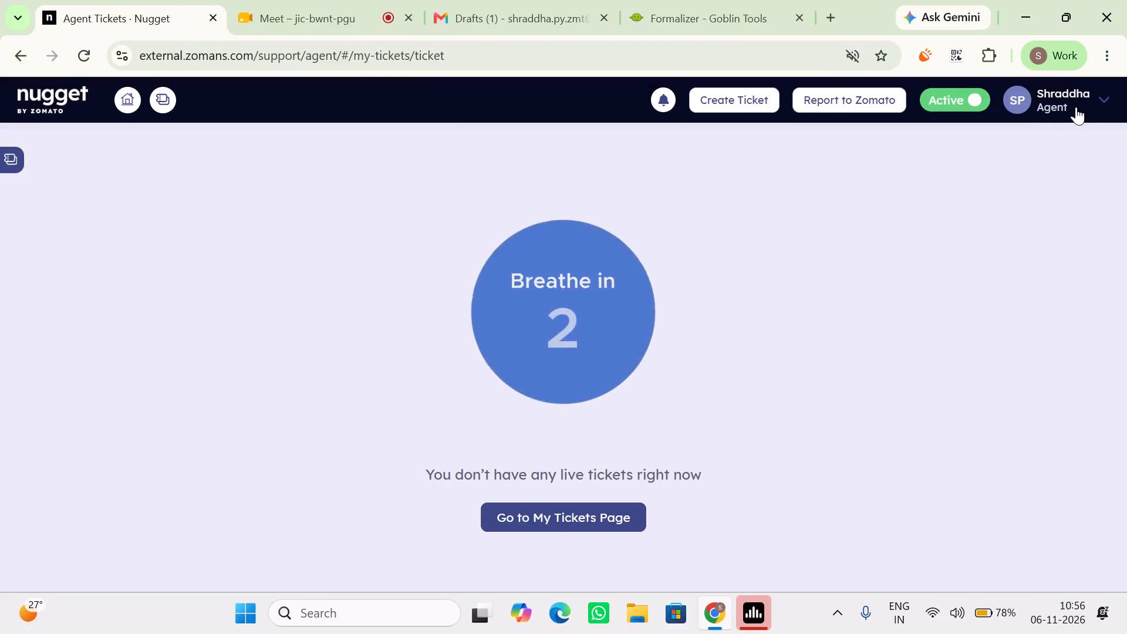
left_click(1076, 107)
left_click(917, 217)
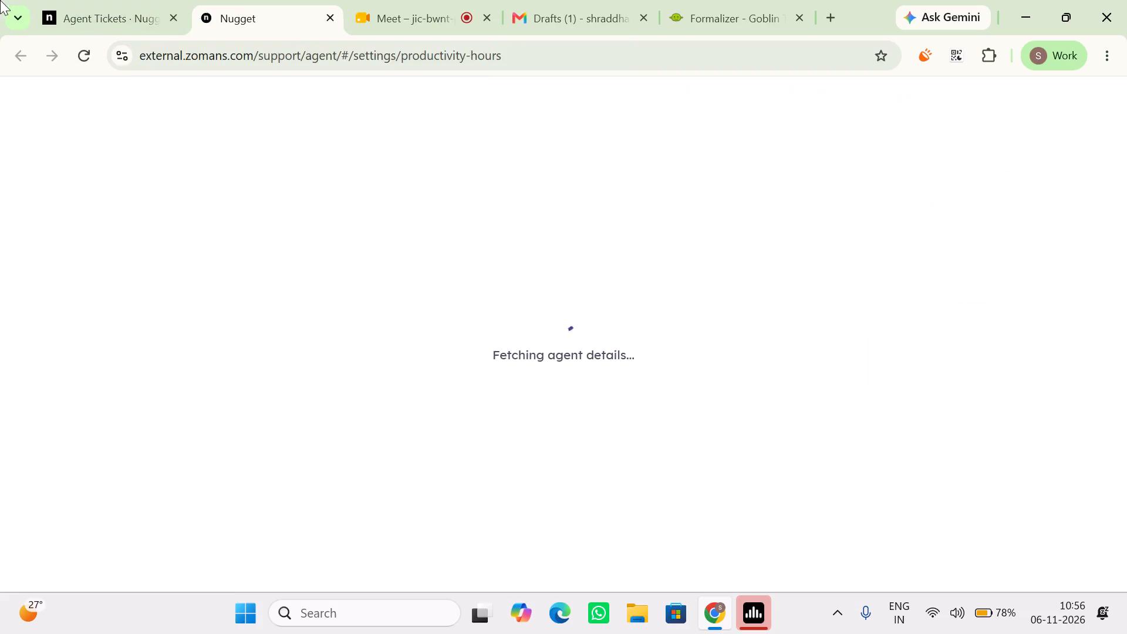
Return to the agent tickets, go to the My Tickets page and refresh the All Assigned view.
left_click(132, 0)
left_click(560, 497)
left_click(558, 517)
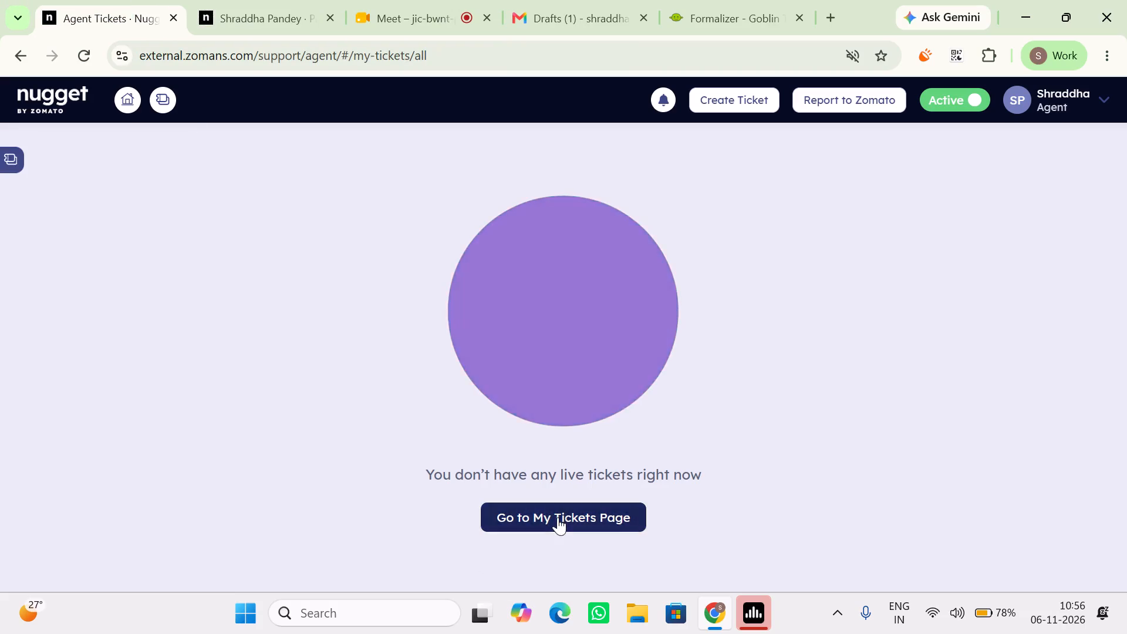
left_click(303, 161)
Check today's Productivity Hours figures and reload that page.
left_click(267, 0)
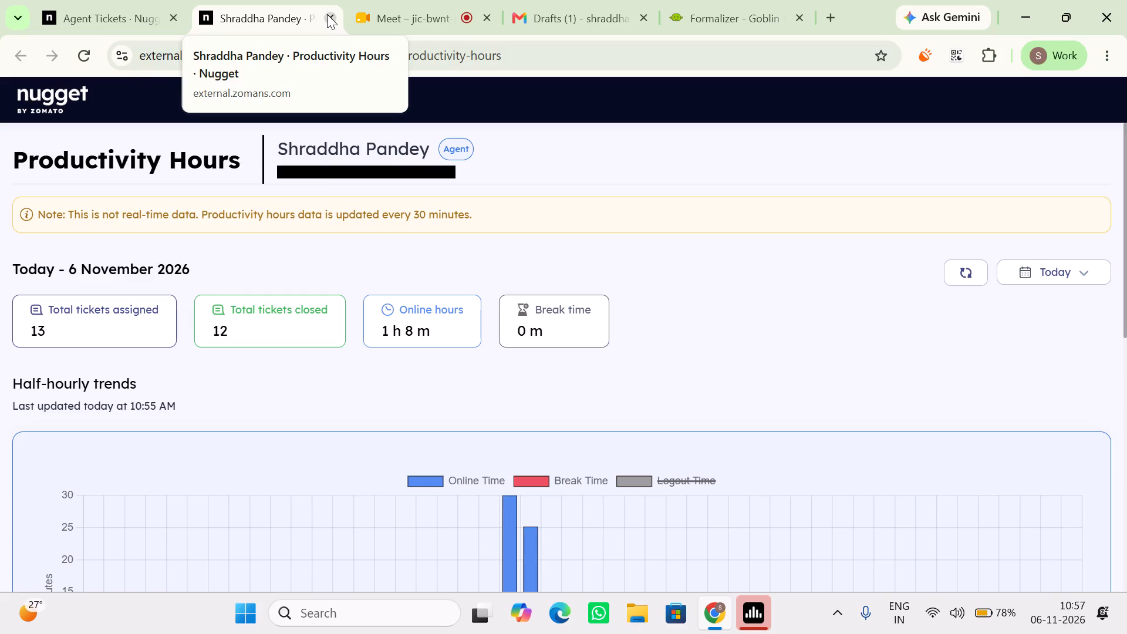
left_click(77, 58)
Return to the agent tickets, refresh the All Assigned view and open the new ticket #232175730.
left_click(112, 0)
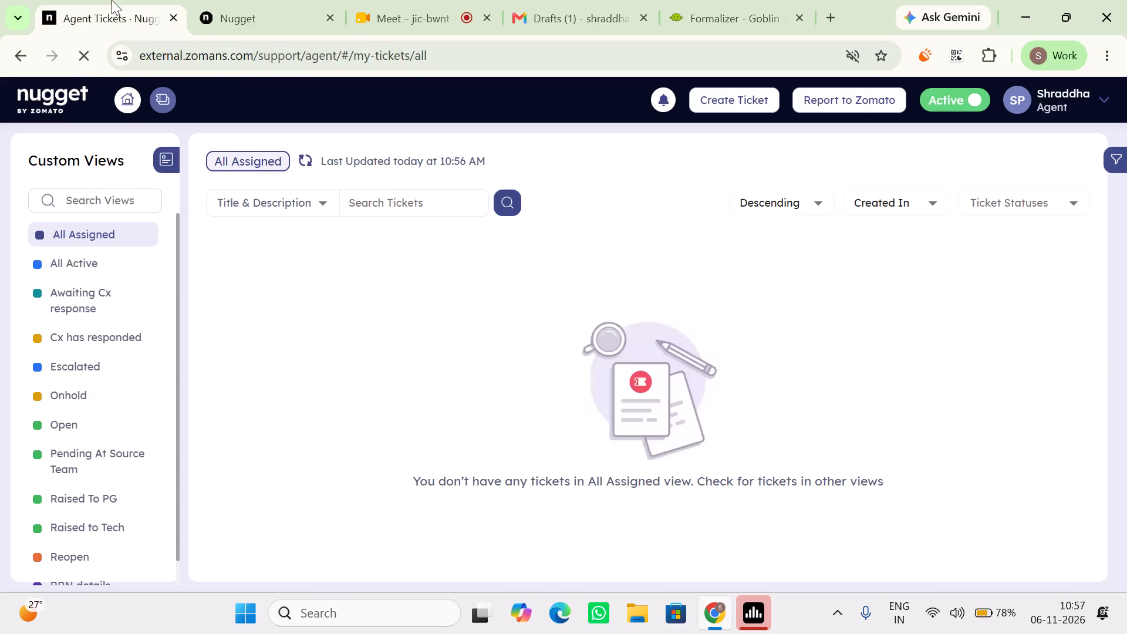
left_click(296, 163)
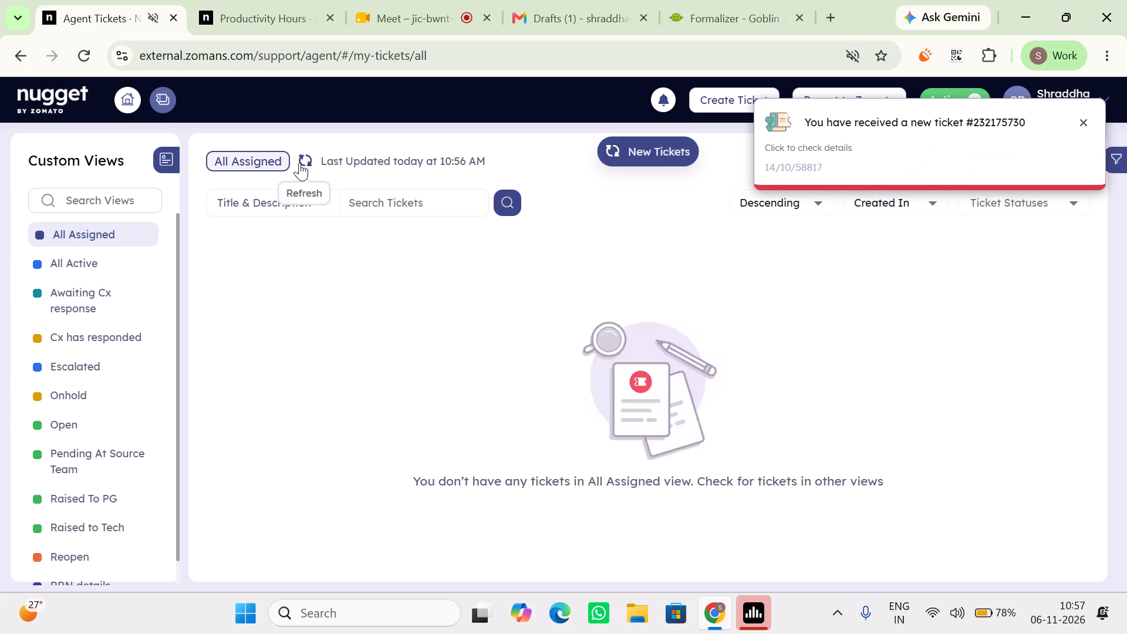
left_click(299, 163)
left_click(340, 285)
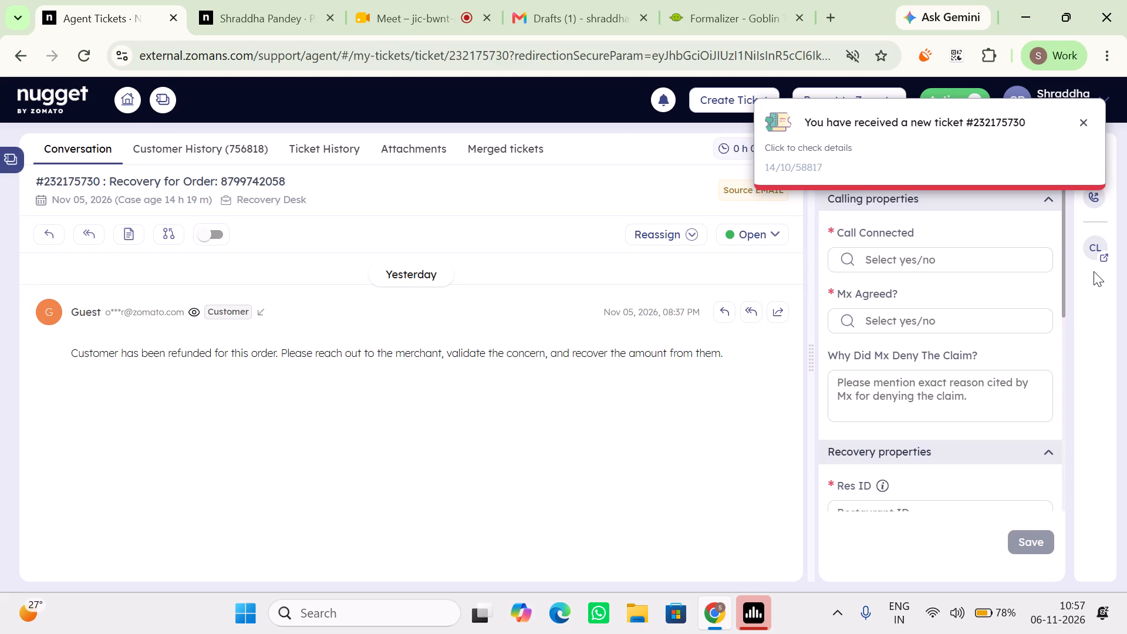
left_click(1095, 244)
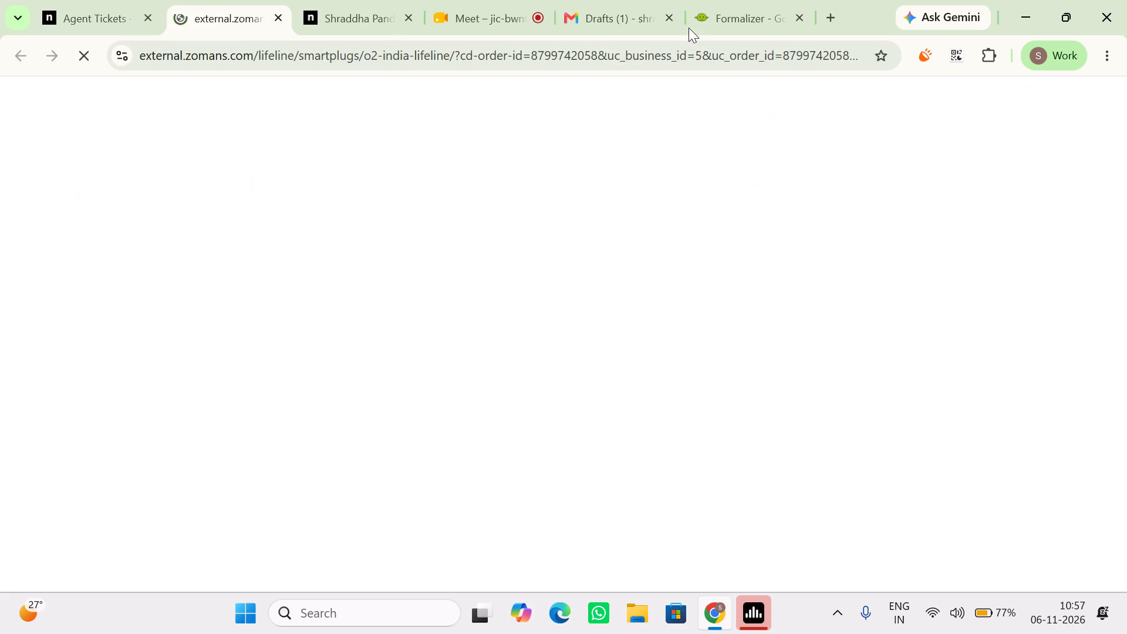
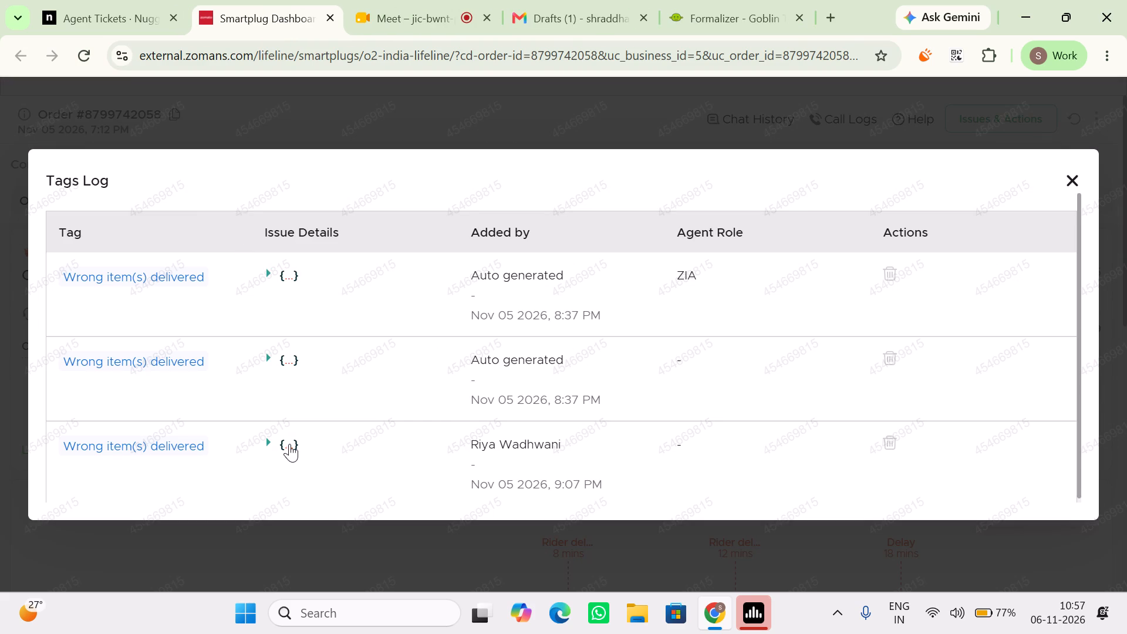
In the Tags Log, expand the issue details of the 9:07 PM wrong-item tag, copy its ticket status and close the log.
left_click(295, 444)
left_click(281, 445)
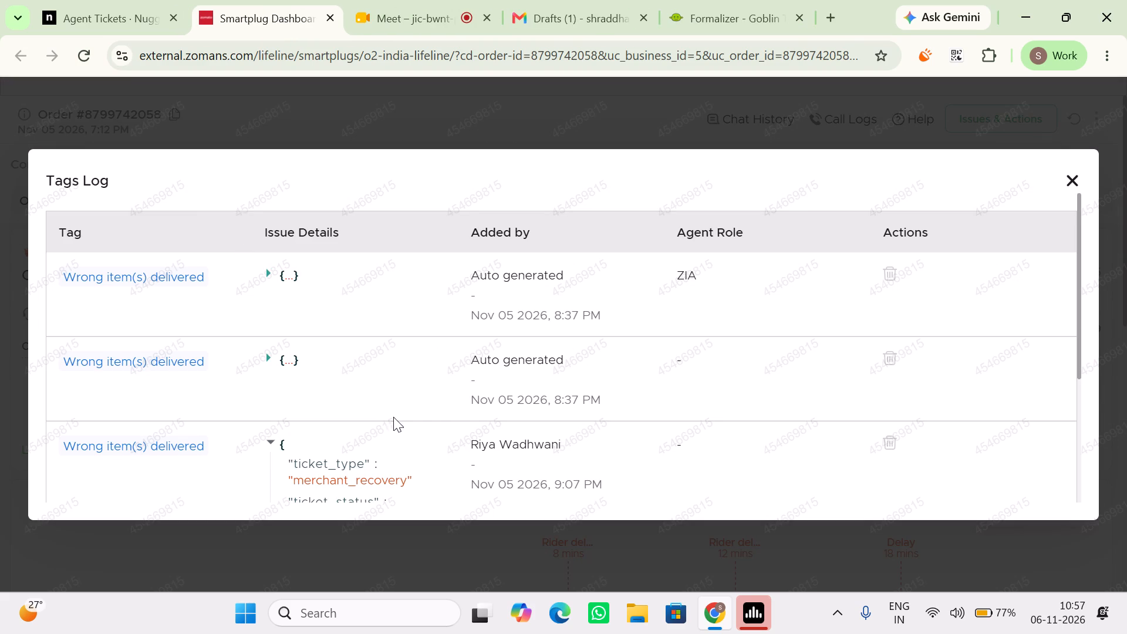
scroll(392, 417, "down", 1)
scroll(393, 416, "up", 2)
scroll(460, 400, "up", 2)
scroll(460, 400, "down", 1)
scroll(460, 400, "up", 1)
scroll(460, 400, "down", 1)
scroll(460, 400, "up", 2)
scroll(460, 400, "down", 1)
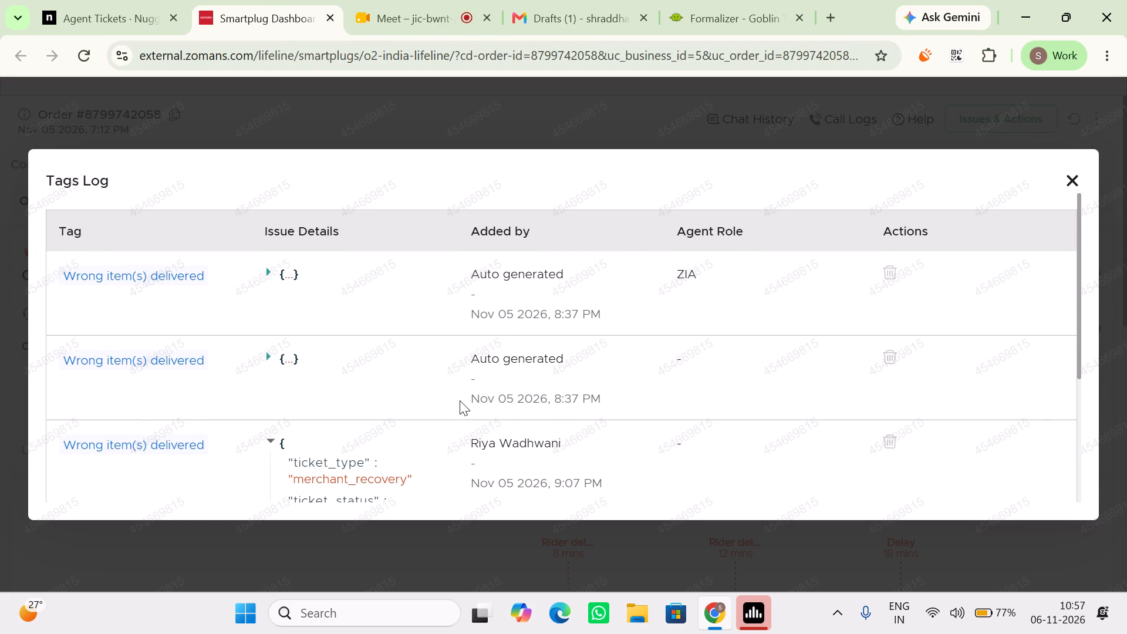
scroll(458, 410, "up", 1)
scroll(458, 410, "down", 1)
double_click(365, 421)
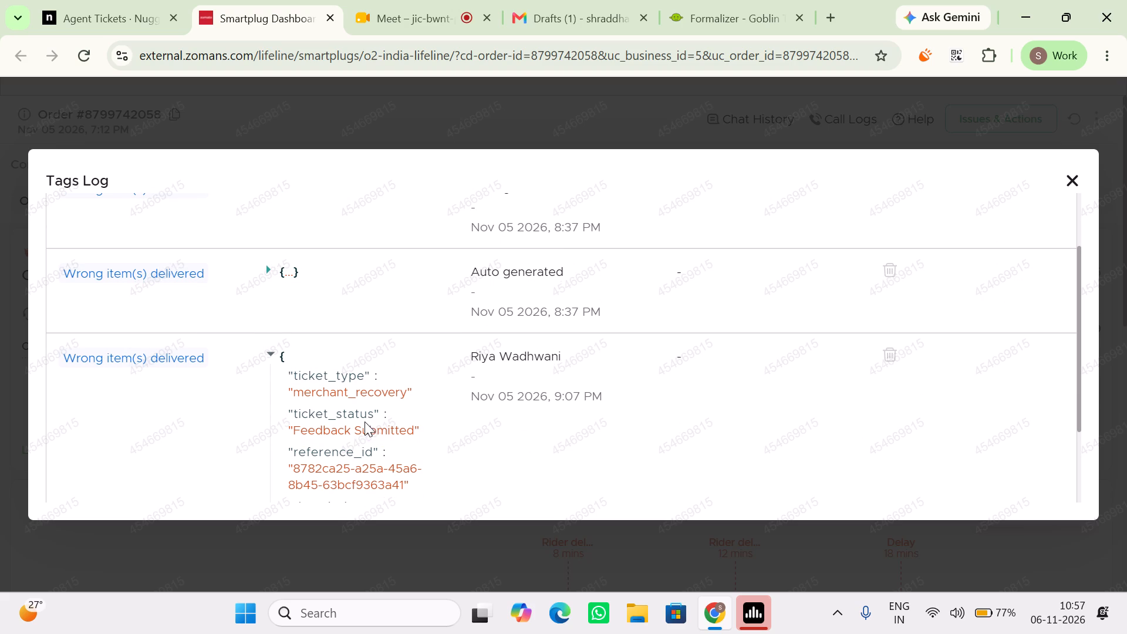
left_click(364, 421)
left_click(338, 432)
left_click_drag(285, 423, 299, 425)
left_click_drag(299, 425, 438, 425)
key("ctrl+c")
key("ctrl+c")
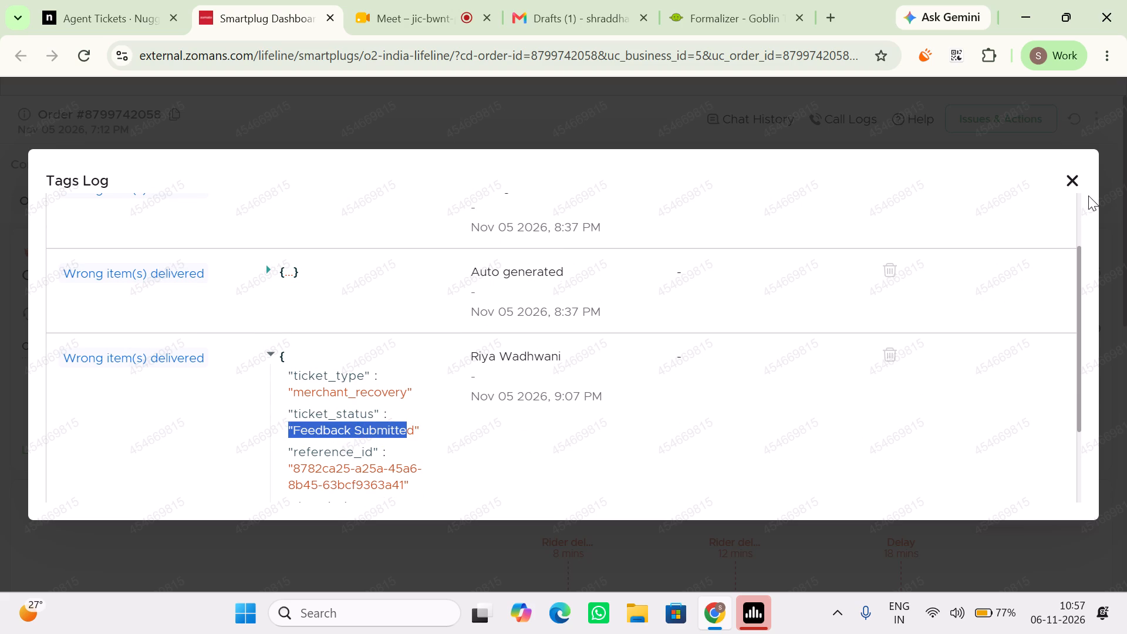
left_click(1072, 180)
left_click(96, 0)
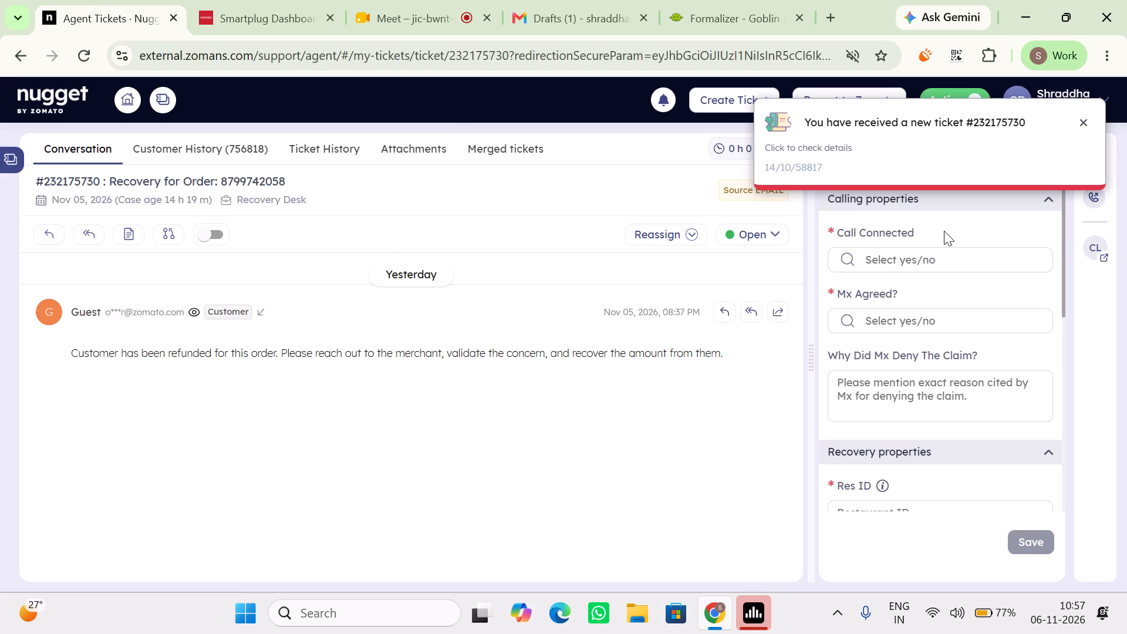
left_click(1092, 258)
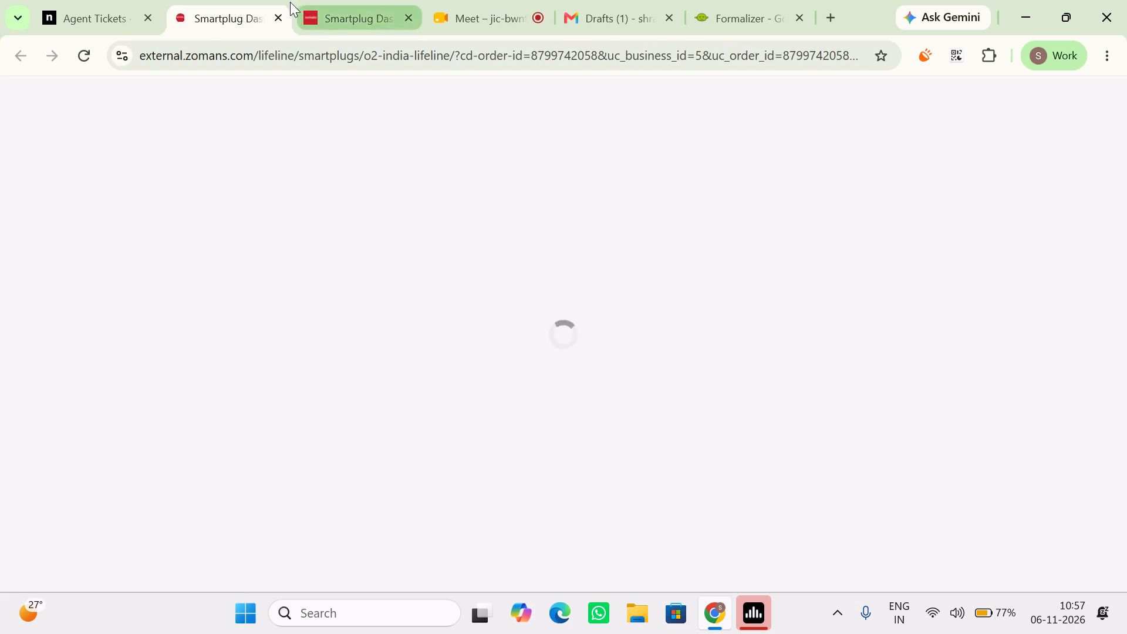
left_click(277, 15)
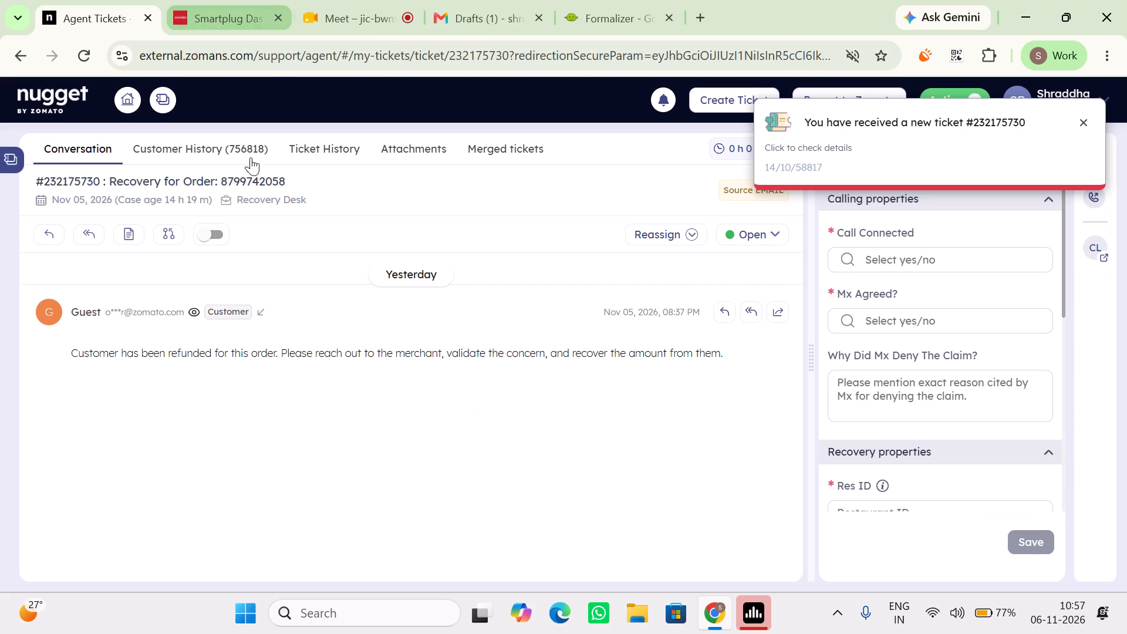
Go back to the order page, reopen the Tags Log and read the issue details of the 9:07 PM tag.
left_click(284, 0)
left_click(202, 195)
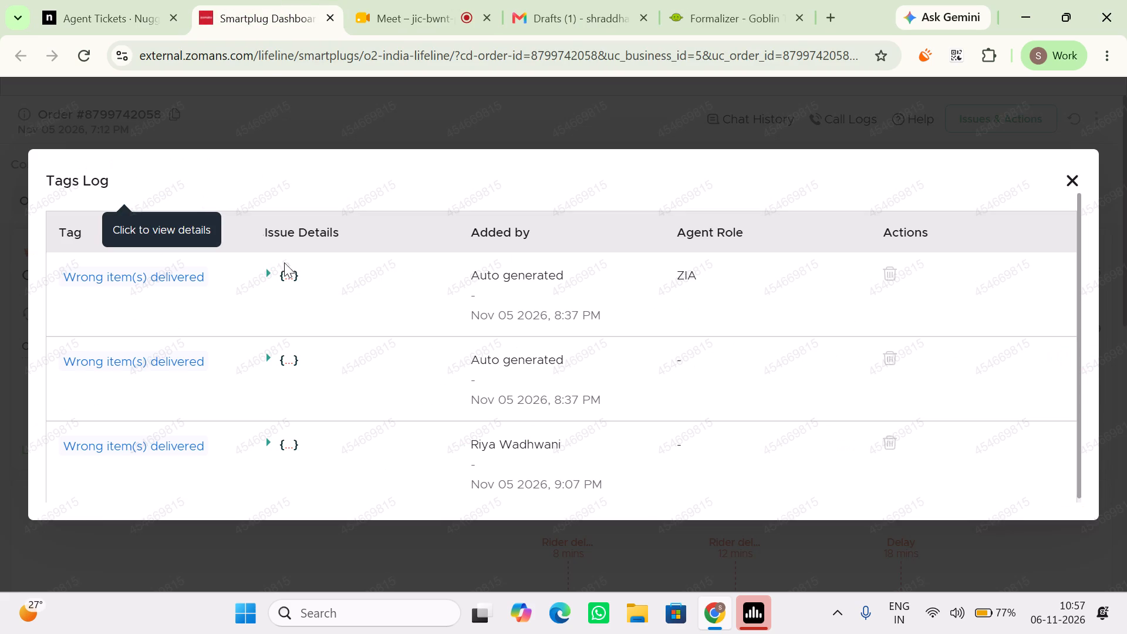
scroll(325, 370, "up", 2)
left_click(291, 443)
scroll(292, 440, "up", 1)
scroll(292, 440, "down", 1)
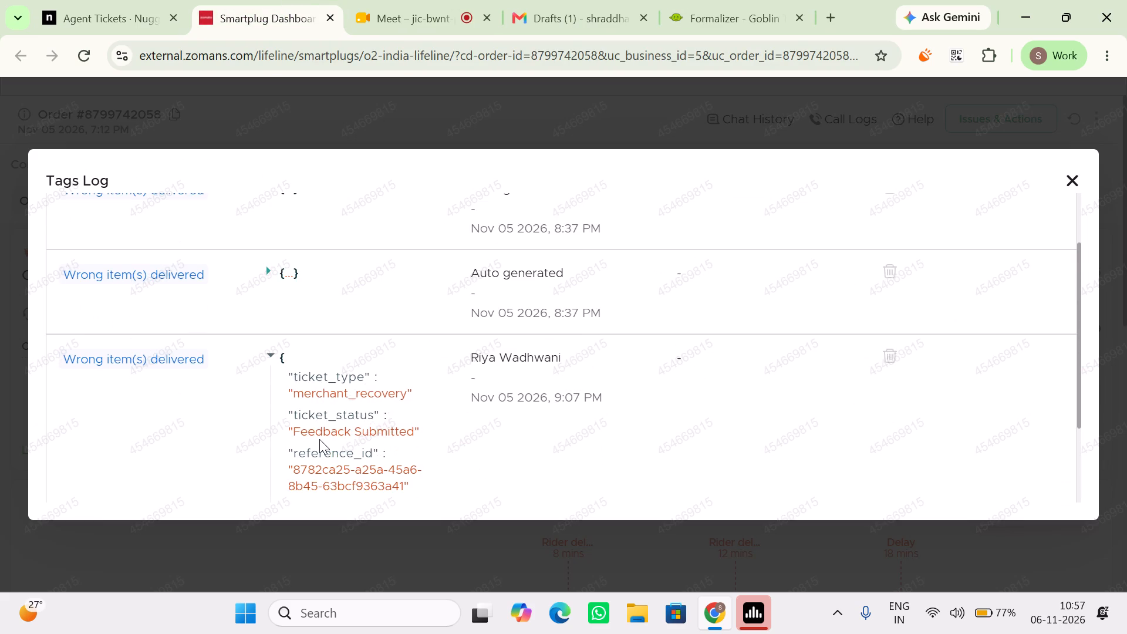
scroll(319, 439, "down", 2)
scroll(319, 439, "up", 1)
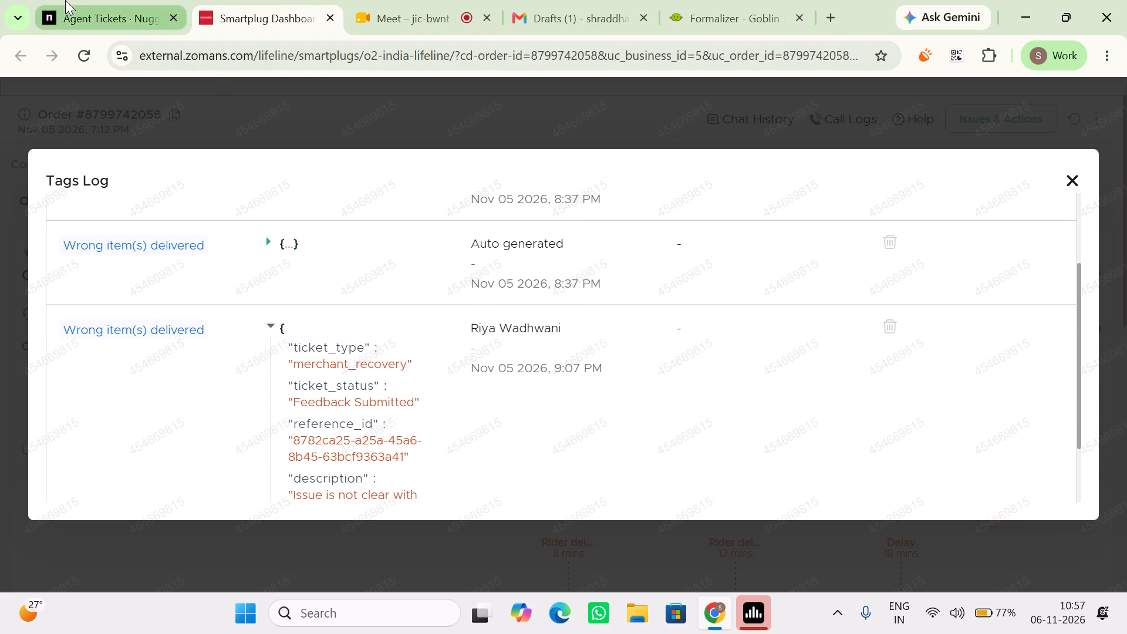
In the ticket, enter "Feedback Submitted" as the reason Mx denied the claim and set Call Connected and Mx Agreed to No.
left_click(65, 0)
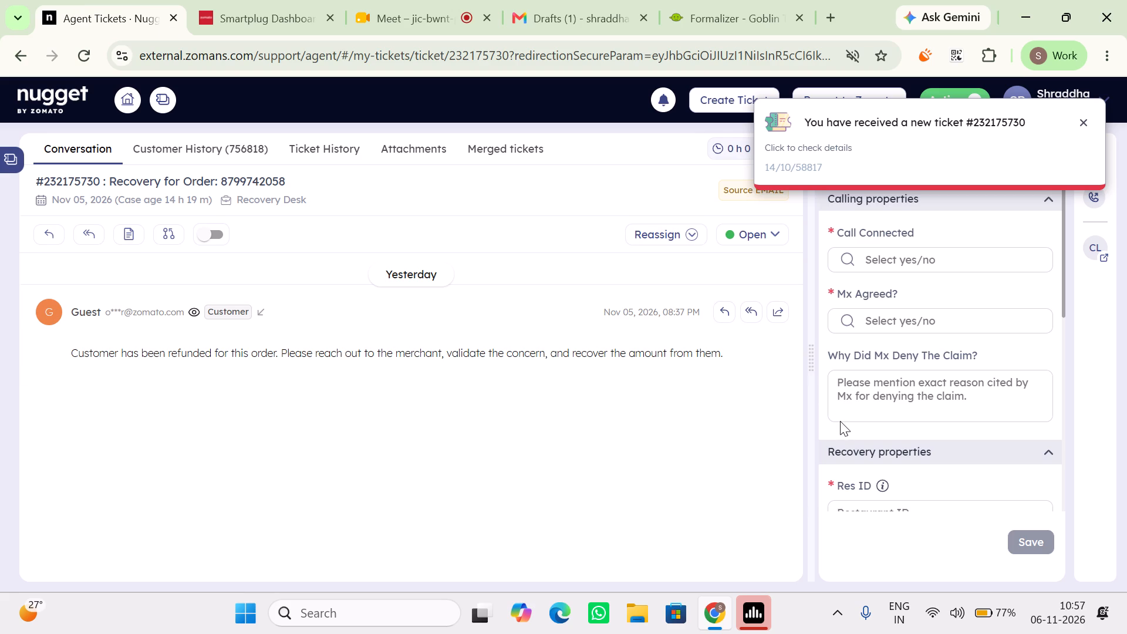
left_click(885, 385)
key("ctrl+v")
left_click(905, 262)
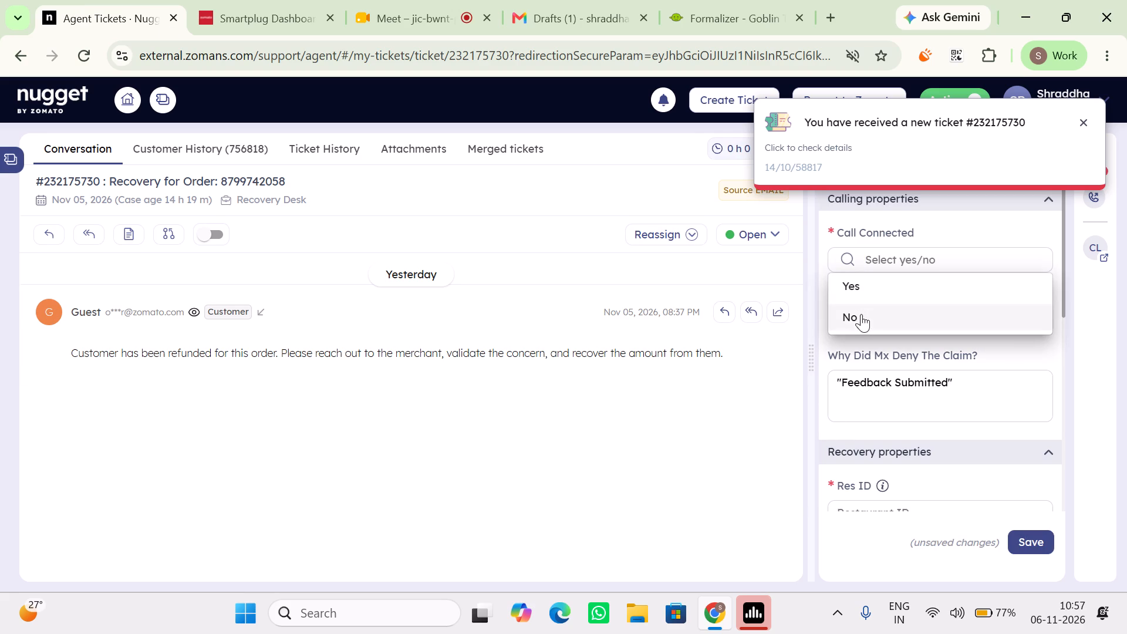
left_click(861, 314)
left_click(882, 318)
left_click(879, 369)
Copy Cafe Koreanaa's merchant ID from the order page and enter 20876214 as the ticket's Res ID.
scroll(865, 479, "down", 1)
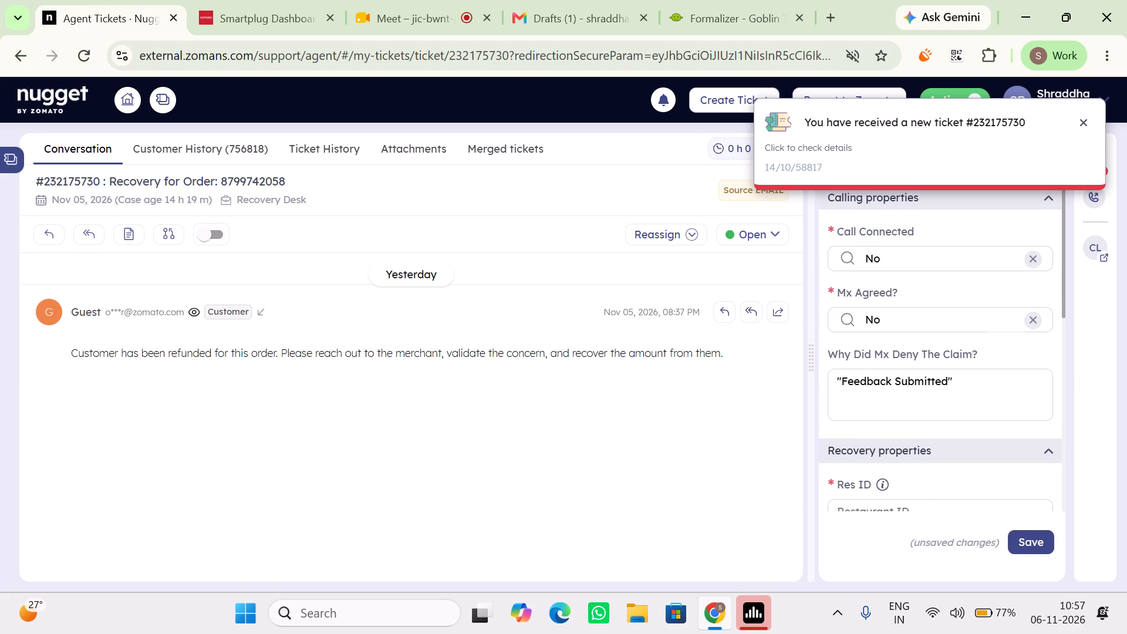
left_click(325, 0)
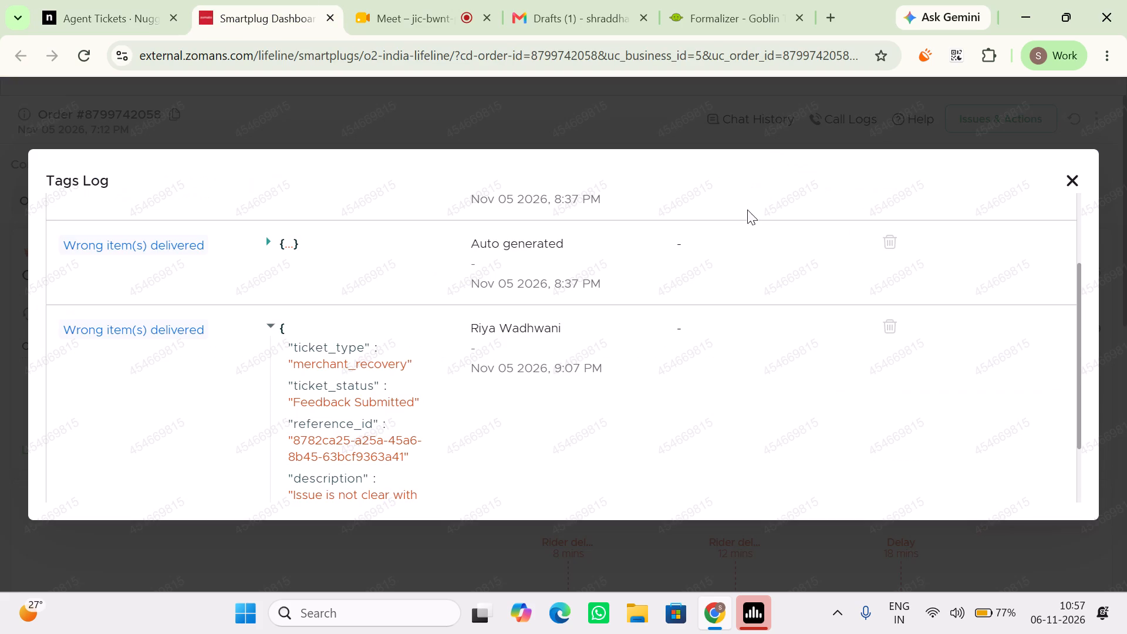
left_click(1070, 177)
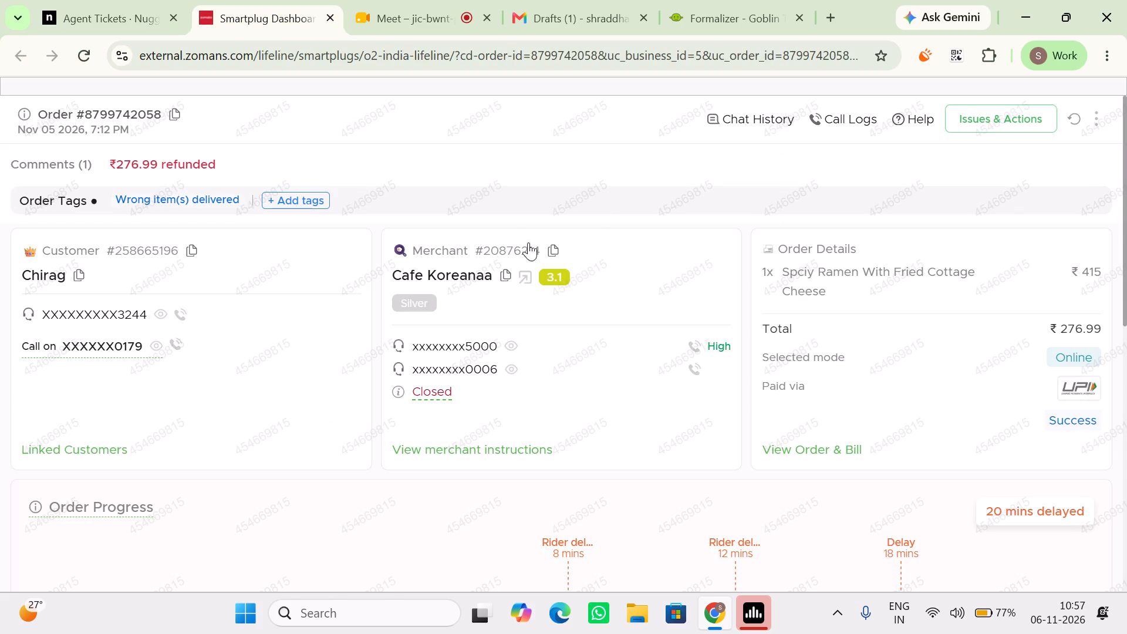
left_click(556, 246)
left_click(55, 0)
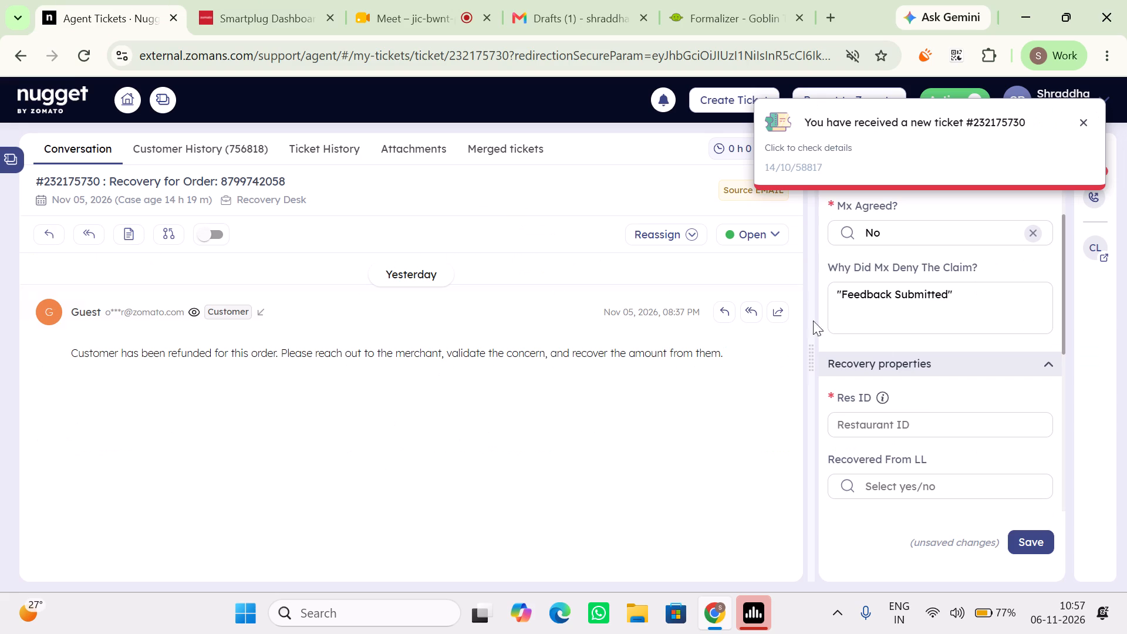
left_click(952, 434)
key("ctrl+v")
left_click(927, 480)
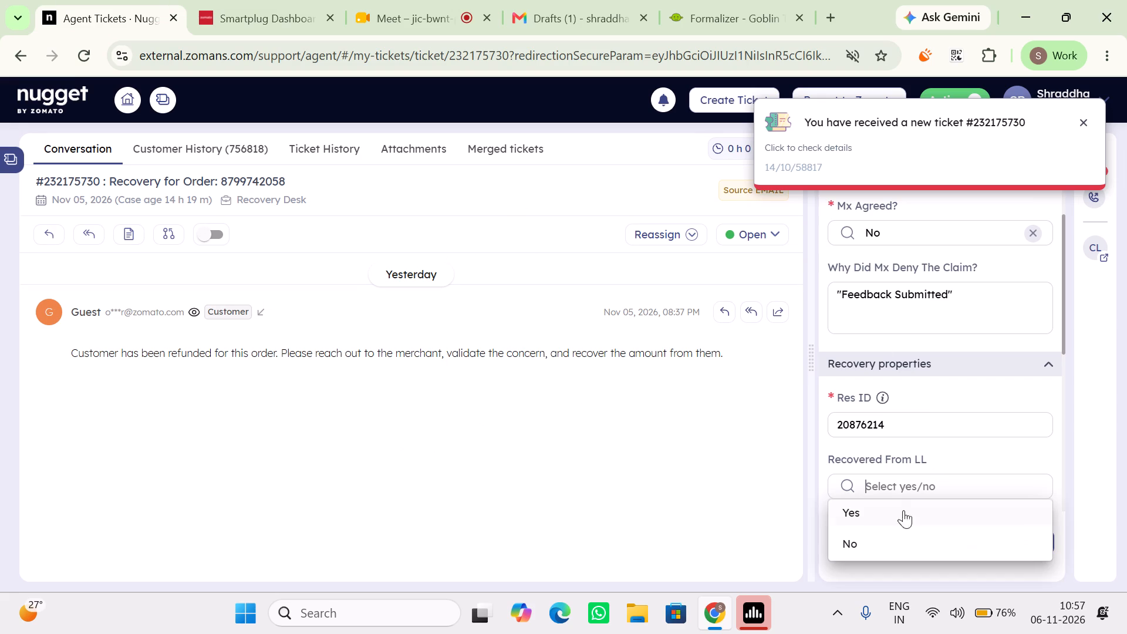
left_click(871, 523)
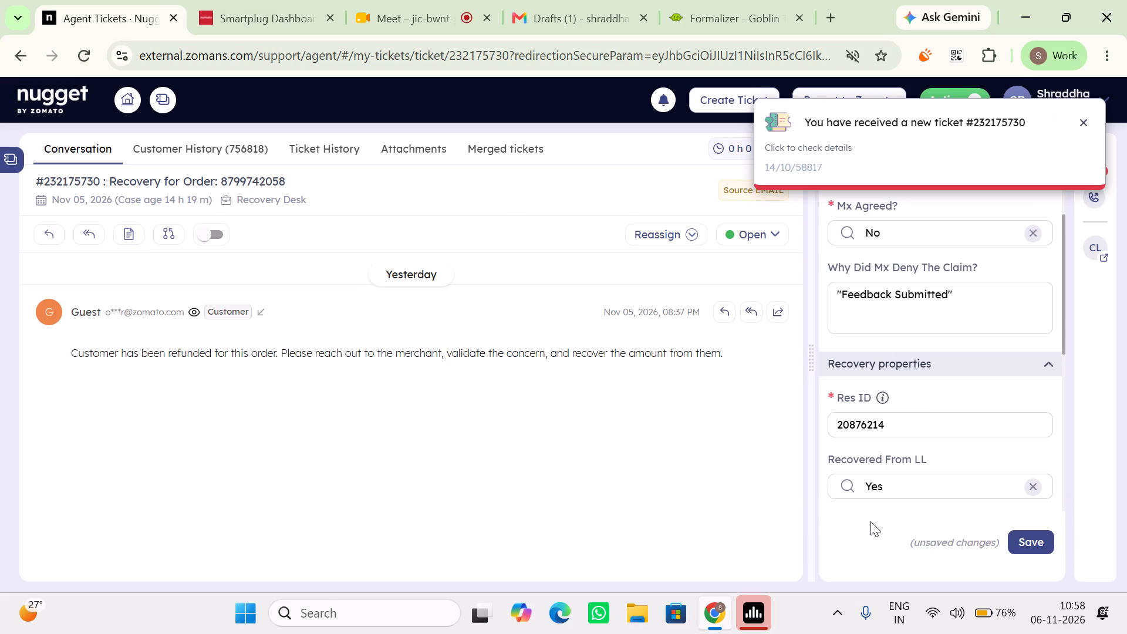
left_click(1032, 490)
Set Recovered From LL to No, check the order page, and set the Refund Node (LL) to Wrong order.
left_click(922, 489)
left_click(865, 530)
scroll(905, 406, "down", 2)
scroll(905, 406, "up", 1)
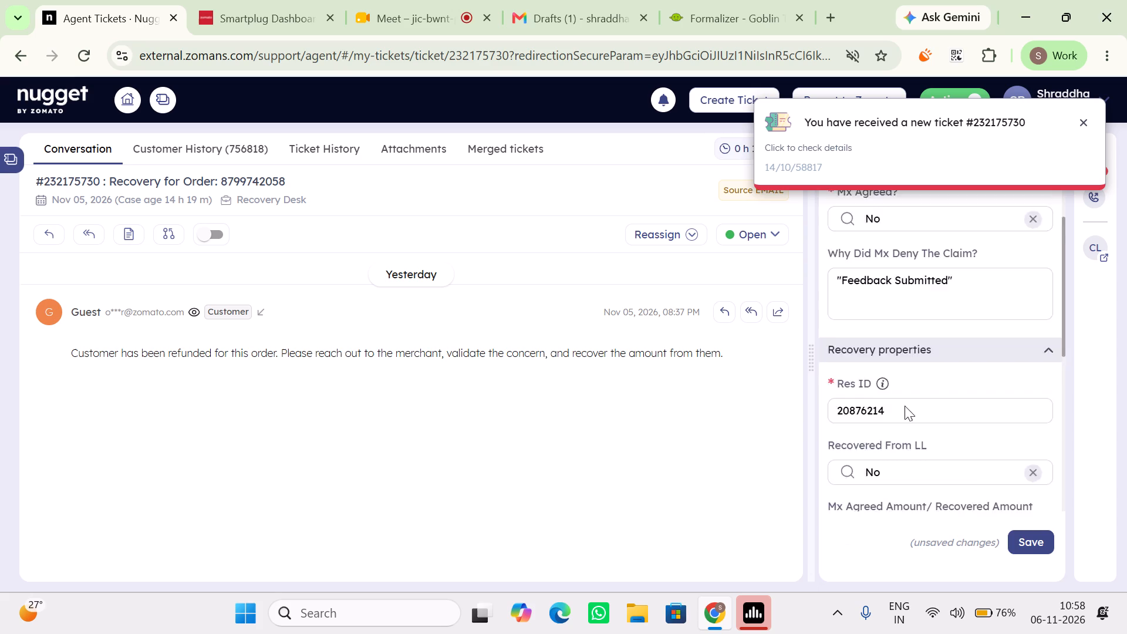
scroll(905, 406, "down", 1)
left_click(181, 0)
left_click(237, 2)
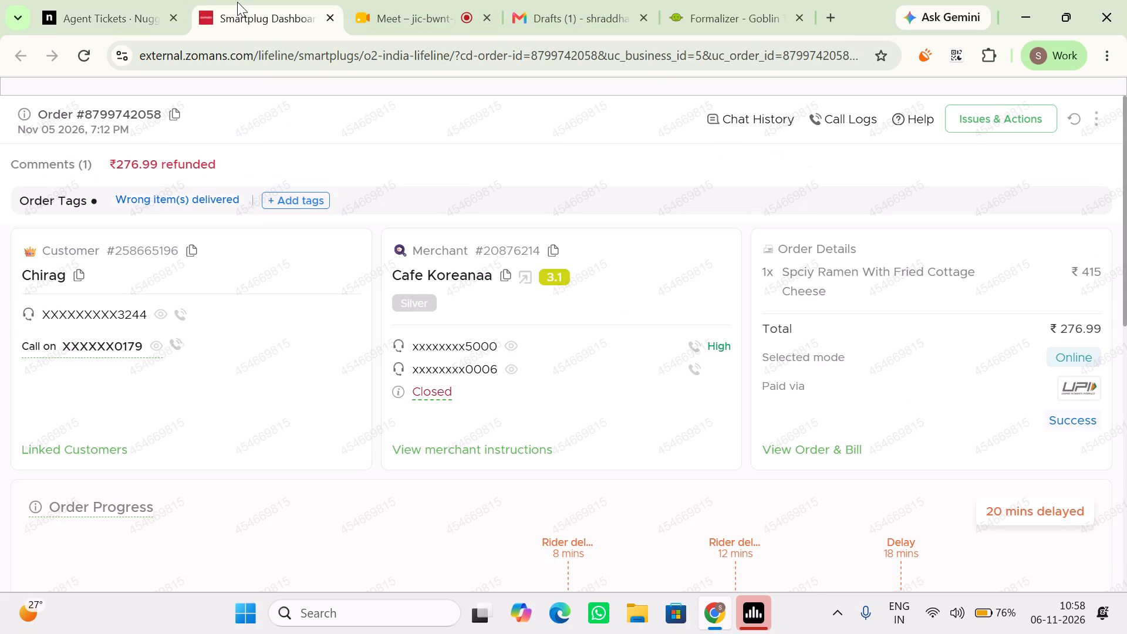
left_click(155, 0)
left_click(878, 422)
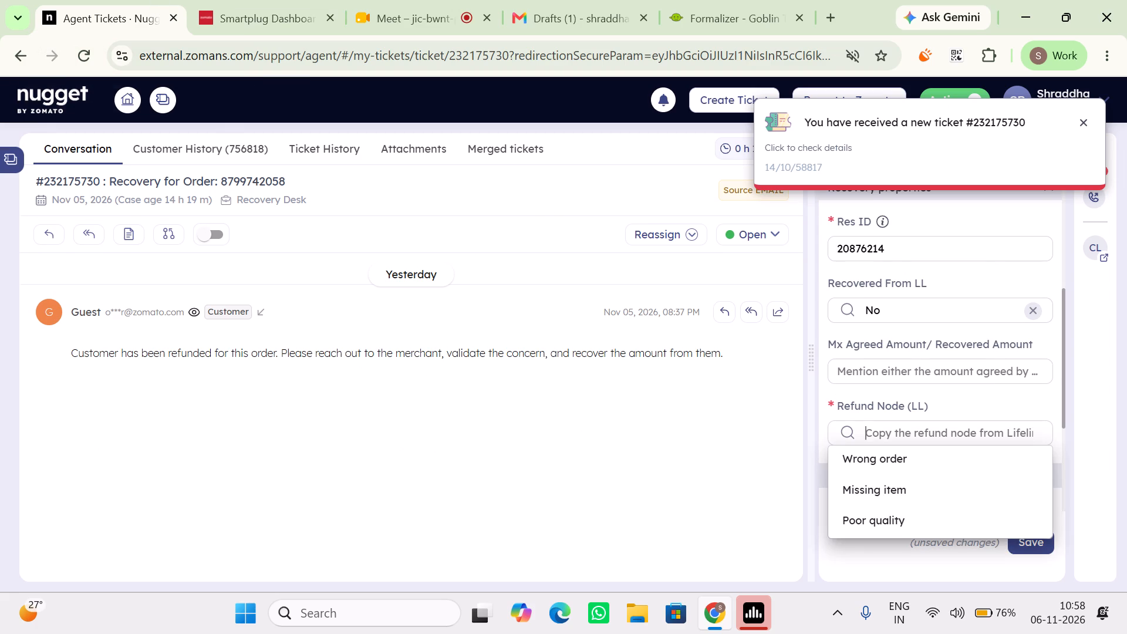
left_click(892, 451)
Review the ticket's filled-in calling, recovery and other properties.
scroll(894, 453, "down", 2)
scroll(894, 453, "up", 1)
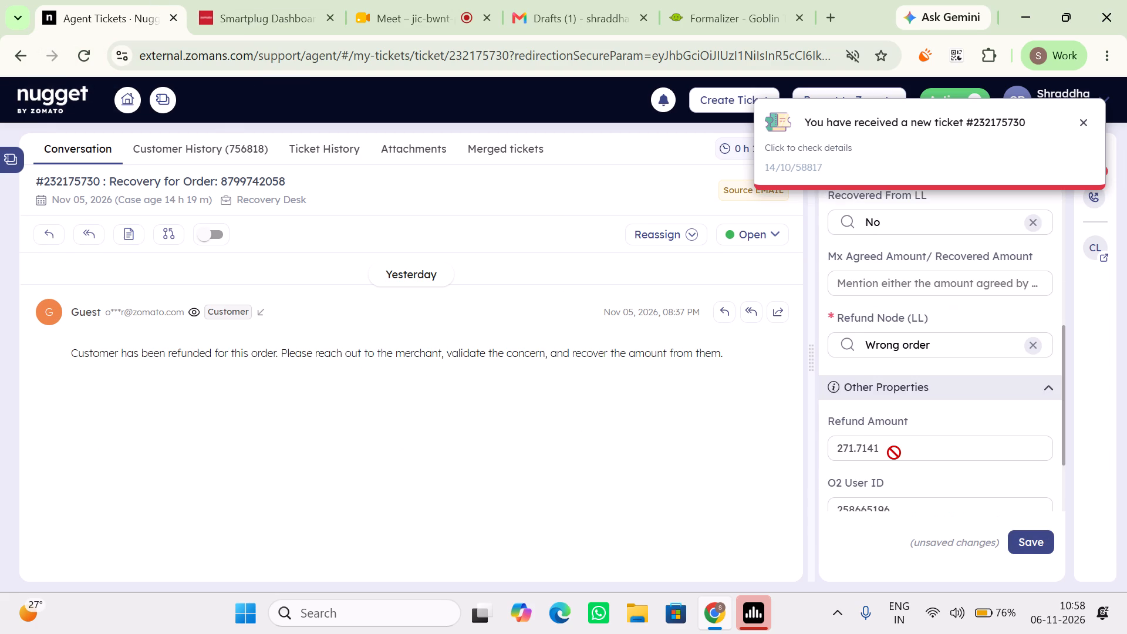
scroll(894, 453, "down", 3)
scroll(894, 453, "up", 1)
scroll(894, 453, "down", 1)
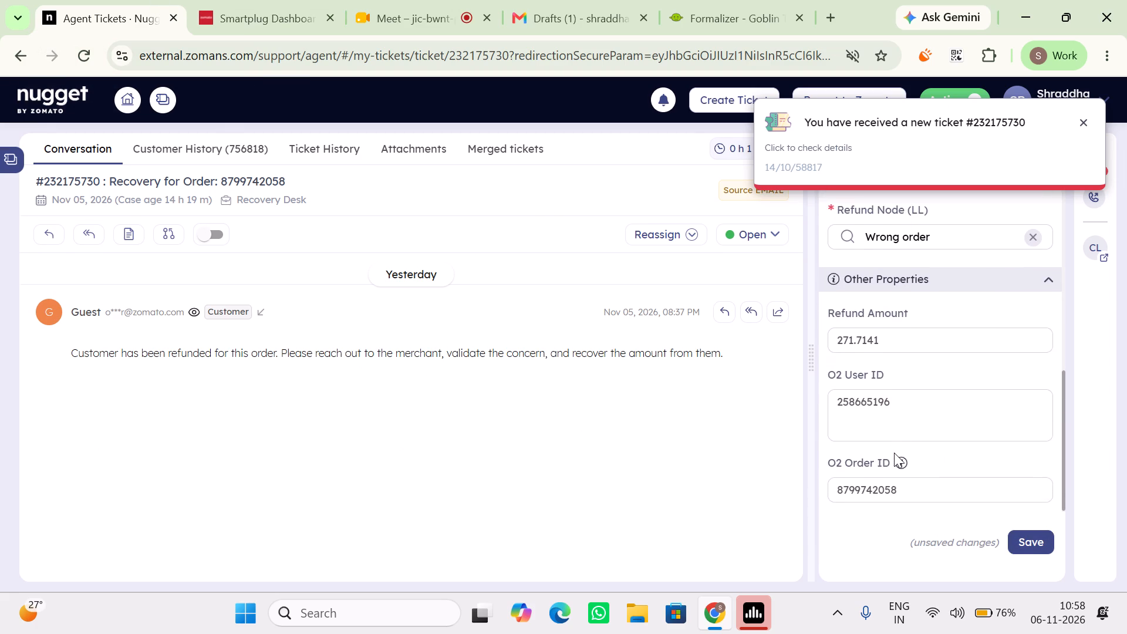
scroll(894, 453, "up", 3)
scroll(894, 453, "down", 1)
scroll(894, 453, "up", 1)
scroll(894, 417, "down", 1)
scroll(894, 417, "up", 3)
scroll(894, 417, "down", 1)
scroll(894, 417, "up", 1)
scroll(894, 417, "down", 3)
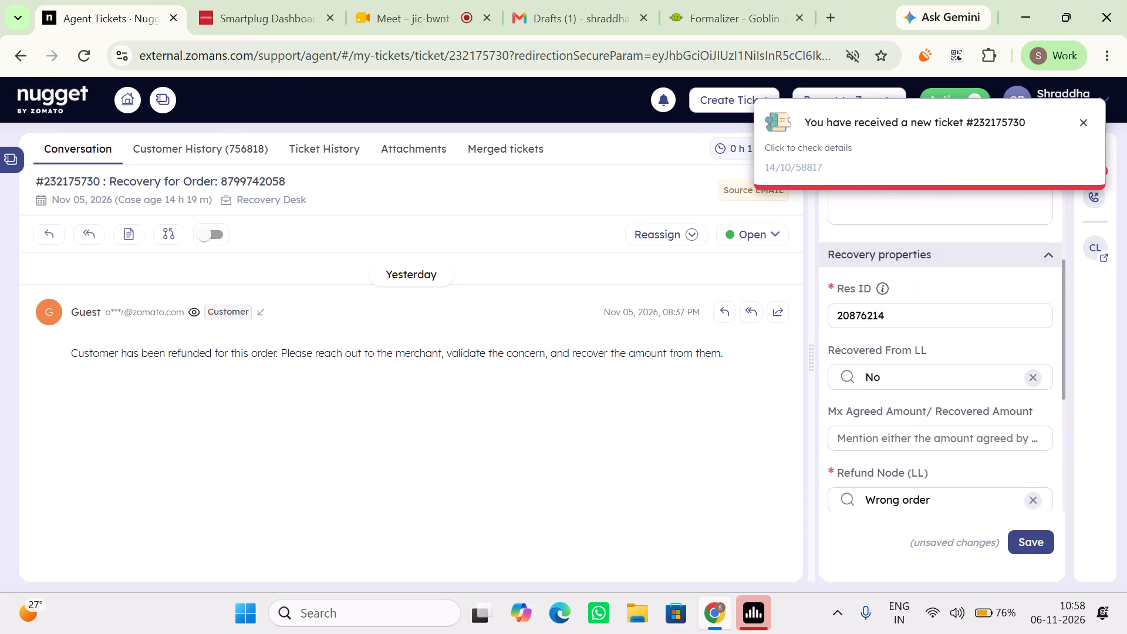
scroll(894, 417, "up", 1)
scroll(894, 417, "down", 1)
scroll(894, 417, "up", 3)
scroll(894, 417, "down", 1)
scroll(894, 417, "up", 5)
scroll(894, 417, "down", 1)
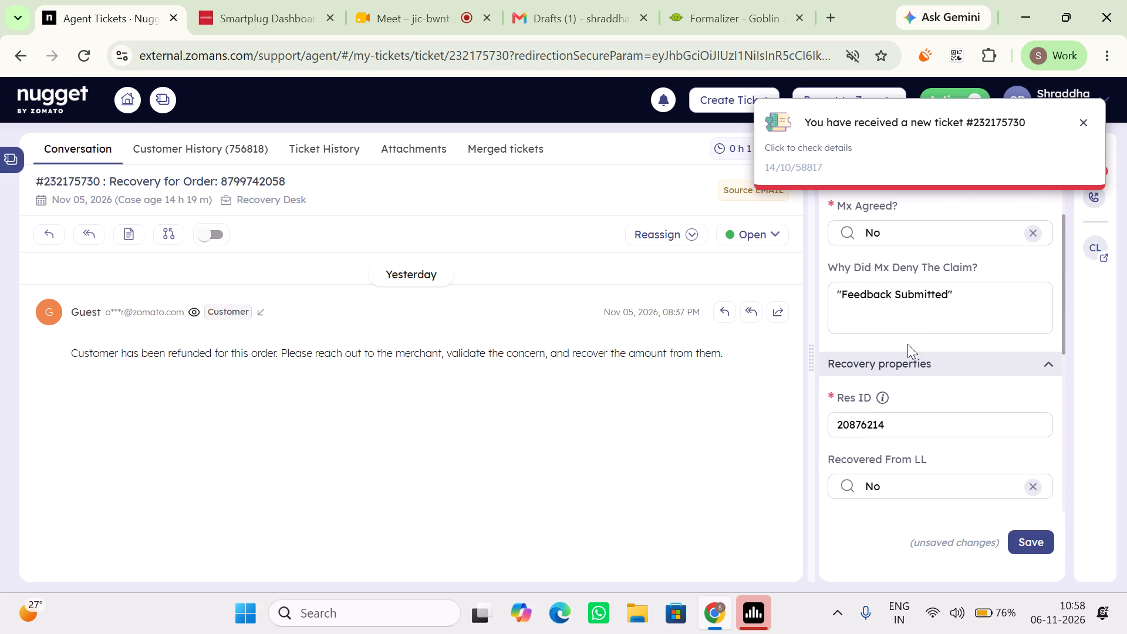
Copy the denial reason "Feedback Submitted" from the ticket properties and add it as a private note.
triple_click(895, 285)
key("ctrl+x")
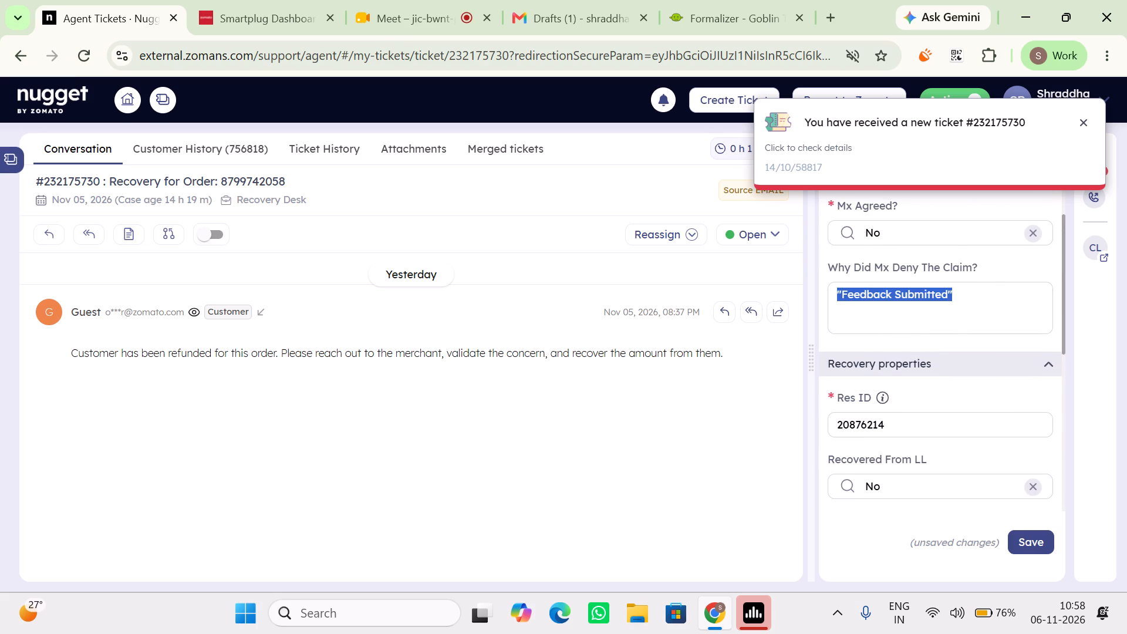
key("ctrl+c")
key("ctrl+v")
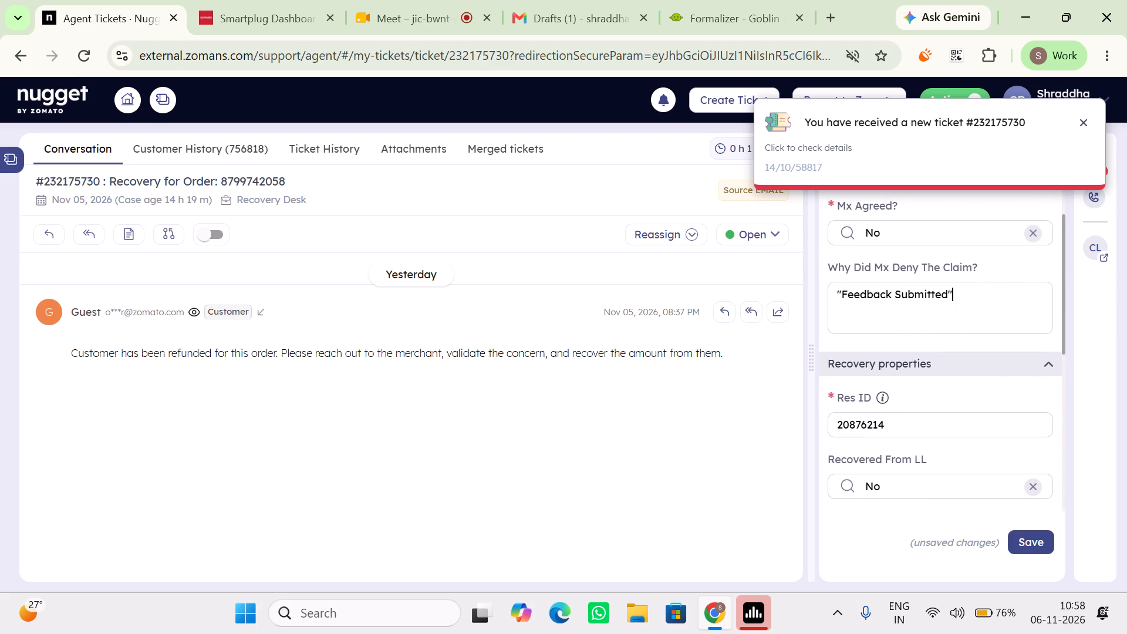
left_click(124, 233)
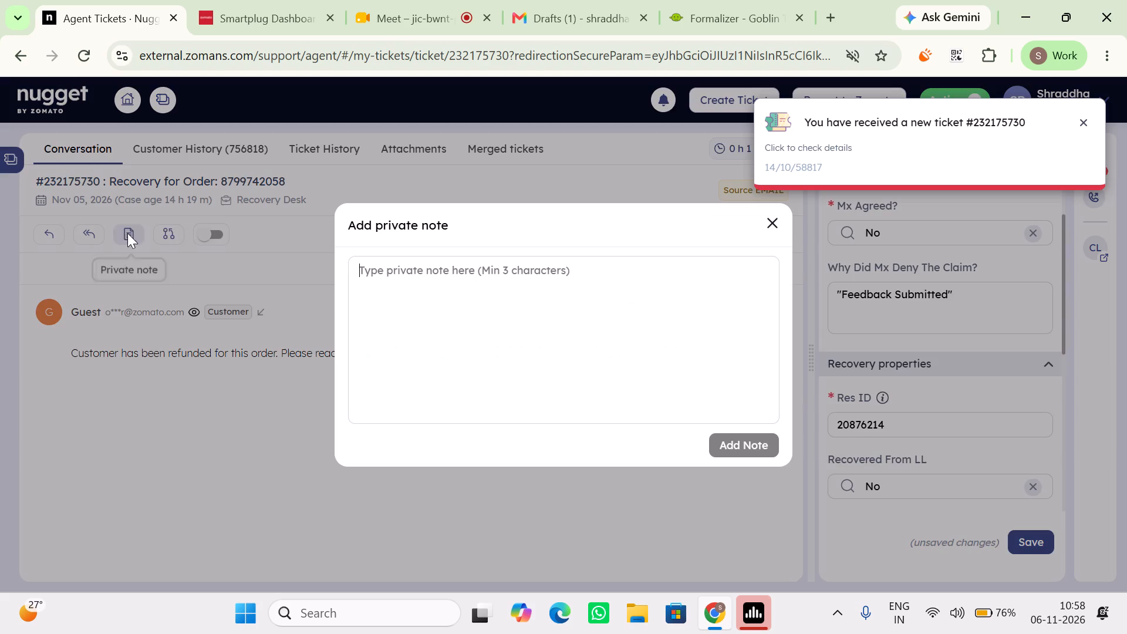
key("ctrl+v")
left_click(753, 440)
Save the ticket's updated properties.
scroll(1016, 416, "down", 1)
scroll(1015, 413, "up", 1)
scroll(1014, 410, "down", 1)
left_click(1033, 544)
Check the saved properties once more and close ticket #232175730.
scroll(1017, 356, "down", 1)
scroll(1017, 356, "up", 1)
scroll(1016, 356, "down", 1)
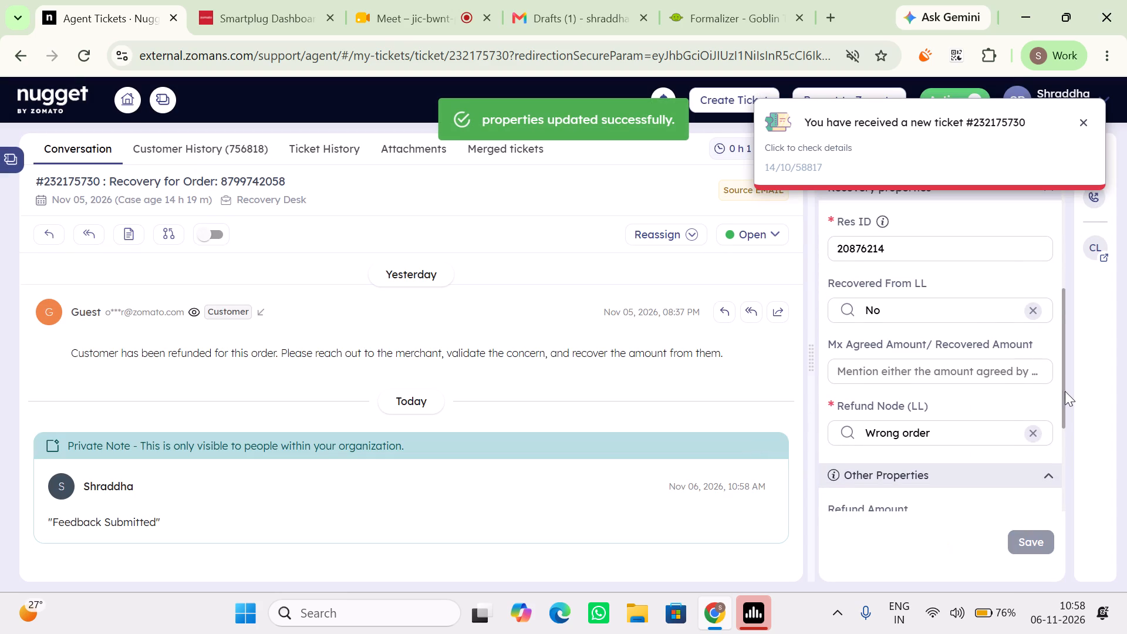
left_click_drag(1068, 392, 1061, 332)
left_click_drag(1064, 341, 1048, 214)
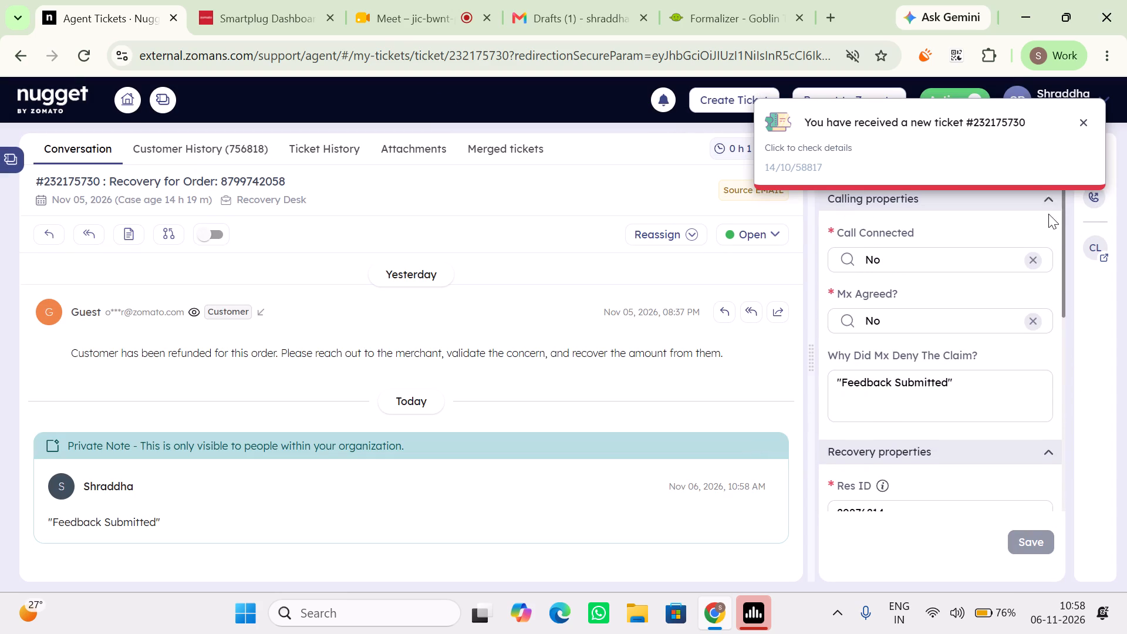
left_click_drag(1048, 214, 1045, 177)
left_click(738, 237)
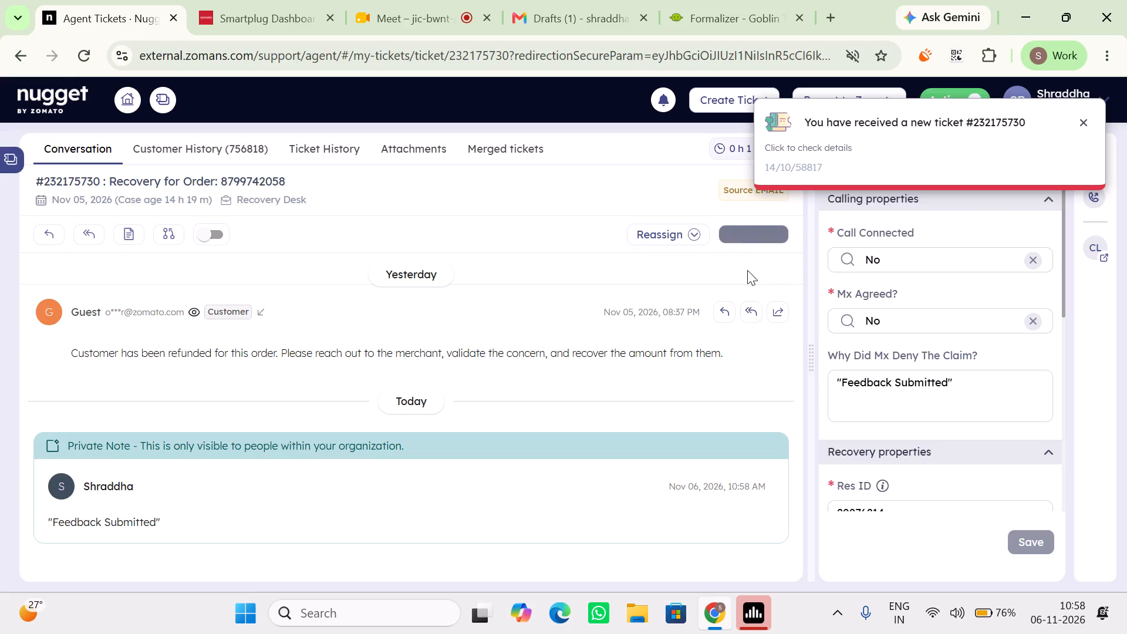
left_click(650, 298)
left_click(710, 386)
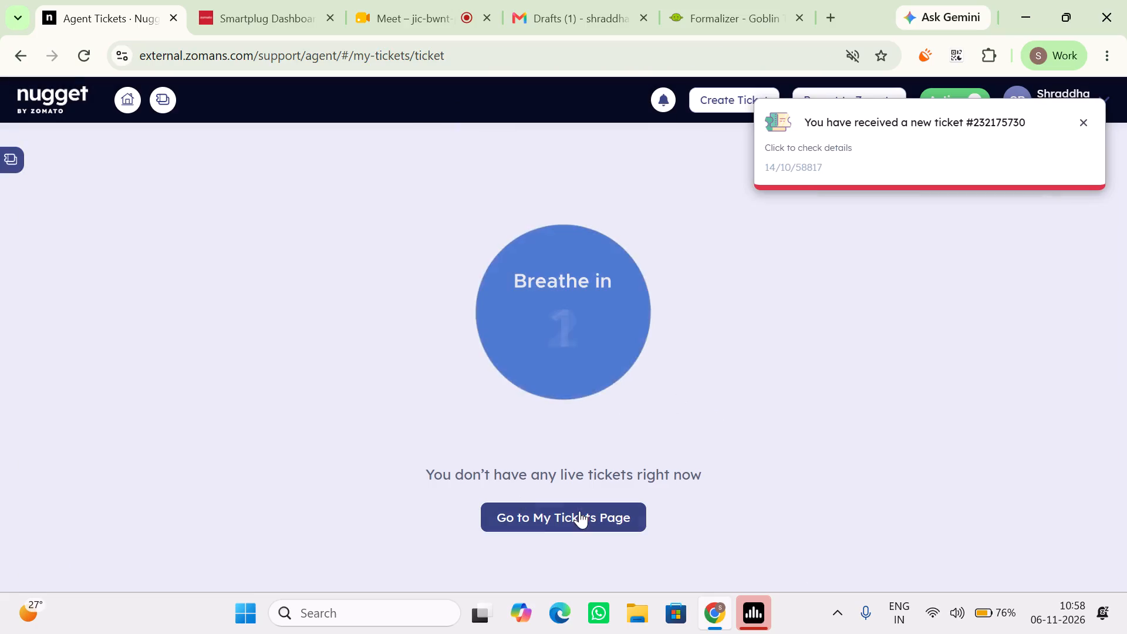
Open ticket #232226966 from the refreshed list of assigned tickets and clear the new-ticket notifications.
left_click(580, 512)
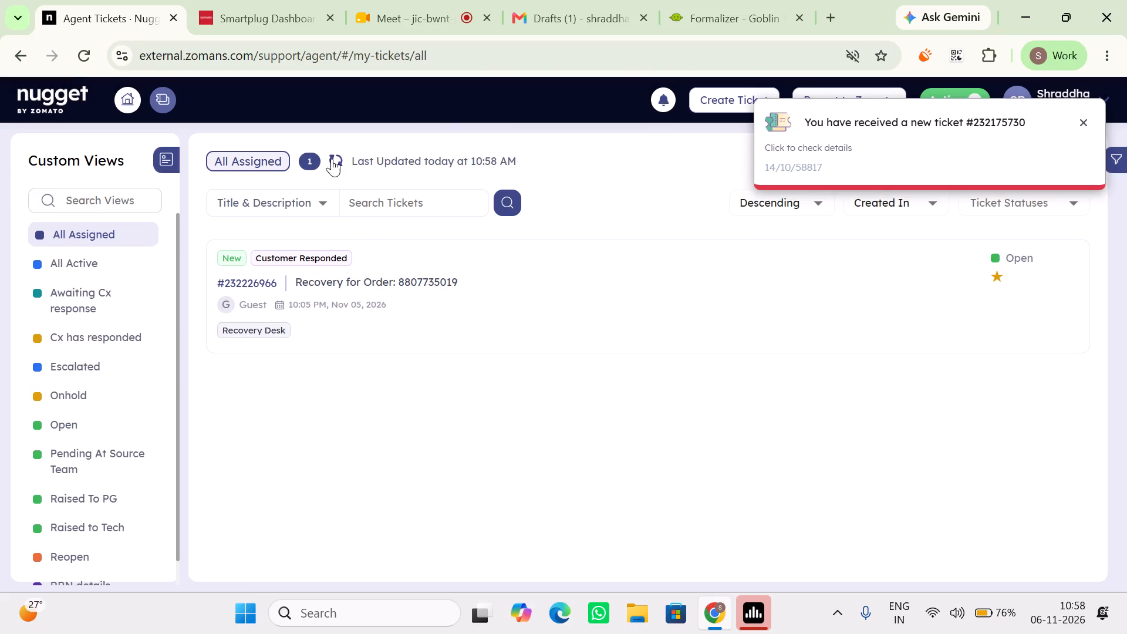
left_click(333, 158)
left_click(379, 319)
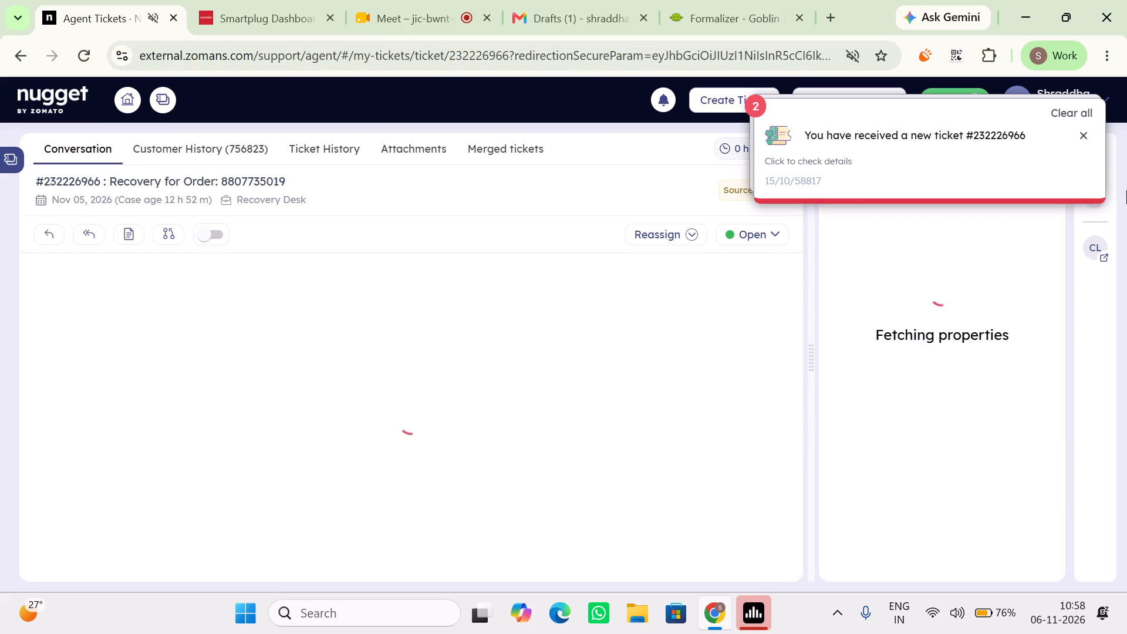
left_click(1081, 114)
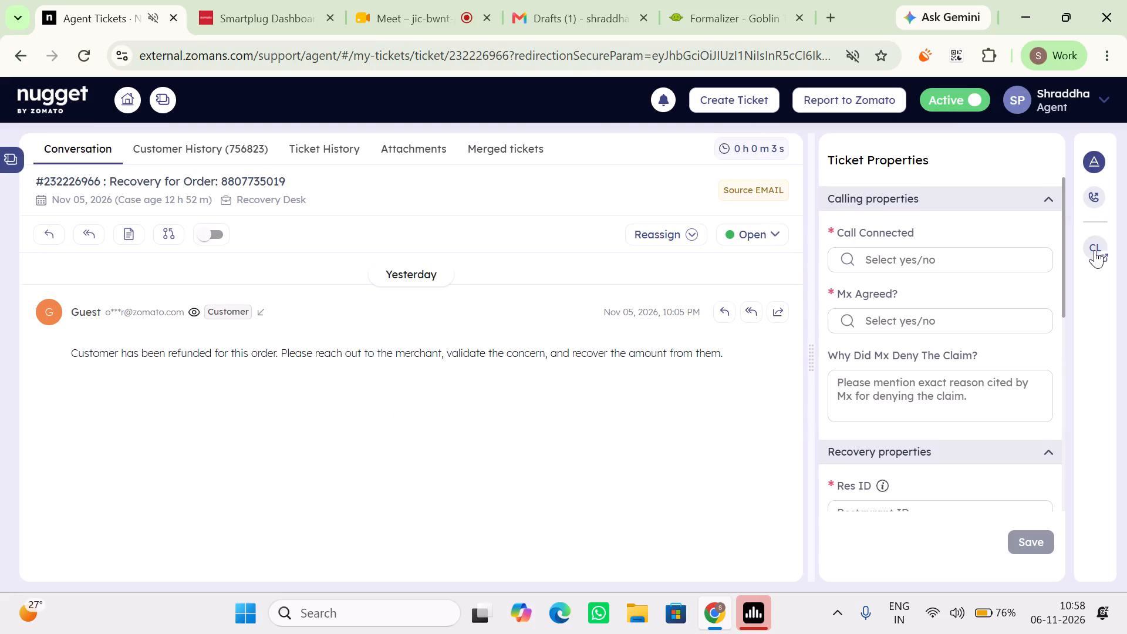
left_click(1098, 254)
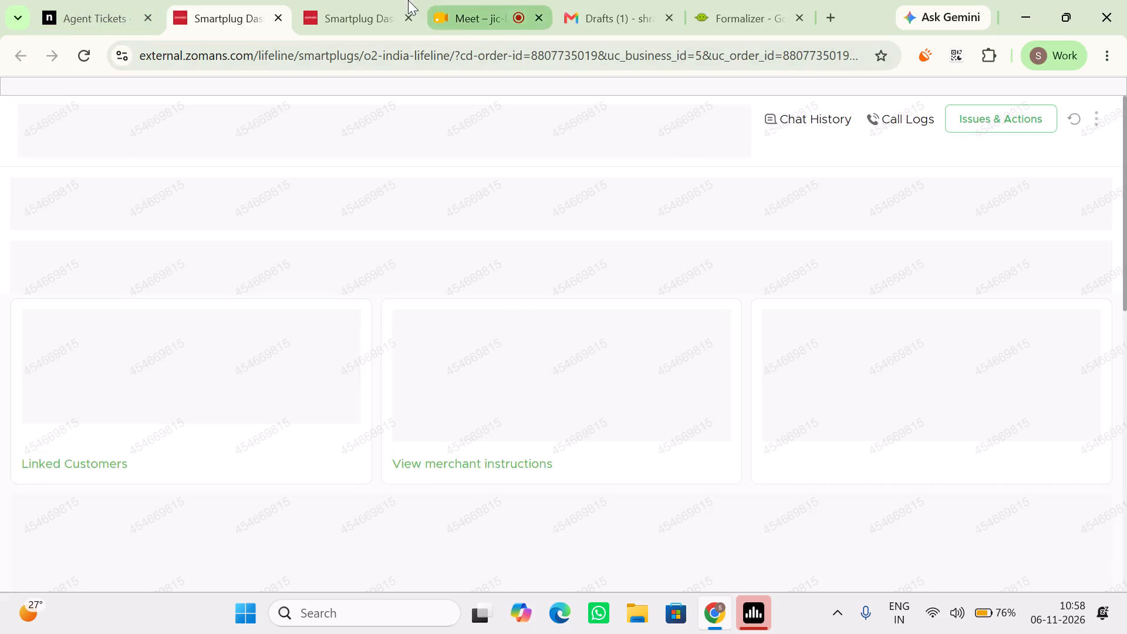
left_click(405, 12)
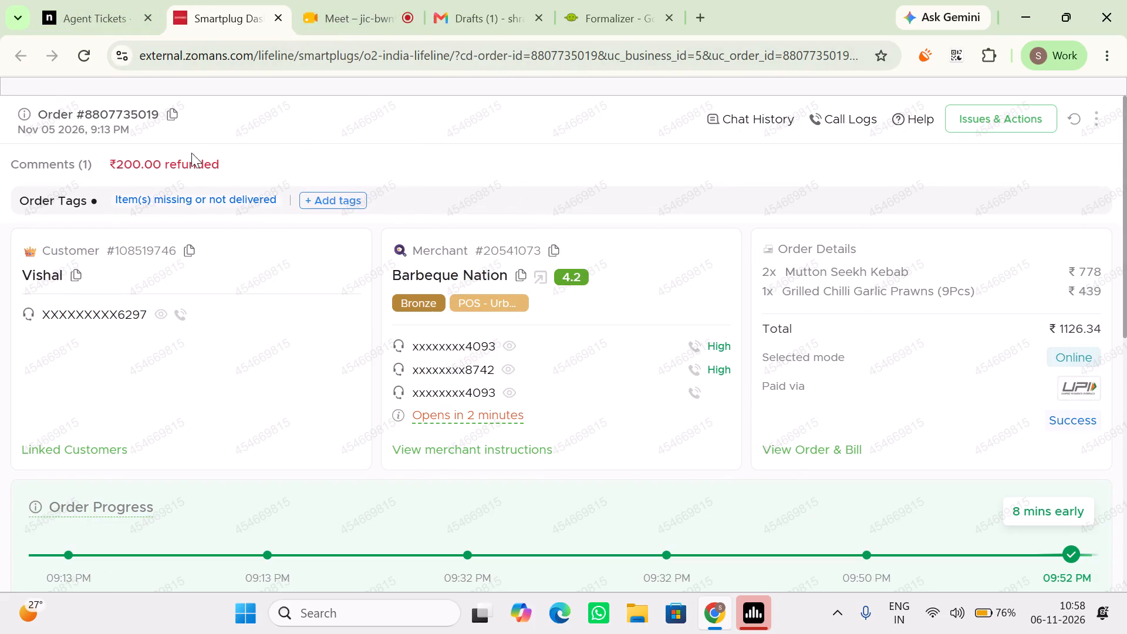
Examine the order's tags log, expanding the issue details of the auto-generated "Item(s) missing or not delivered" tag.
left_click(185, 203)
scroll(272, 463, "up", 1)
scroll(295, 381, "up", 2)
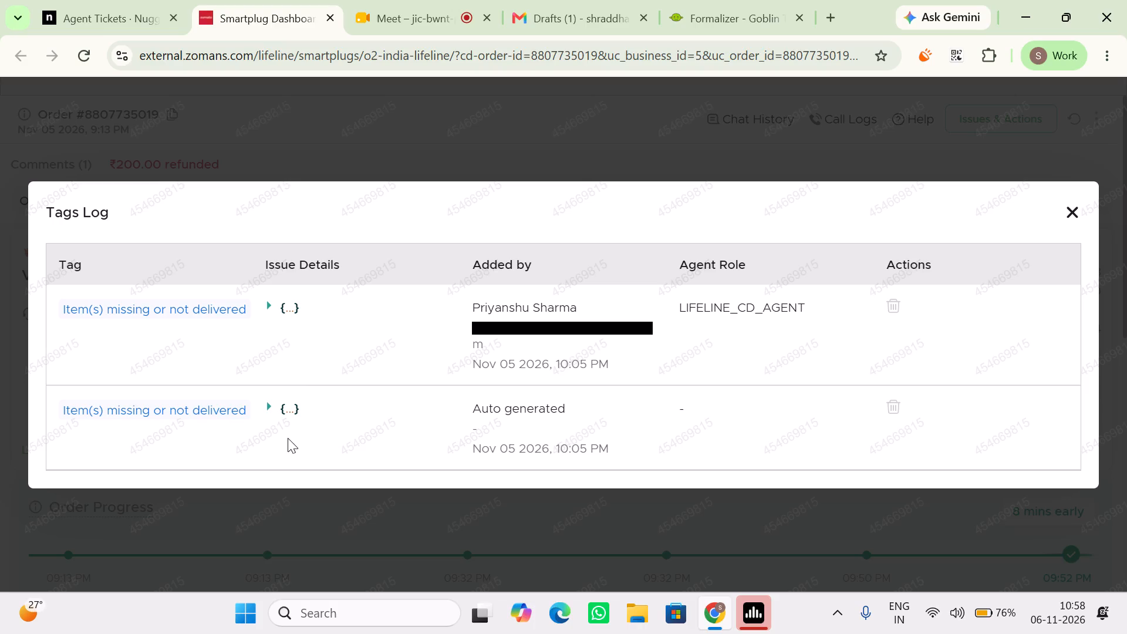
scroll(268, 376, "up", 1)
scroll(271, 379, "down", 3)
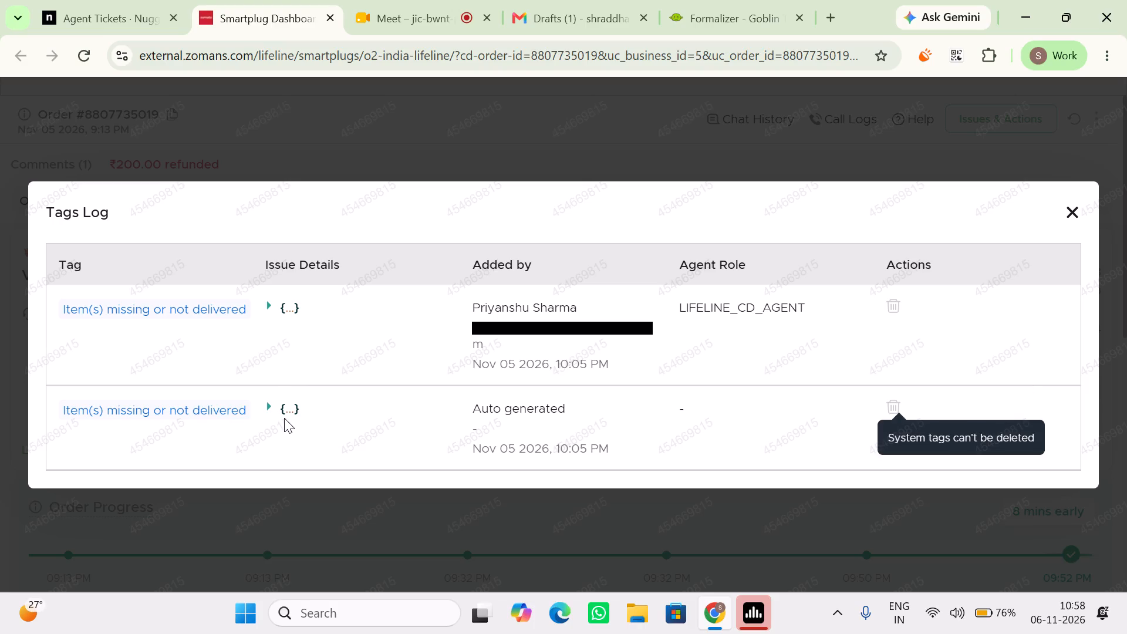
left_click(287, 408)
scroll(360, 395, "down", 1)
scroll(360, 395, "up", 1)
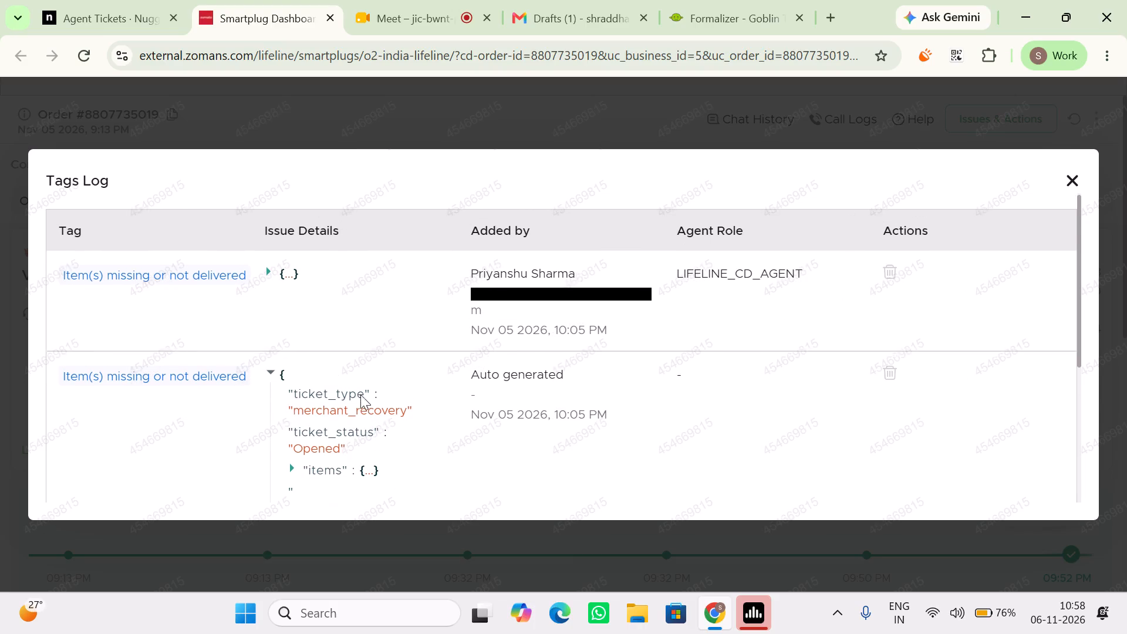
scroll(829, 363, "up", 1)
left_click_drag(1080, 334, 1081, 345)
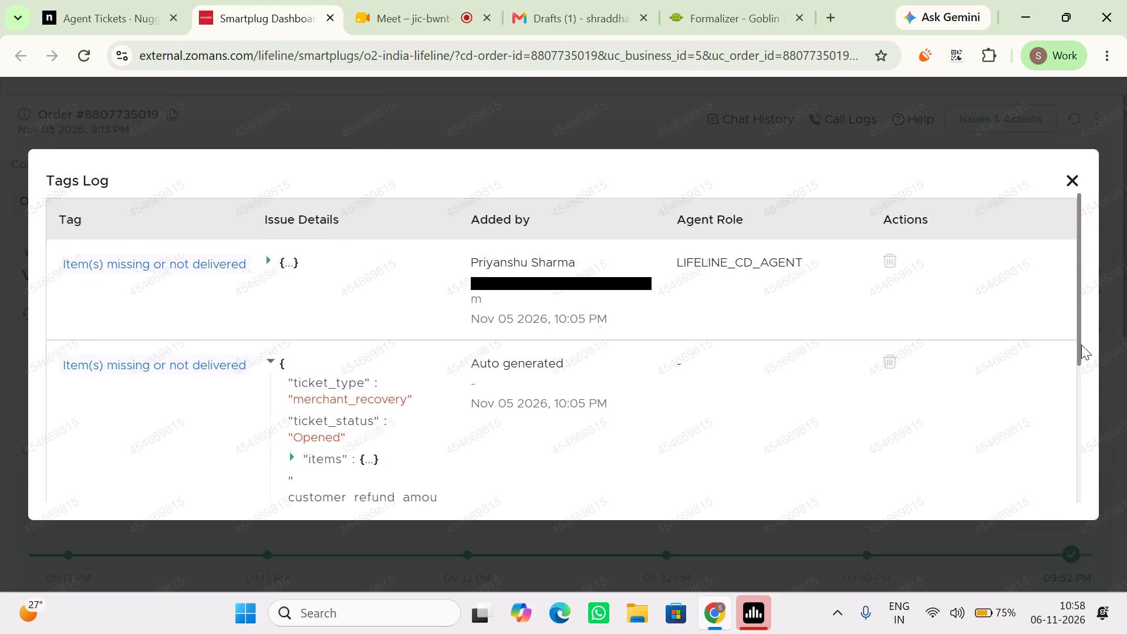
left_click_drag(1081, 345, 1094, 342)
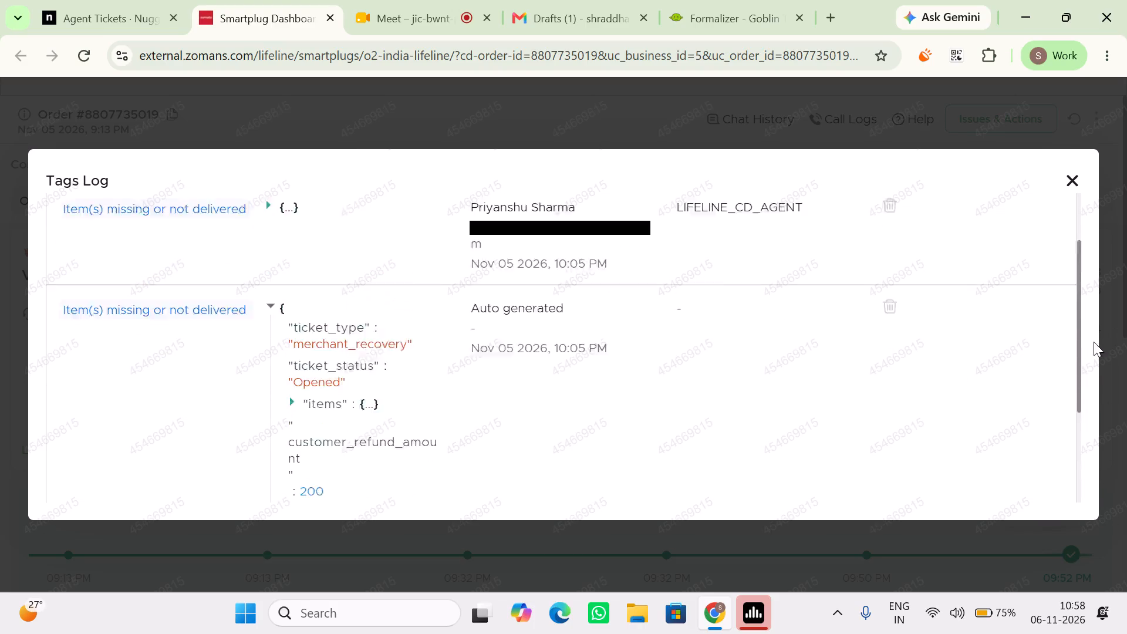
left_click_drag(1094, 342, 1088, 324)
left_click(1072, 177)
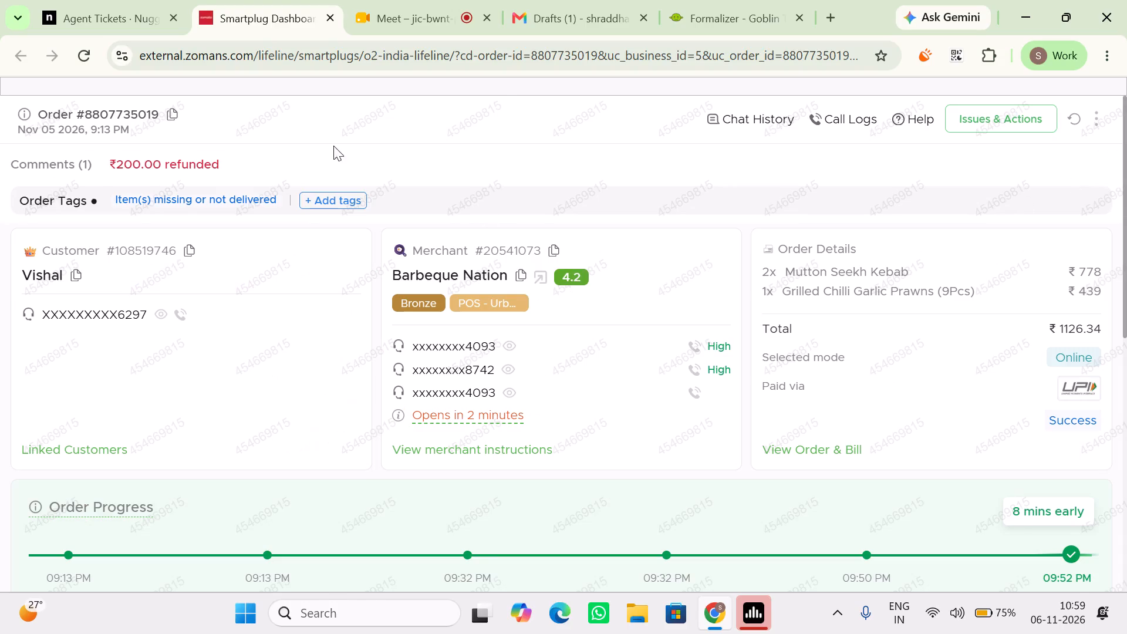
Open the order's chat history from Lifeline.
left_click(743, 109)
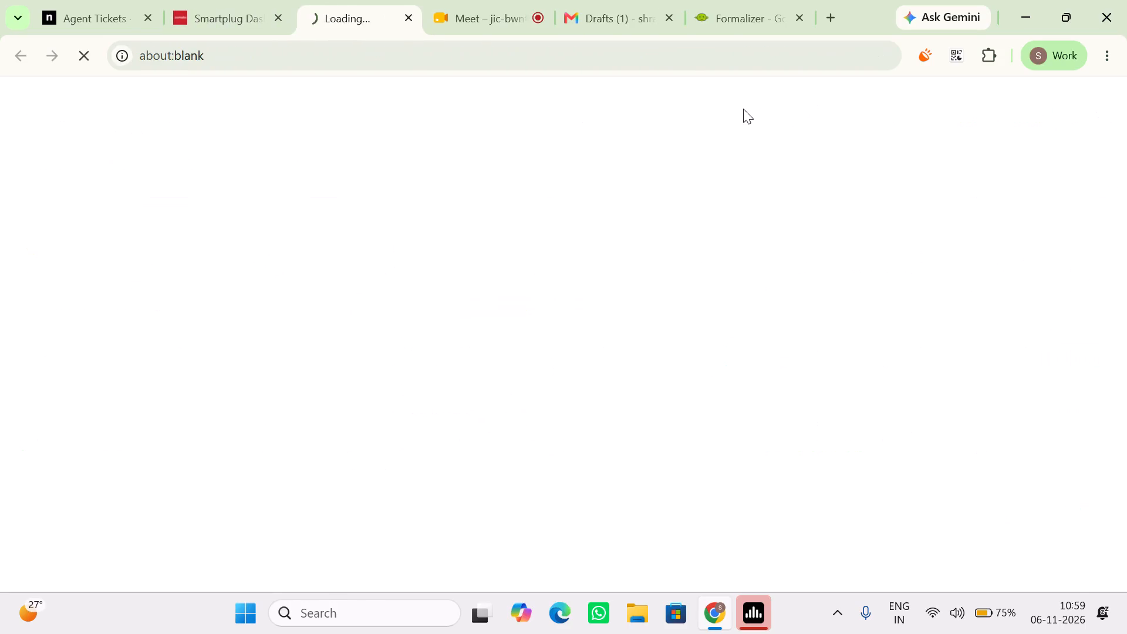
Return to the order page and request a call to the merchant Barbeque Nation on its first listed number.
left_click(249, 0)
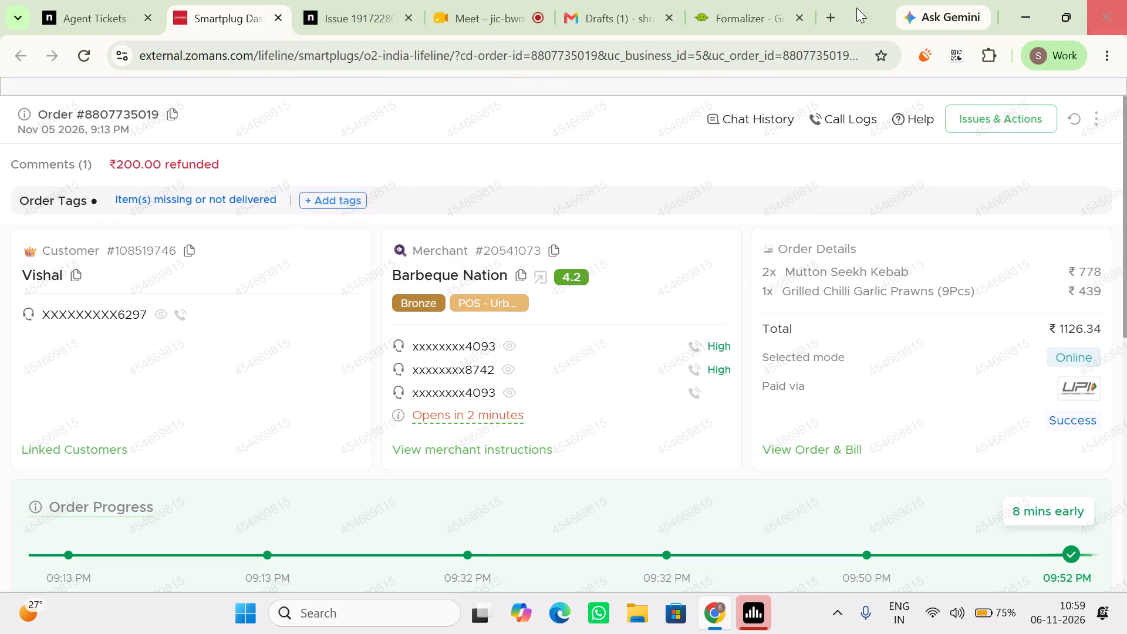
left_click(691, 343)
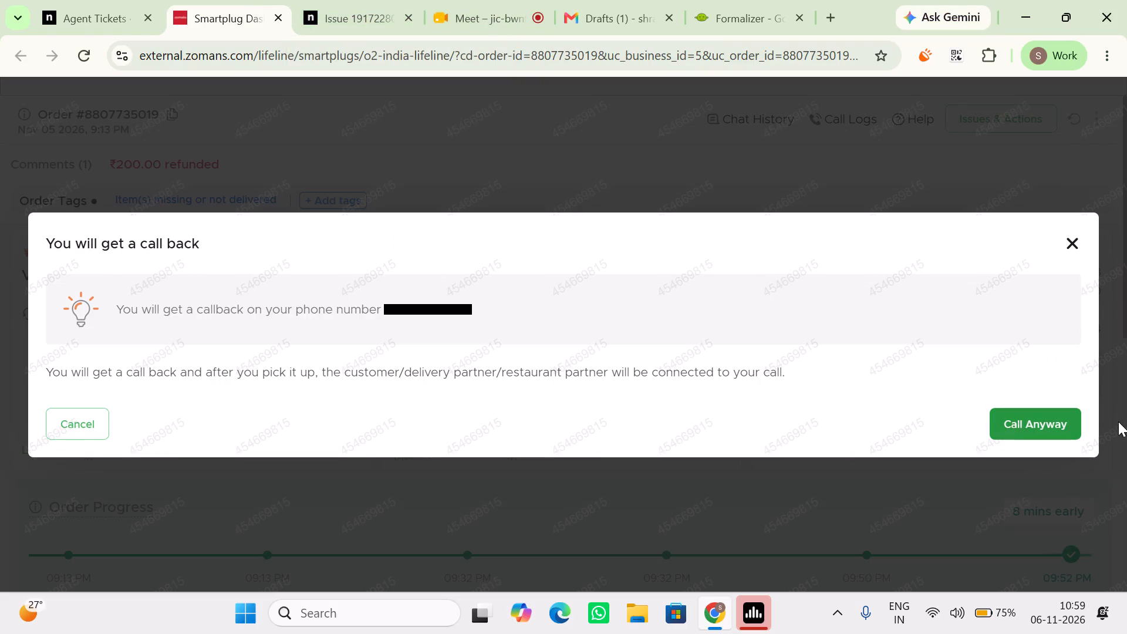
left_click(1048, 410)
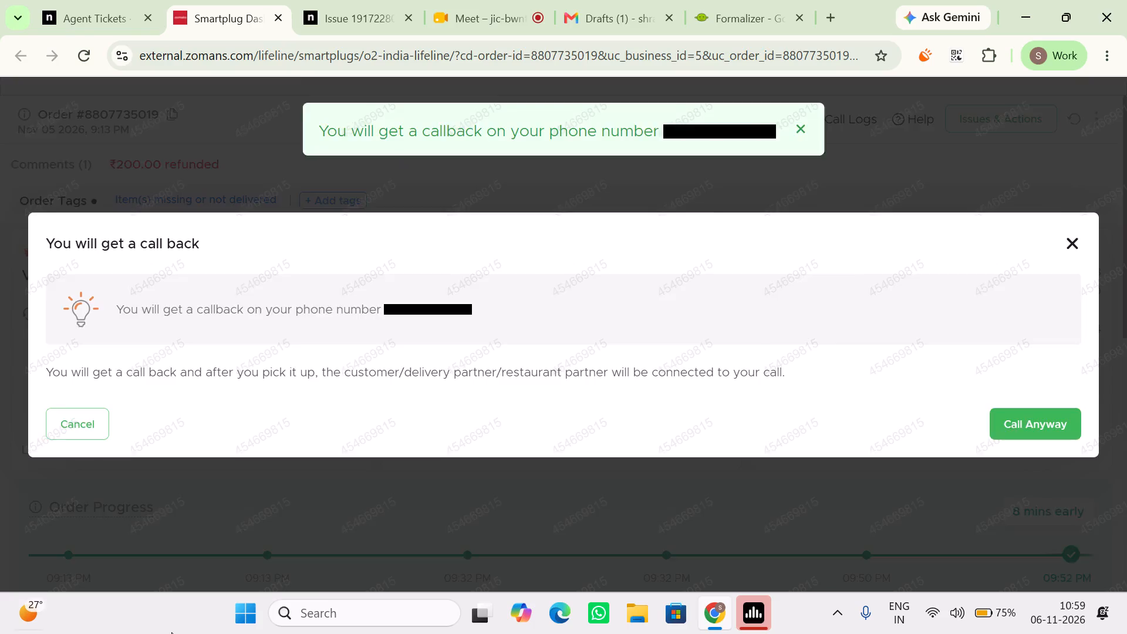
left_click(85, 0)
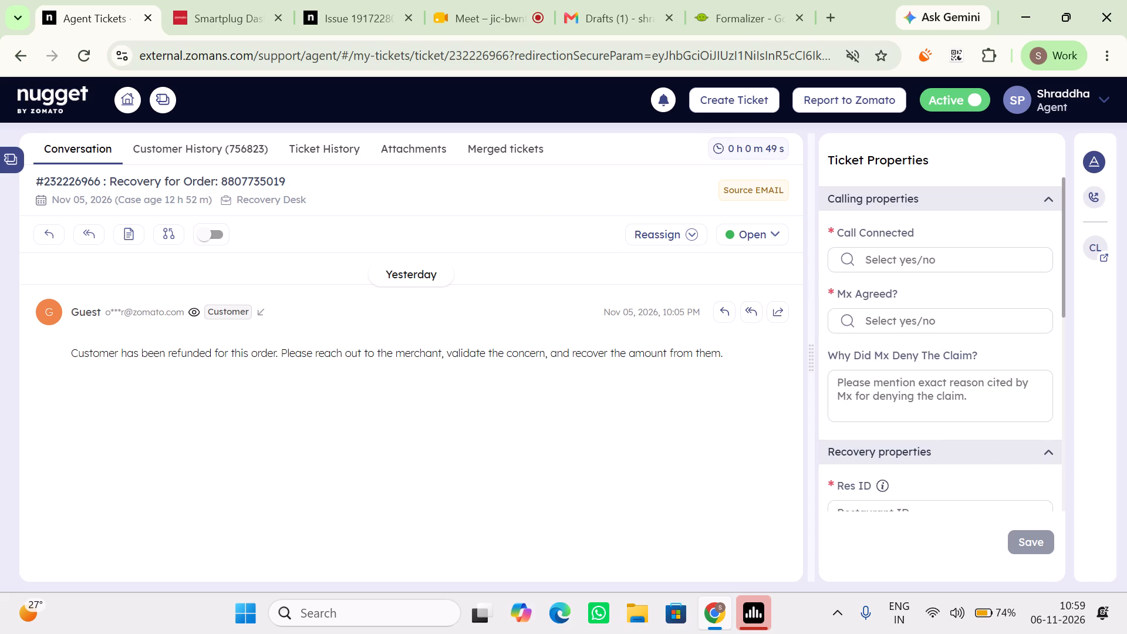
left_click(239, 0)
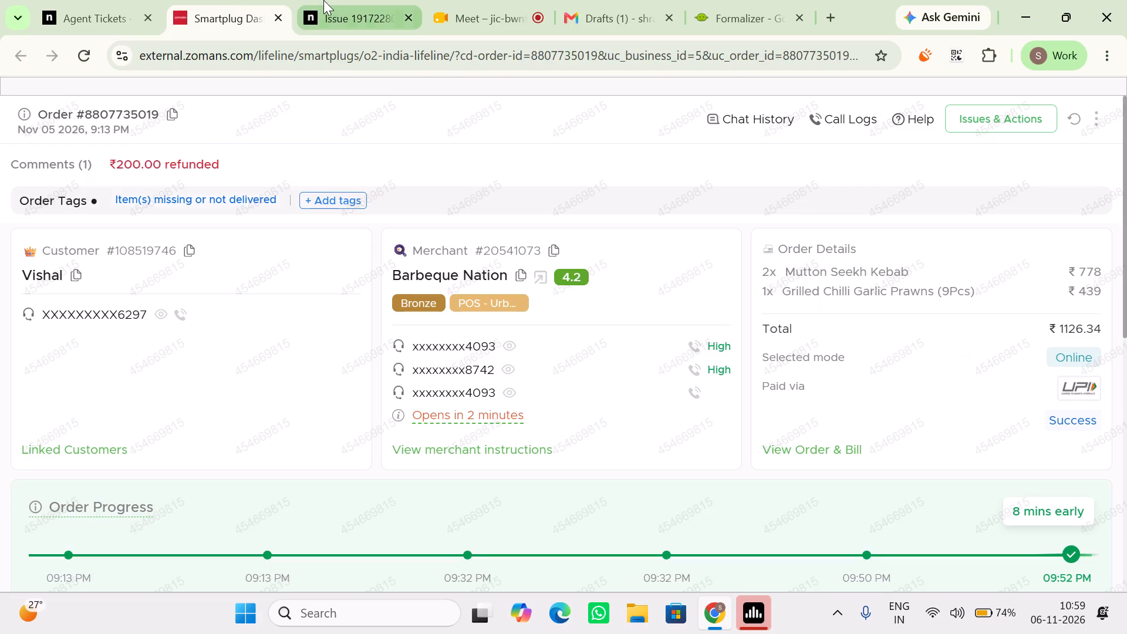
left_click(323, 0)
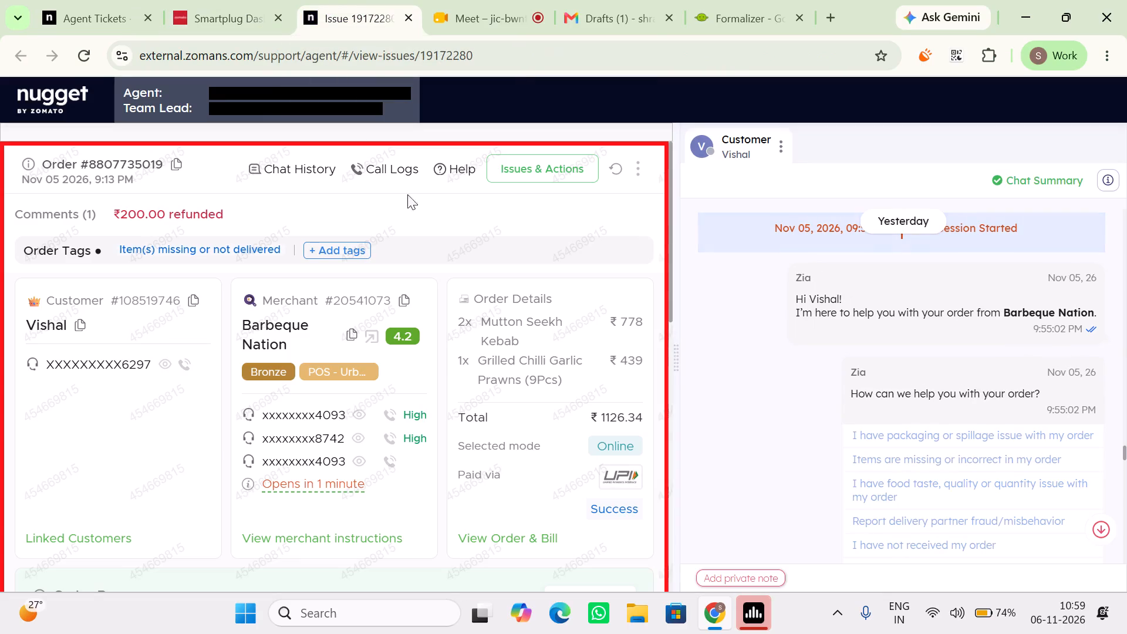
scroll(878, 350, "down", 6)
scroll(876, 350, "up", 1)
scroll(876, 350, "down", 1)
scroll(876, 350, "up", 1)
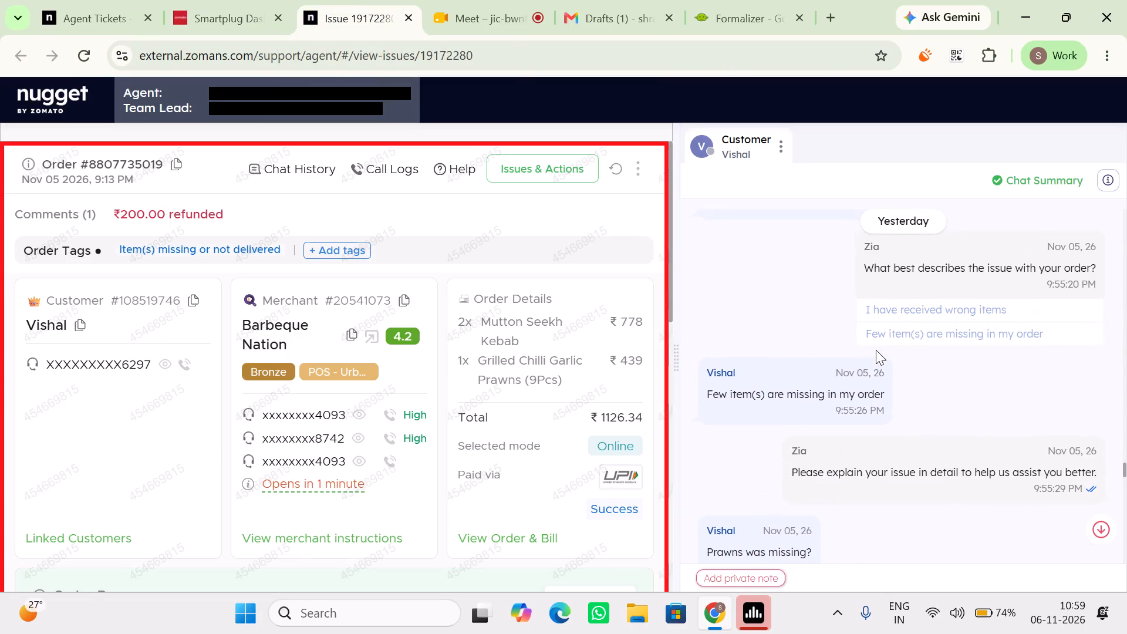
scroll(873, 350, "down", 1)
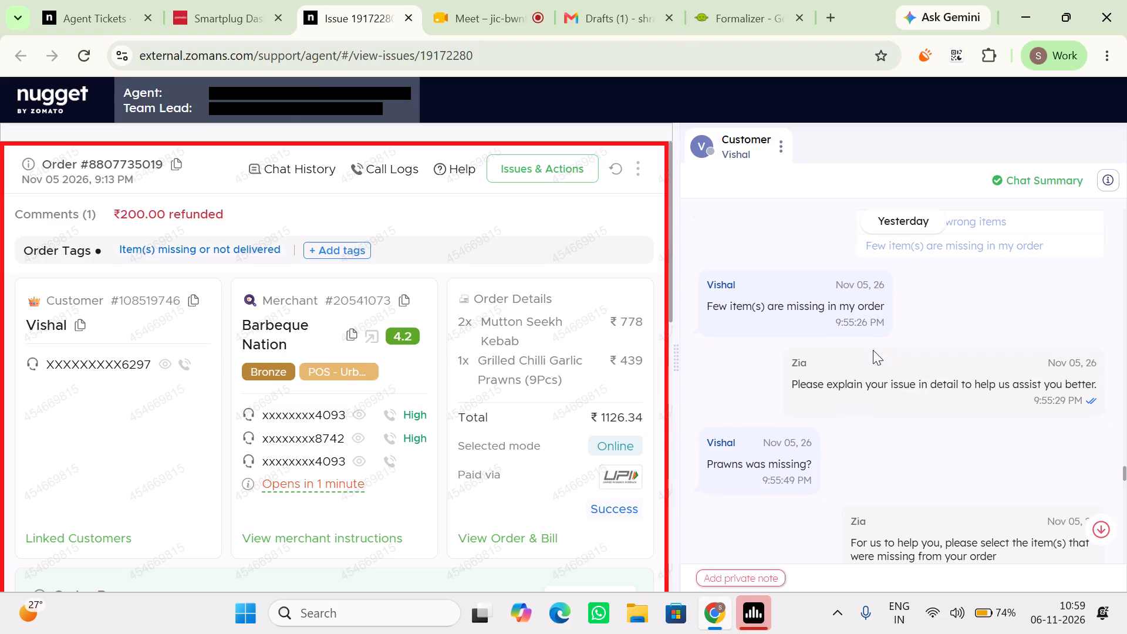
scroll(872, 349, "up", 3)
scroll(872, 349, "down", 1)
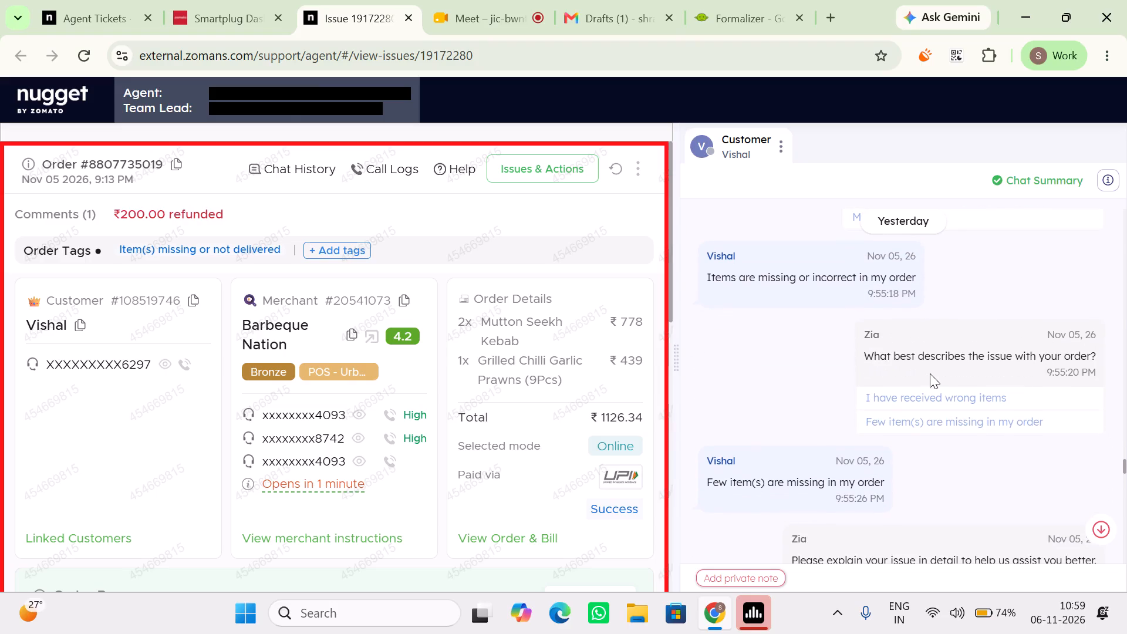
scroll(927, 572, "down", 2)
scroll(925, 565, "up", 1)
scroll(925, 555, "down", 1)
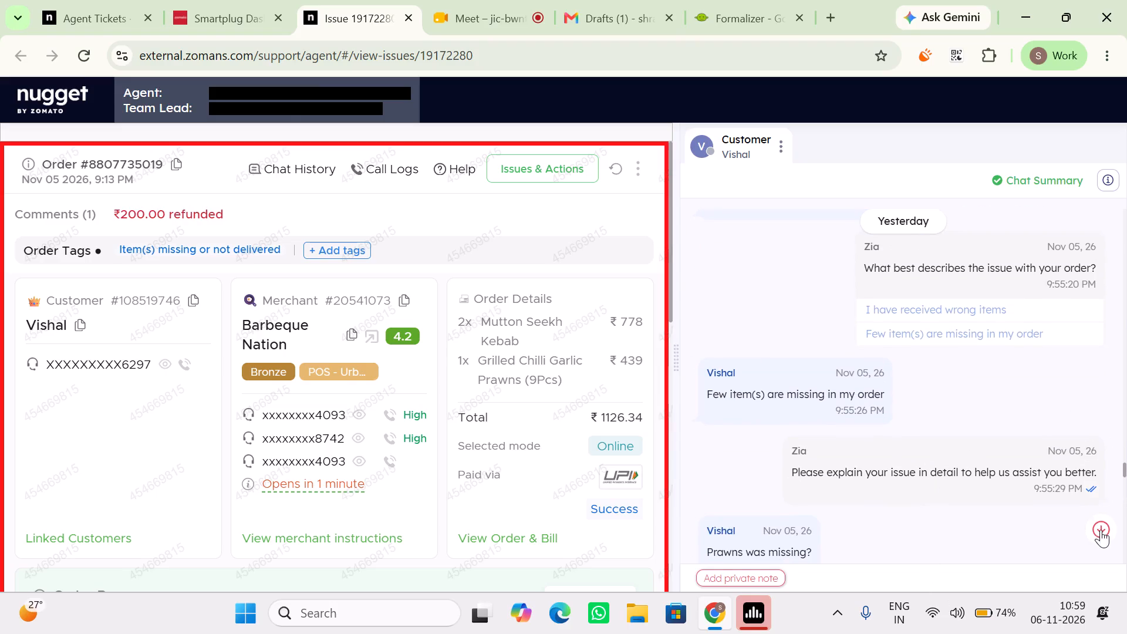
Go to the end of the customer chat and review the Nov 05 conversation backwards for refund, restaurant-call and missing-item details.
left_click(1101, 530)
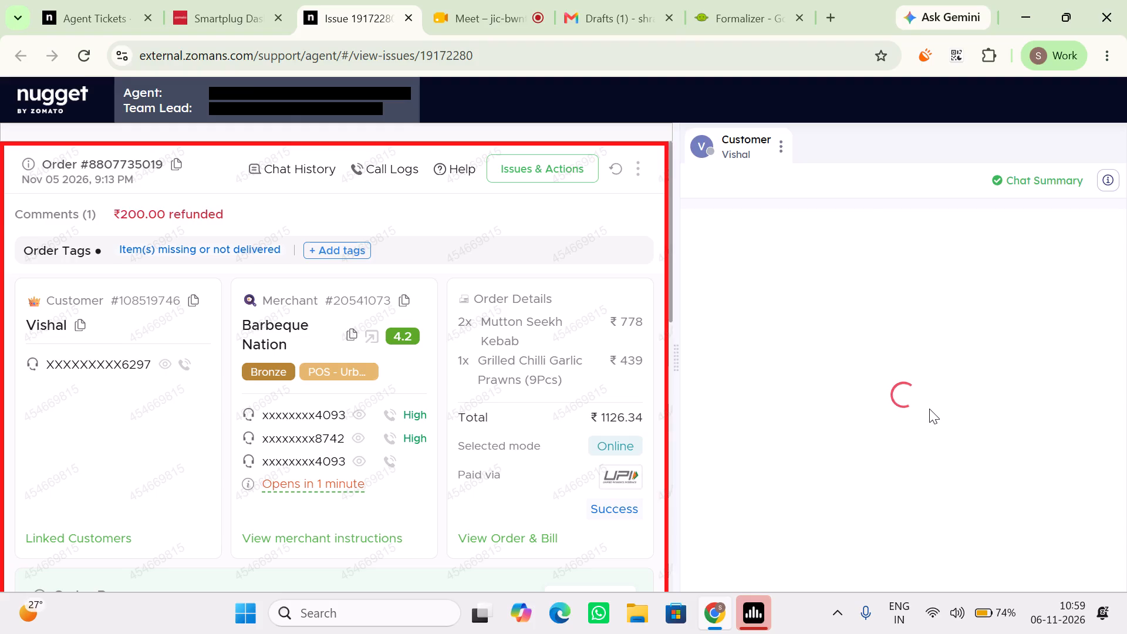
scroll(929, 409, "up", 1)
scroll(929, 409, "down", 1)
scroll(929, 409, "up", 1)
scroll(929, 409, "down", 2)
scroll(929, 409, "up", 1)
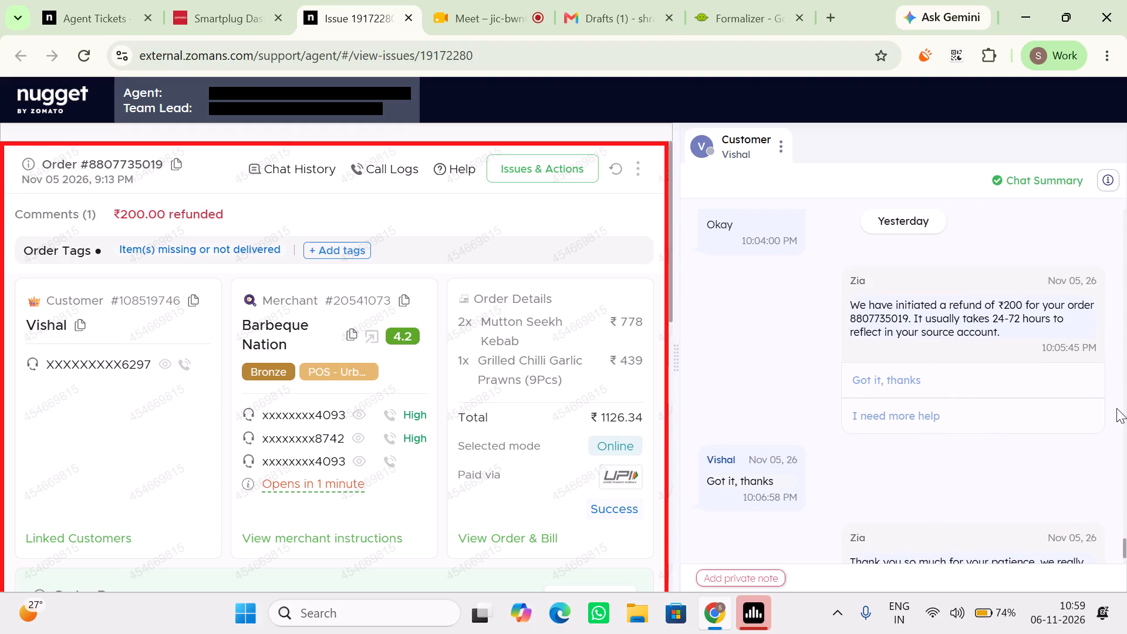
left_click_drag(1123, 544, 1113, 515)
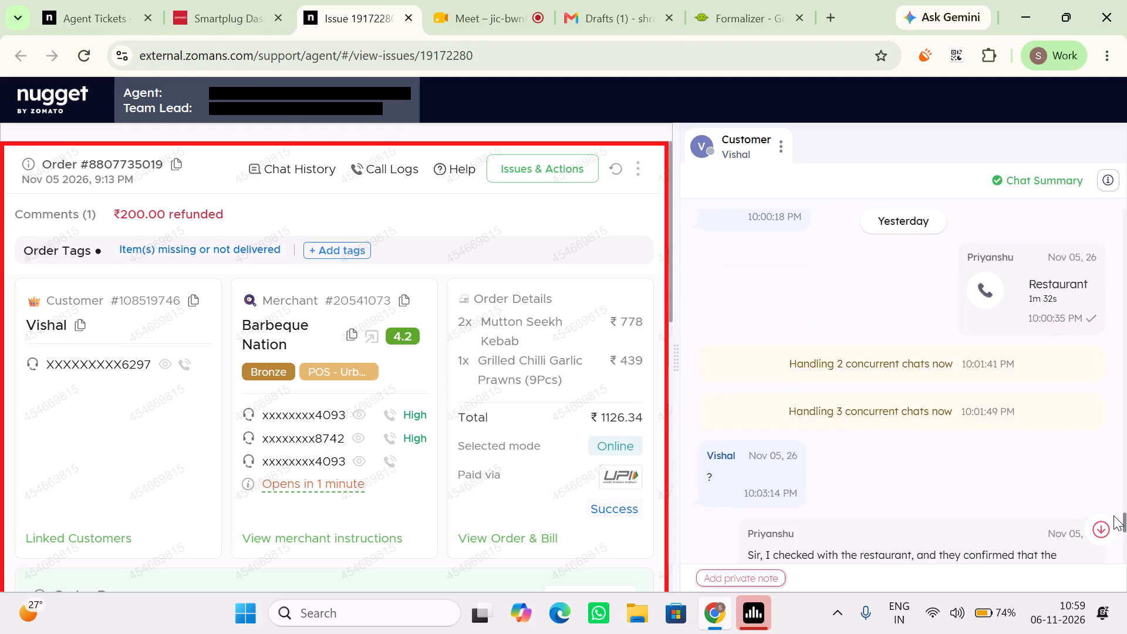
left_click_drag(1113, 515, 1111, 488)
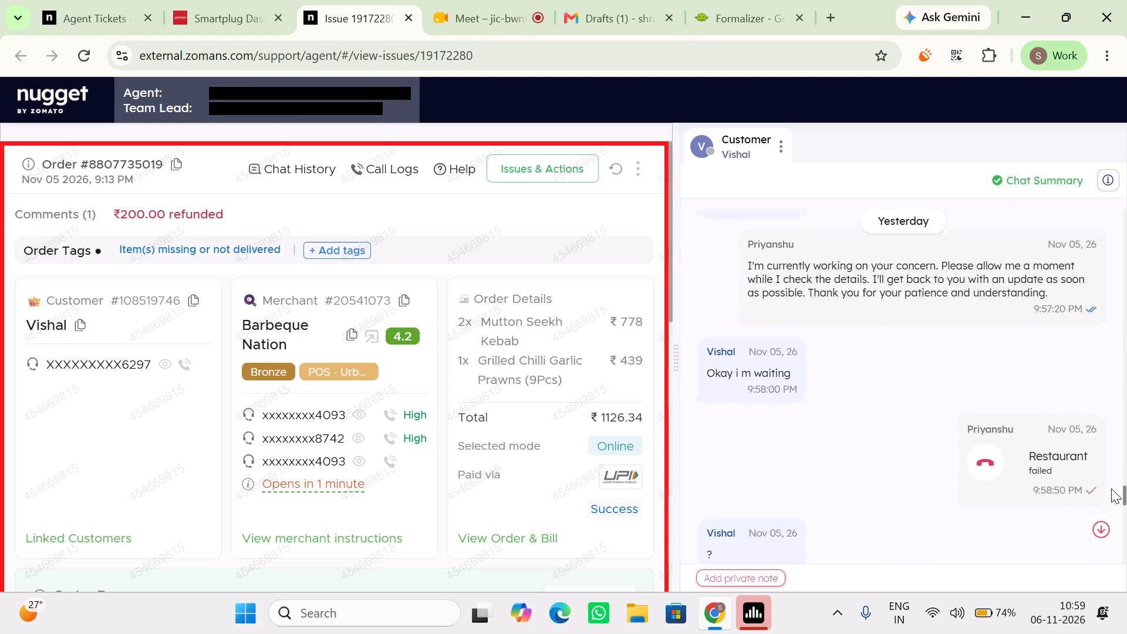
left_click_drag(1111, 488, 1114, 446)
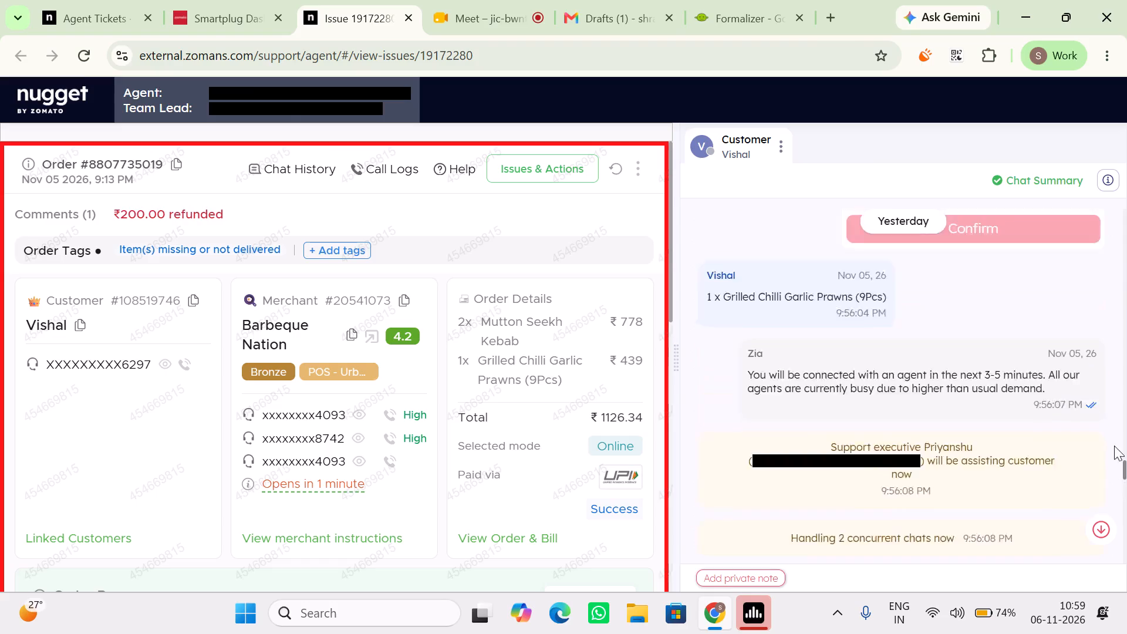
Examine the customer's older October 22, 2026 conversation in the chat history.
left_click_drag(1114, 446, 1123, 350)
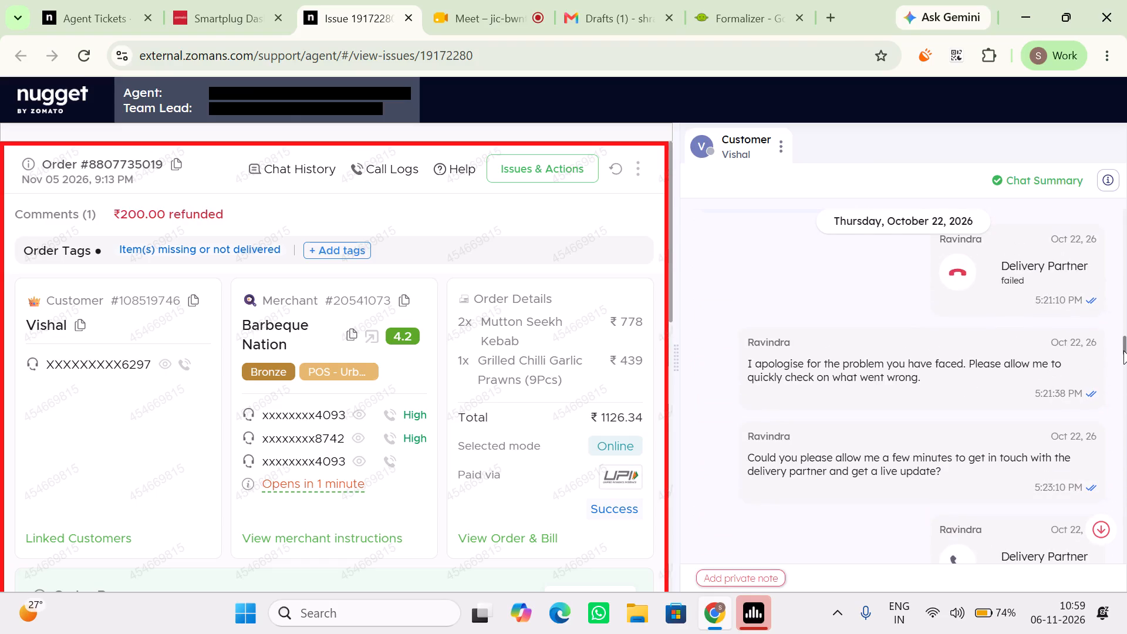
left_click_drag(1123, 350, 1123, 350)
scroll(835, 311, "up", 1)
scroll(835, 324, "down", 1)
scroll(835, 326, "up", 1)
scroll(834, 331, "down", 1)
scroll(834, 331, "up", 5)
scroll(833, 332, "down", 1)
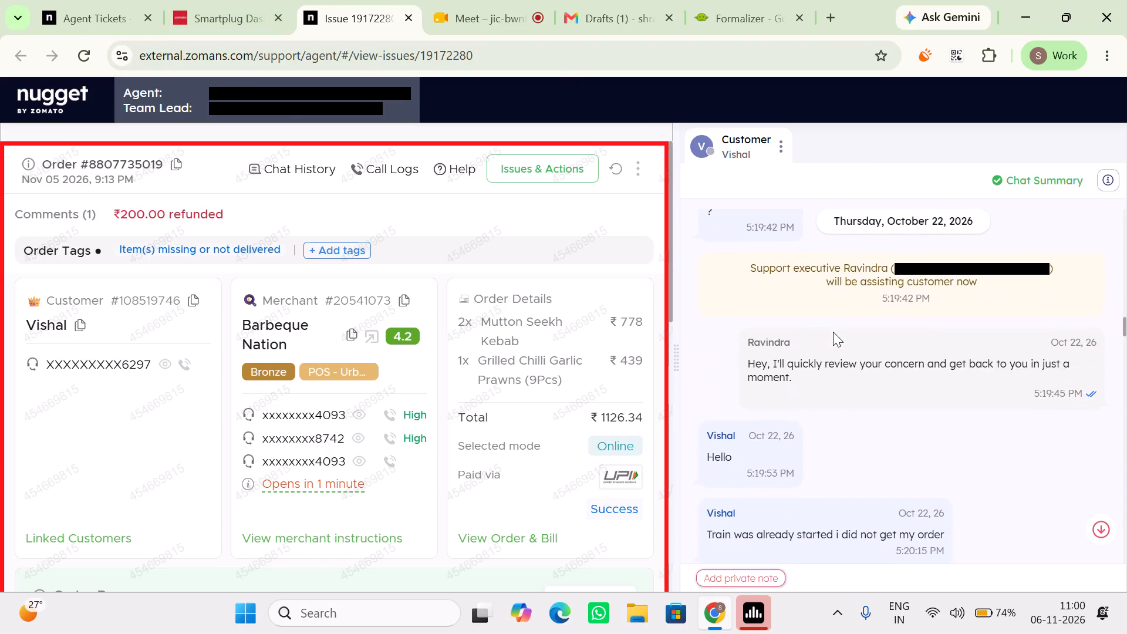
scroll(833, 332, "up", 1)
scroll(833, 332, "down", 3)
scroll(832, 332, "up", 1)
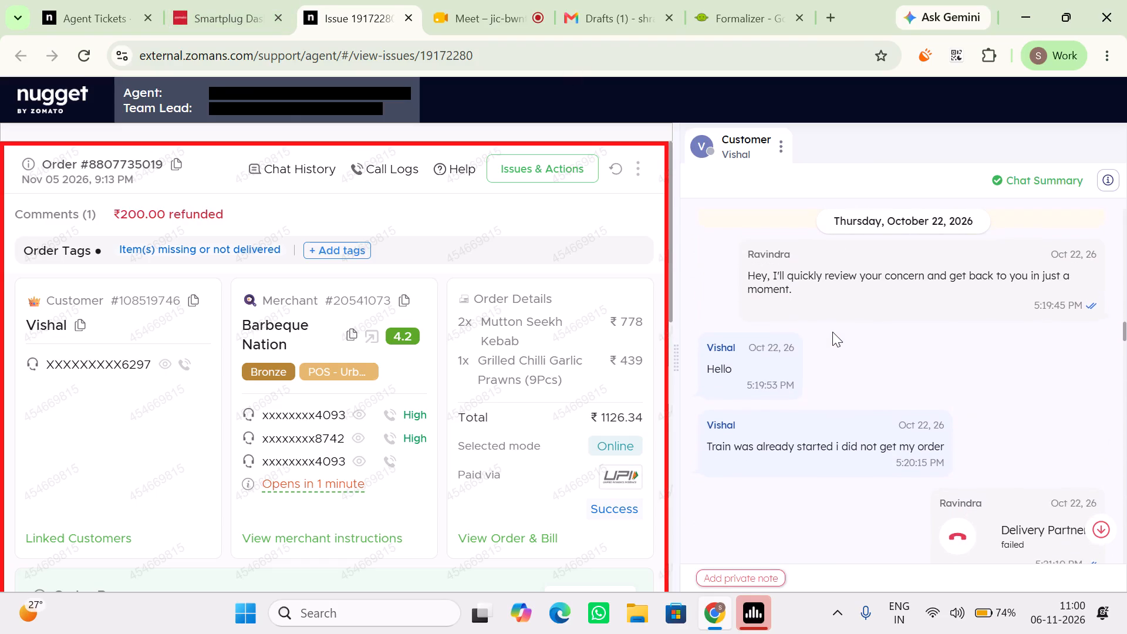
scroll(832, 332, "down", 2)
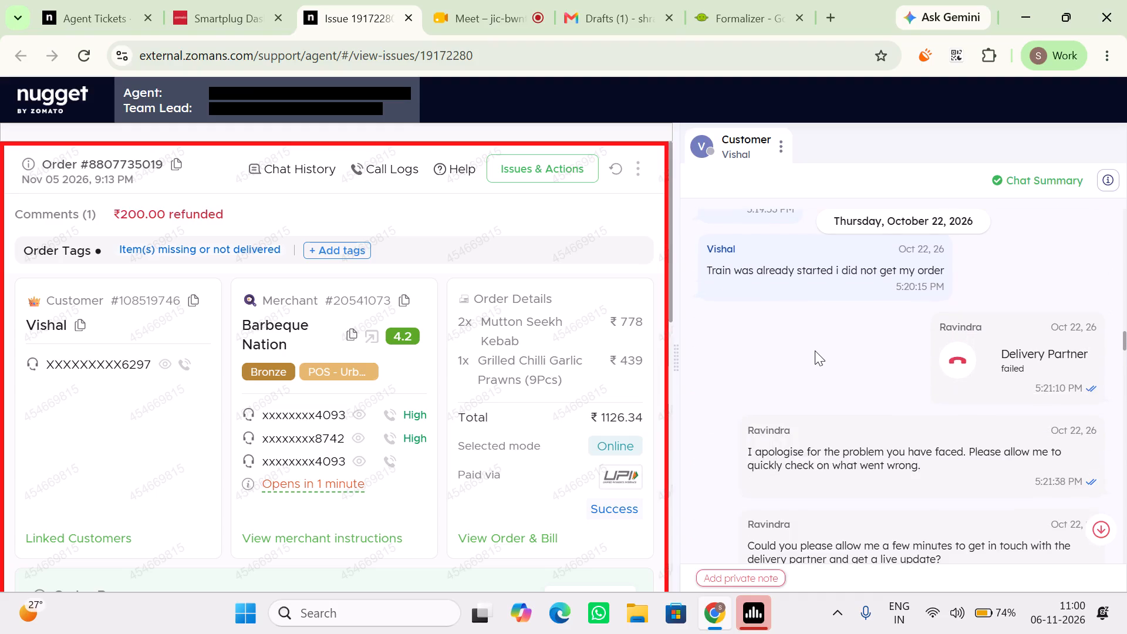
scroll(815, 350, "down", 1)
scroll(815, 350, "up", 1)
scroll(815, 350, "down", 1)
scroll(815, 350, "up", 4)
scroll(849, 347, "down", 3)
scroll(849, 347, "up", 1)
scroll(849, 347, "down", 1)
scroll(849, 347, "up", 1)
scroll(848, 347, "down", 1)
scroll(848, 347, "up", 1)
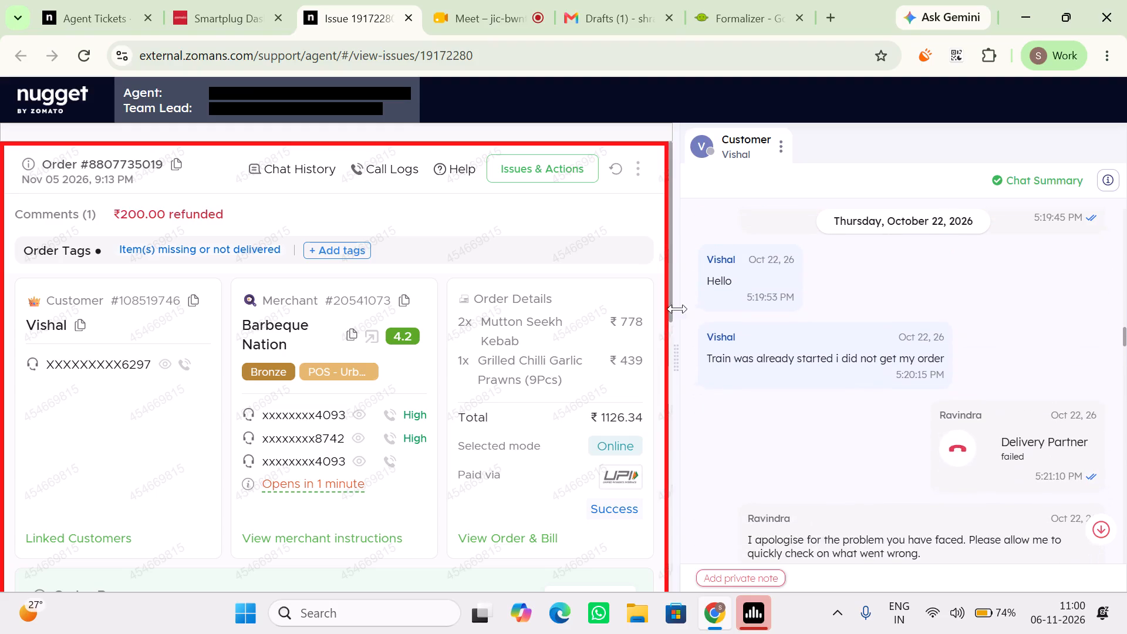
left_click(268, 0)
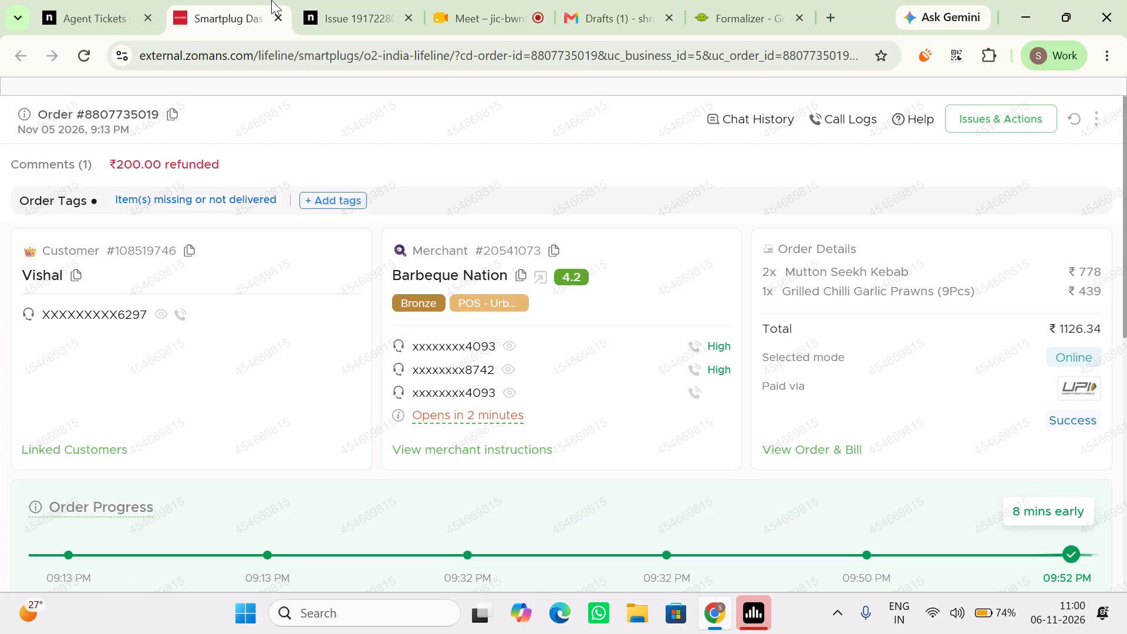
left_click(777, 115)
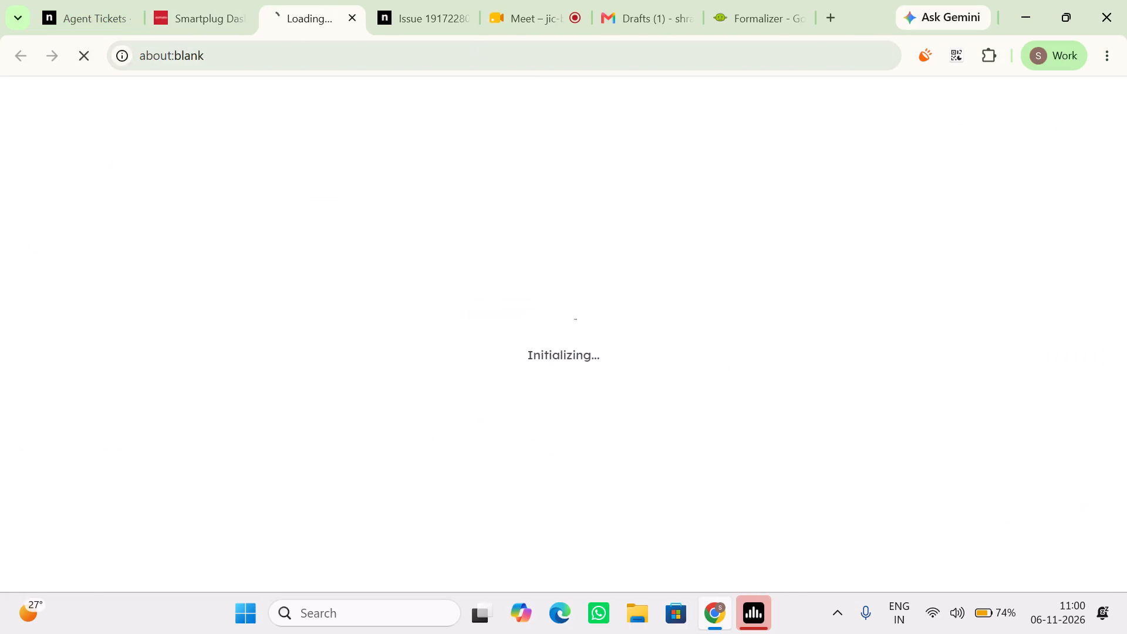
left_click(463, 16)
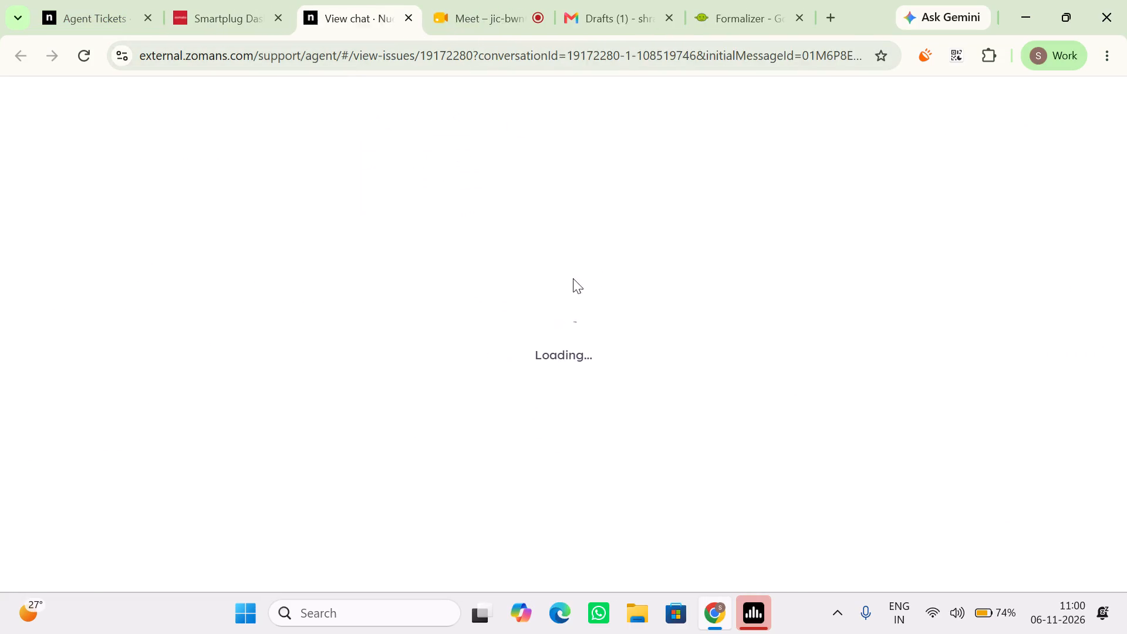
Inspect the order's tags log for the missing-item tag, including the issue details of the auto-generated entry.
left_click(58, 0)
left_click(279, 0)
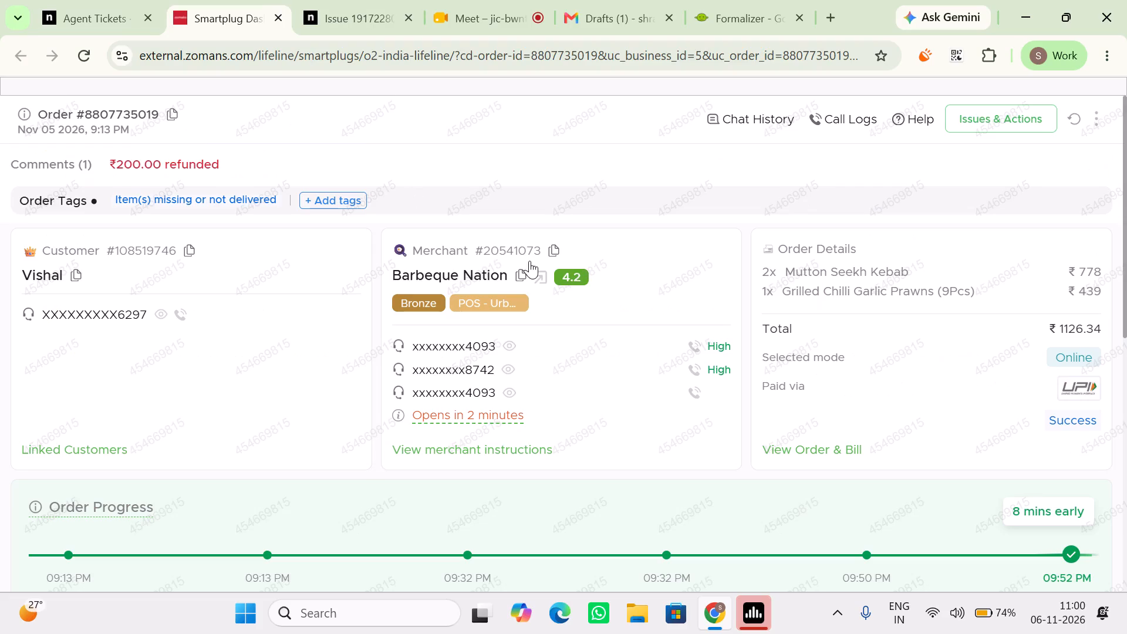
left_click(551, 248)
left_click(197, 191)
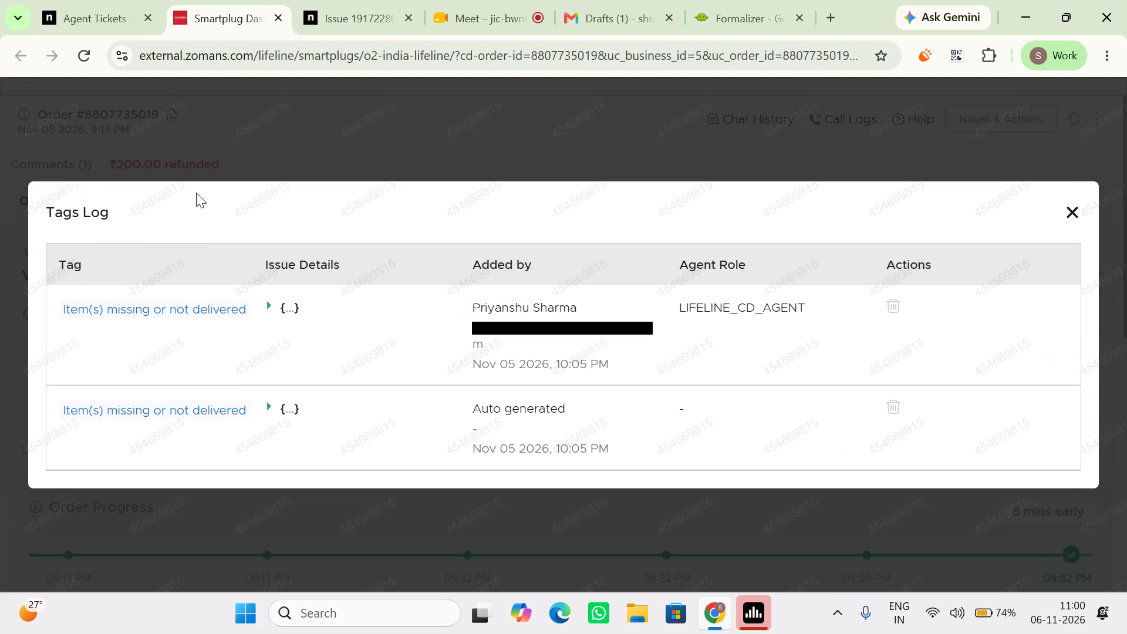
scroll(238, 387, "down", 2)
scroll(503, 406, "down", 2)
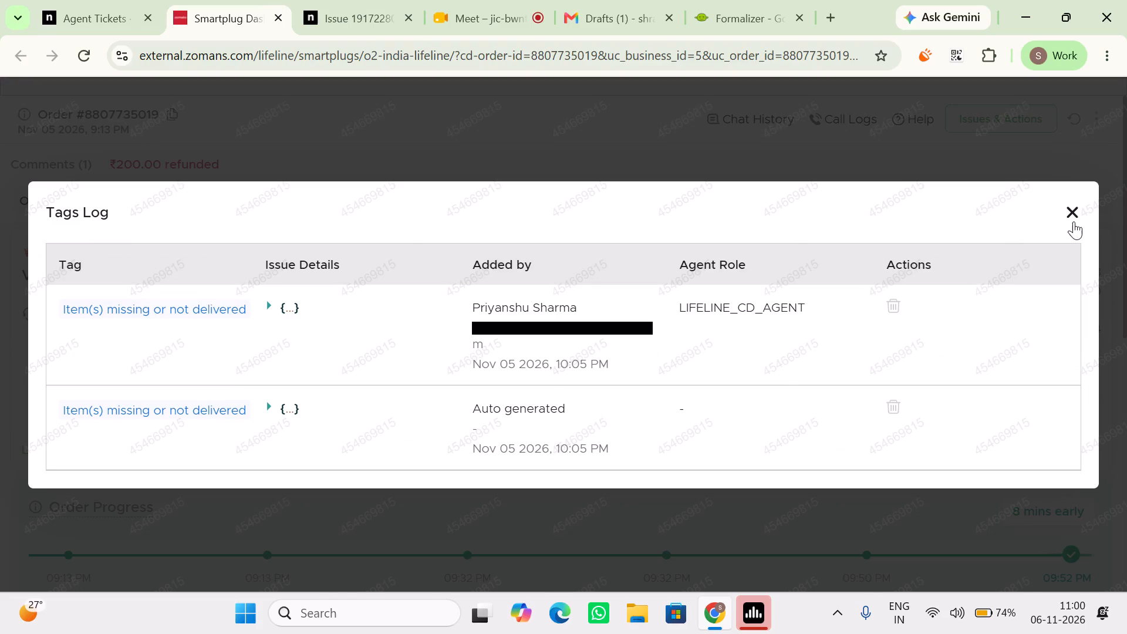
left_click(1074, 216)
left_click(207, 194)
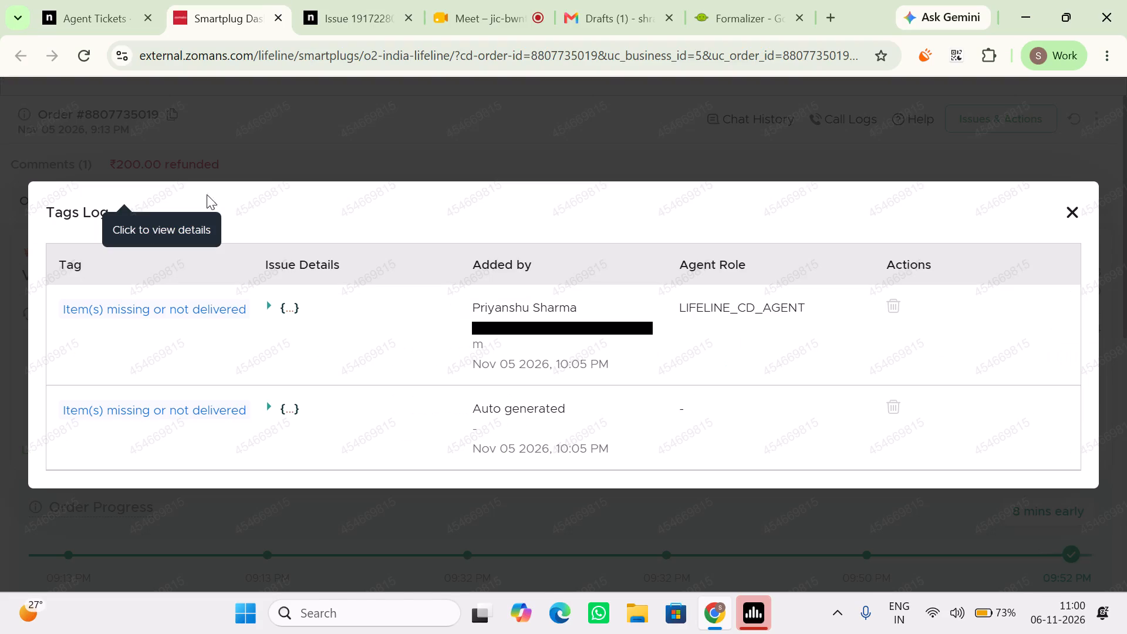
left_click(295, 414)
left_click(293, 411)
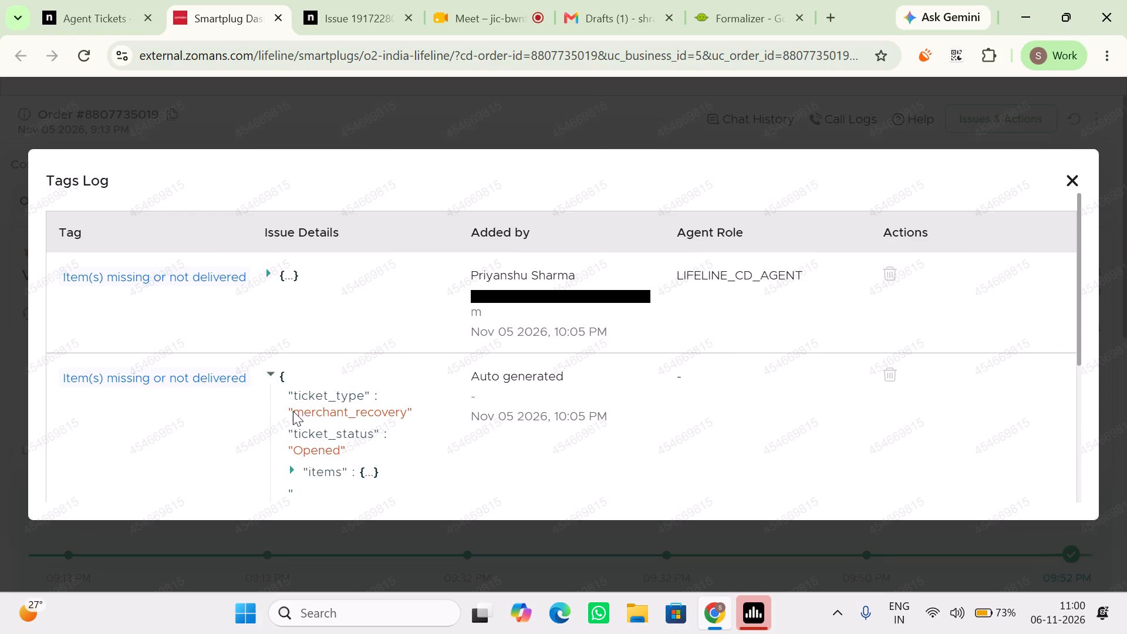
left_click(1074, 178)
Read the start of the customer's Nov 05 conversation in the reopened chat for the reported issue.
left_click(332, 0)
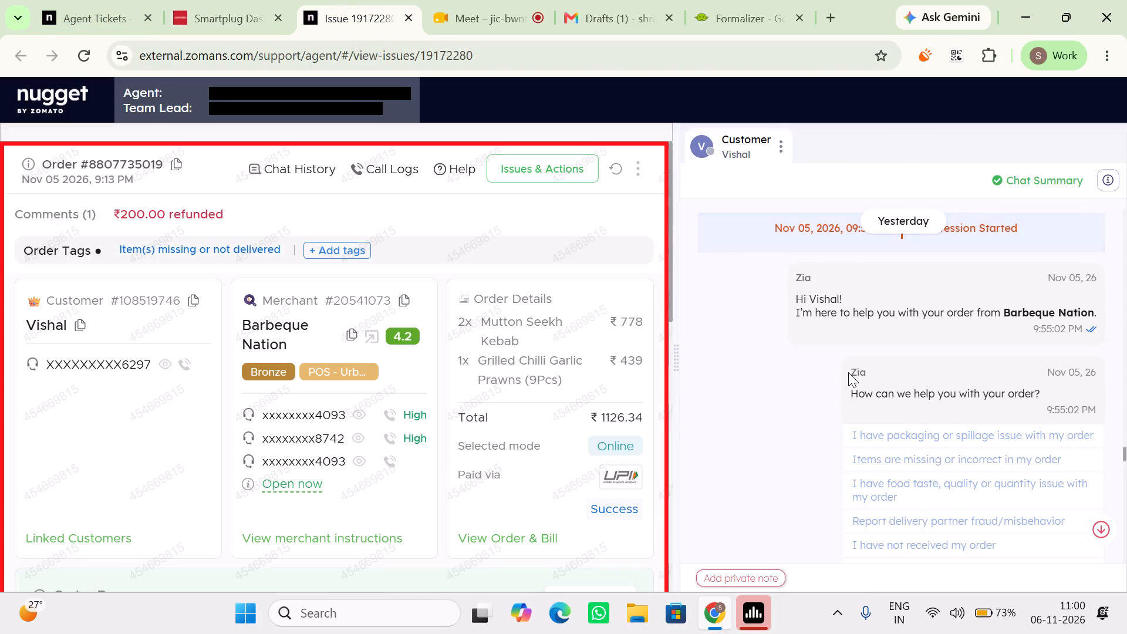
scroll(848, 372, "down", 1)
scroll(848, 372, "up", 1)
scroll(848, 372, "down", 3)
scroll(848, 372, "up", 1)
scroll(848, 372, "down", 1)
scroll(848, 372, "up", 1)
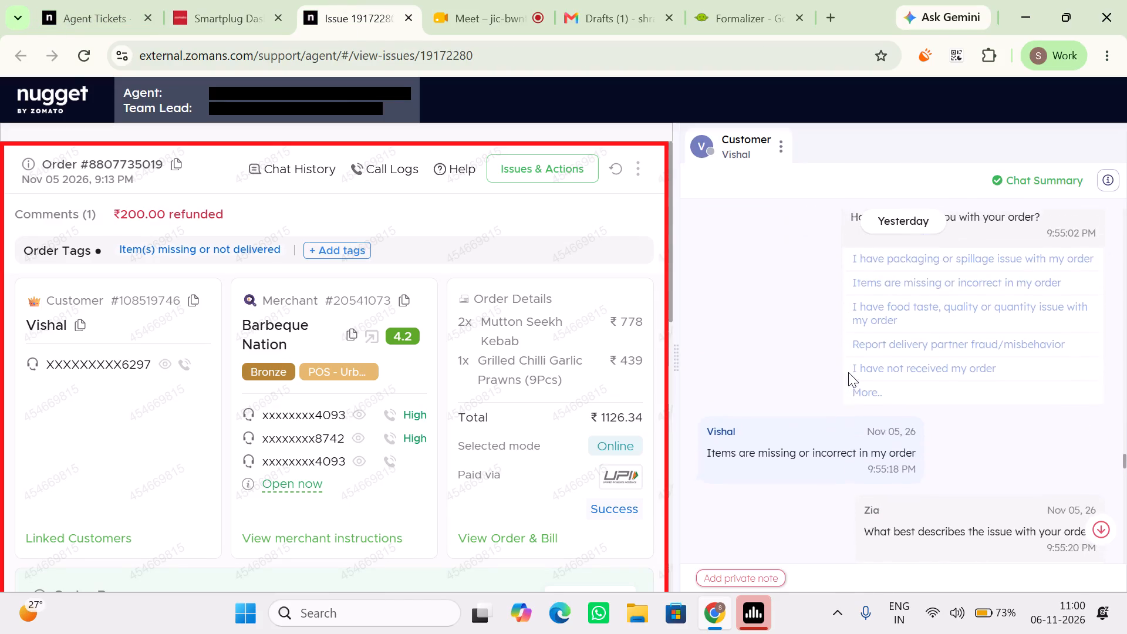
scroll(848, 372, "down", 1)
scroll(848, 372, "up", 2)
scroll(848, 372, "down", 1)
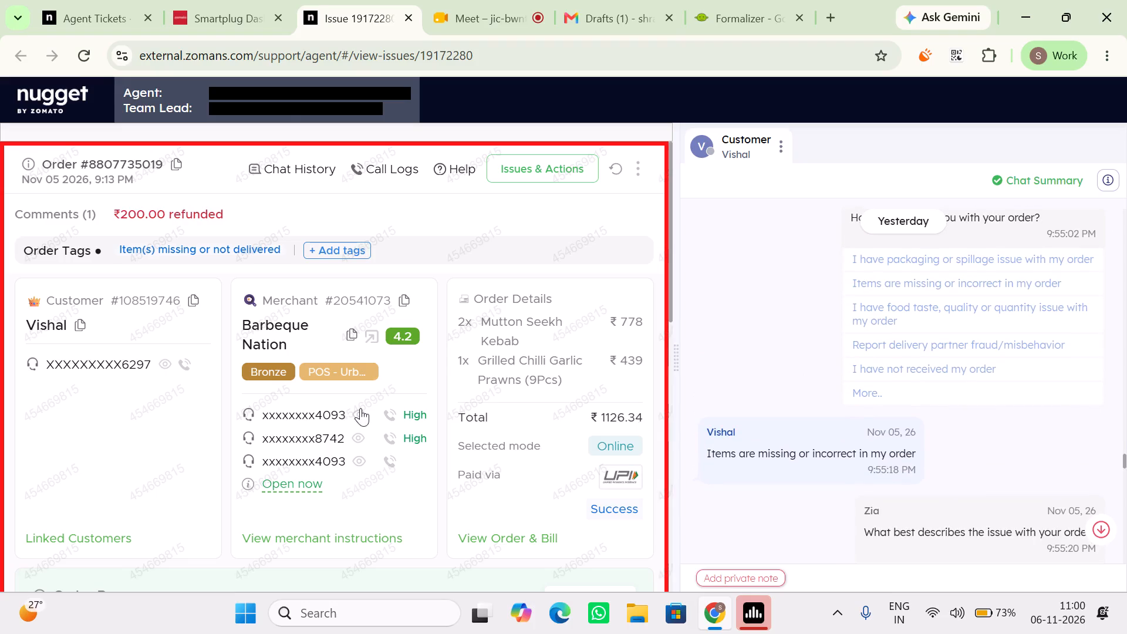
Request a call to the merchant Barbeque Nation on its second listed number, going ahead with the callback.
left_click(390, 443)
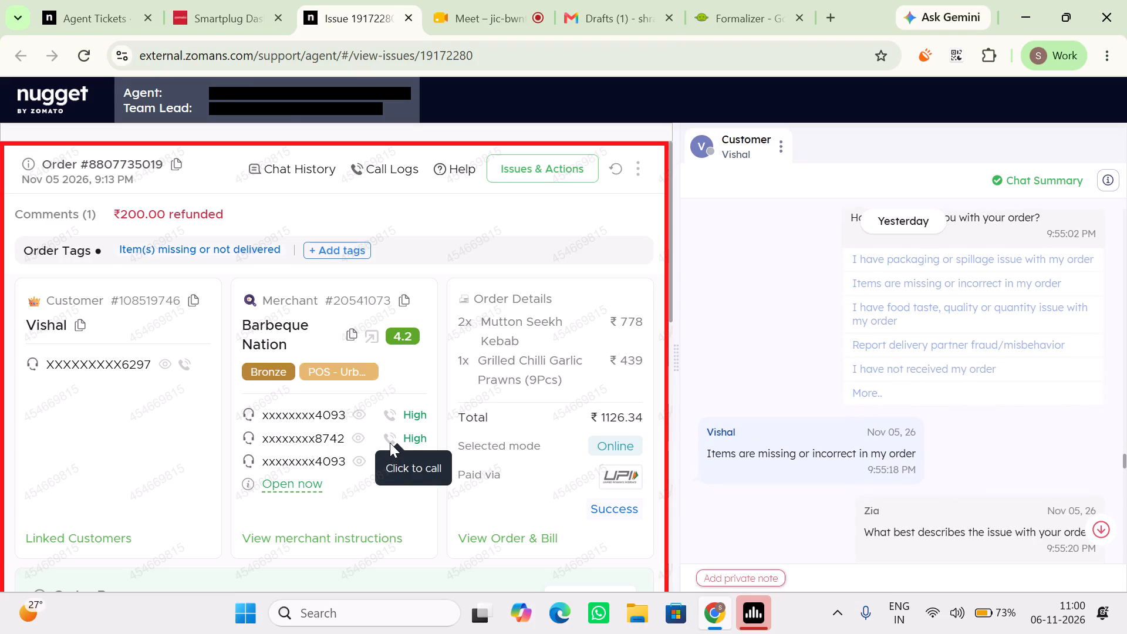
left_click(615, 450)
scroll(835, 429, "down", 5)
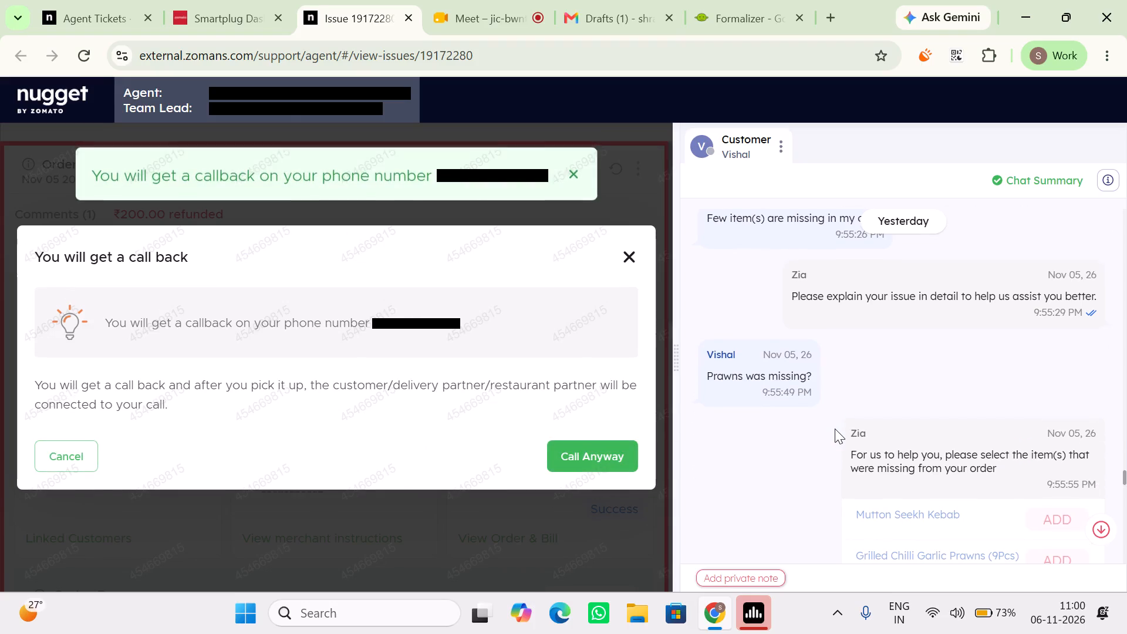
left_click(79, 0)
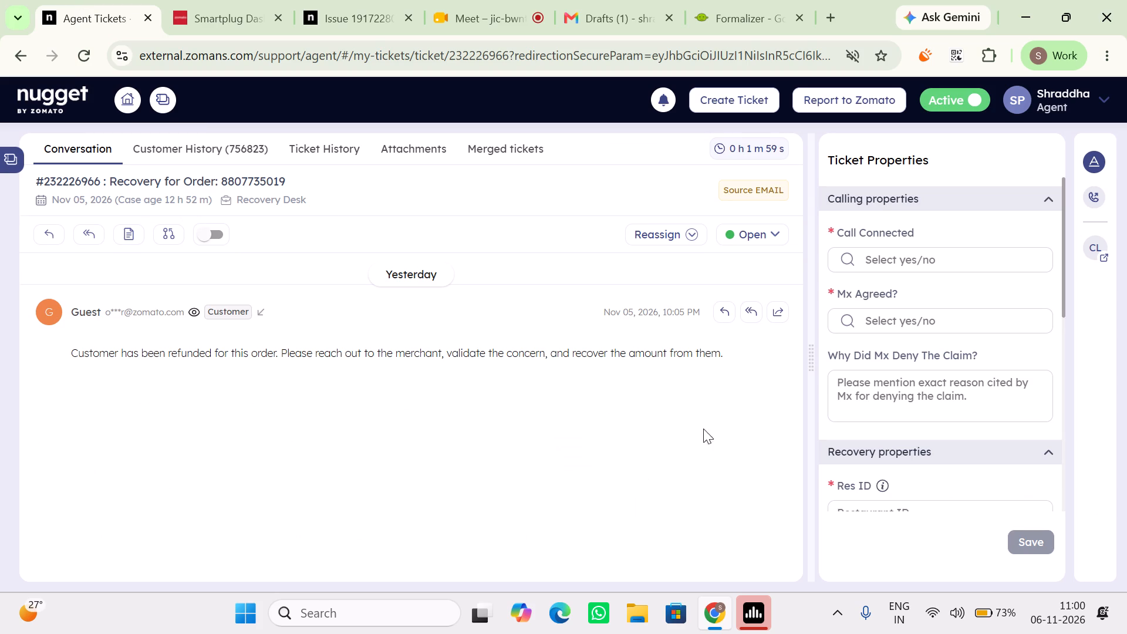
right_click(905, 397)
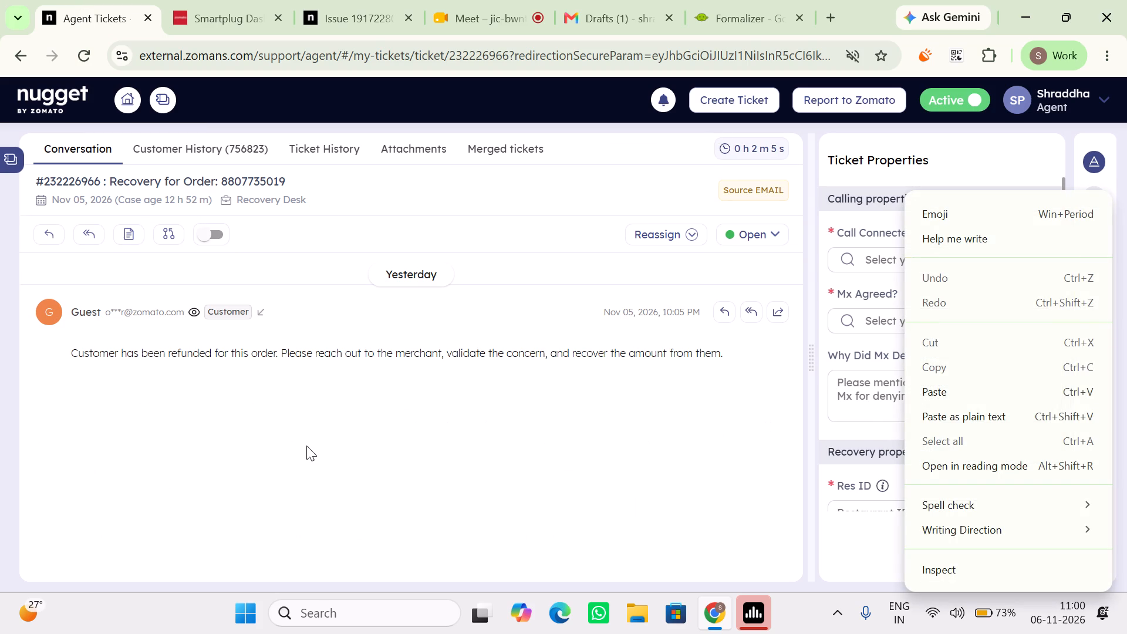
left_click(176, 0)
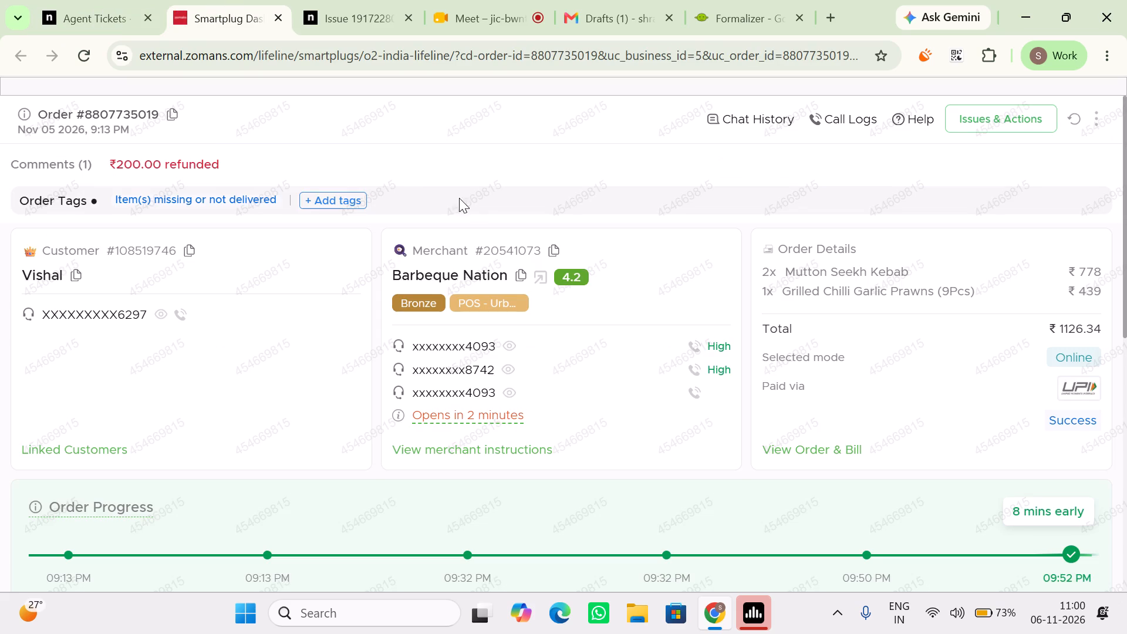
left_click(554, 251)
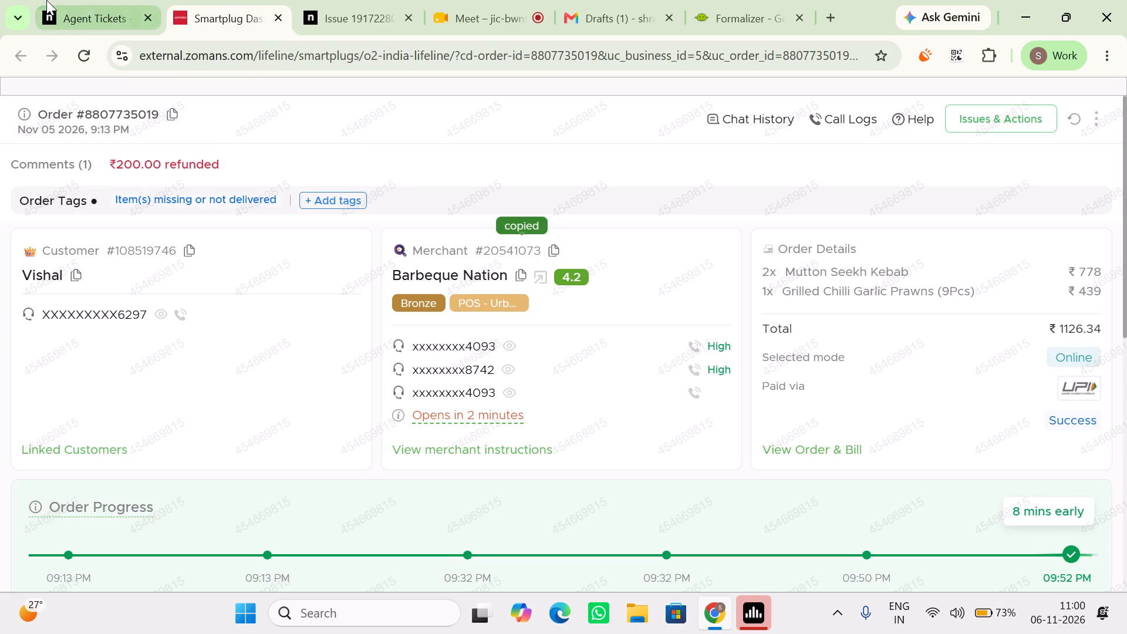
left_click(74, 0)
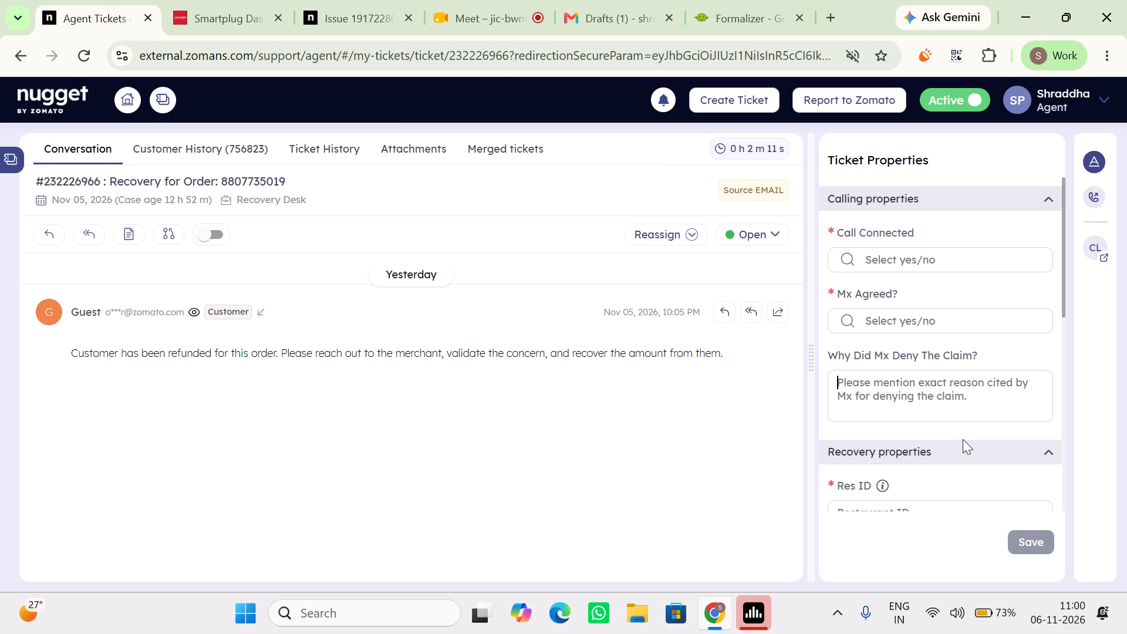
left_click(884, 505)
scroll(901, 495, "up", 1)
scroll(901, 495, "down", 2)
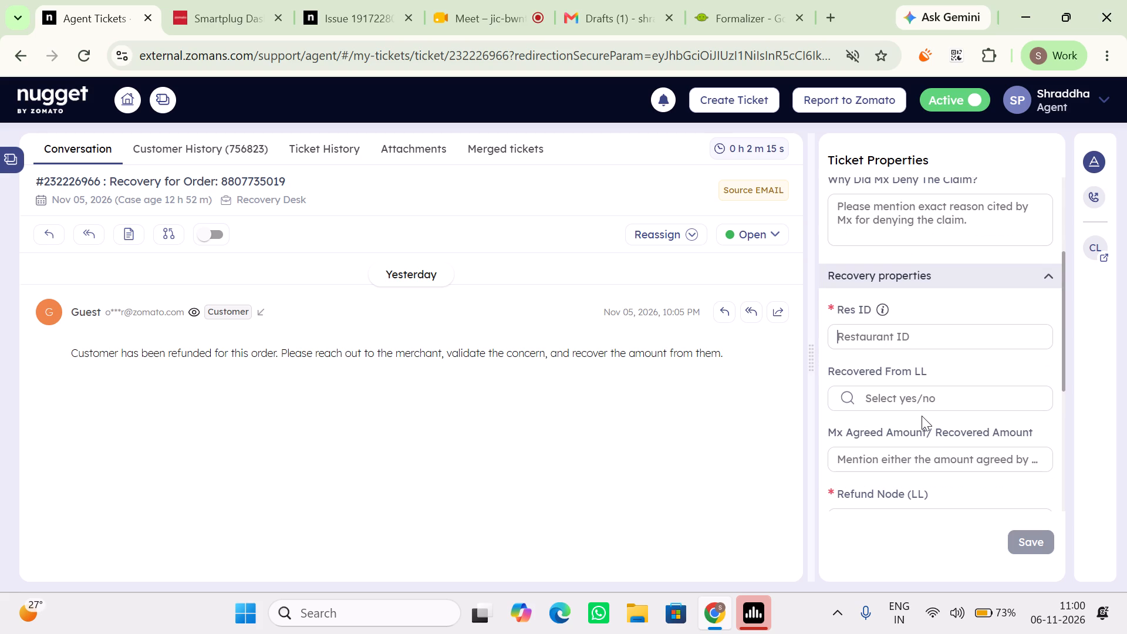
key("ctrl+v")
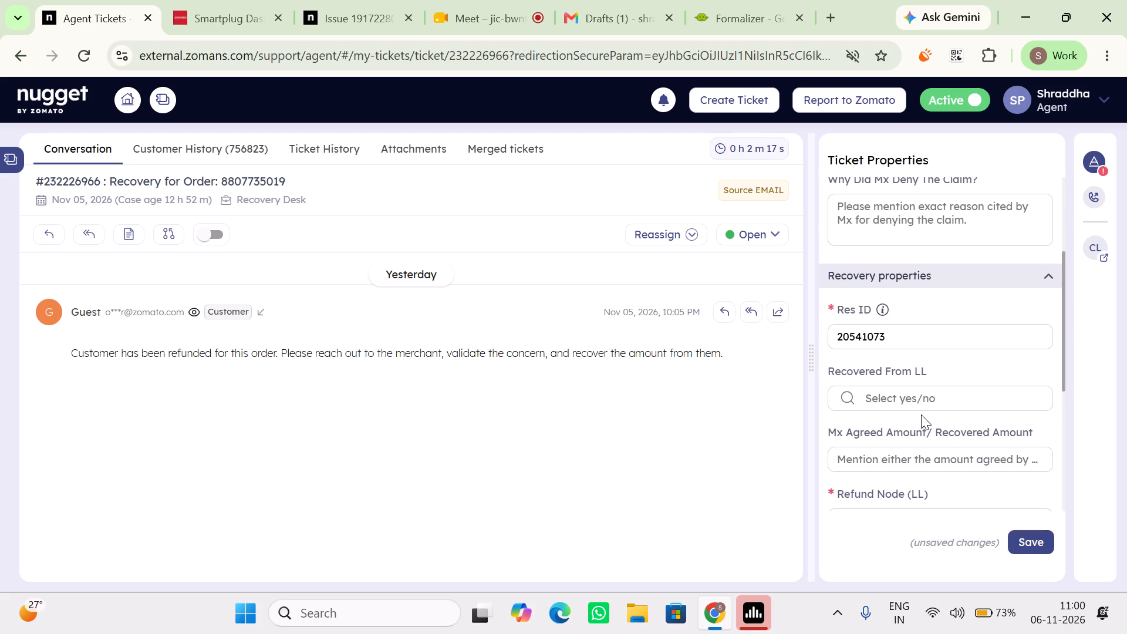
Check the remaining recovery and other properties of the ticket below the Res ID.
left_click_drag(1063, 358, 1060, 395)
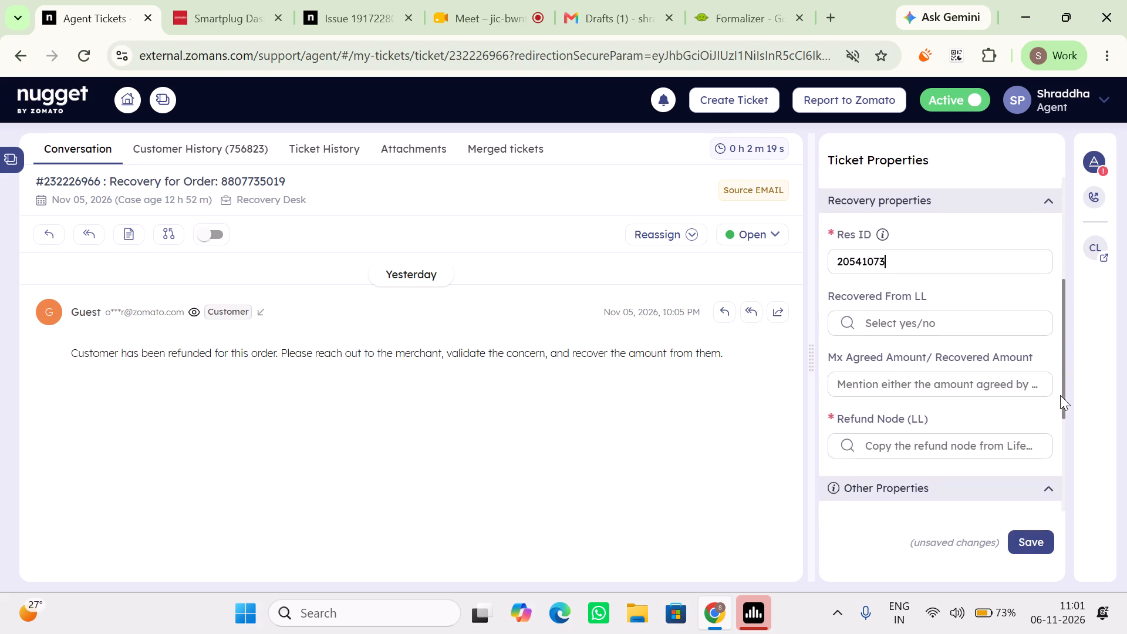
left_click_drag(1060, 395, 1050, 482)
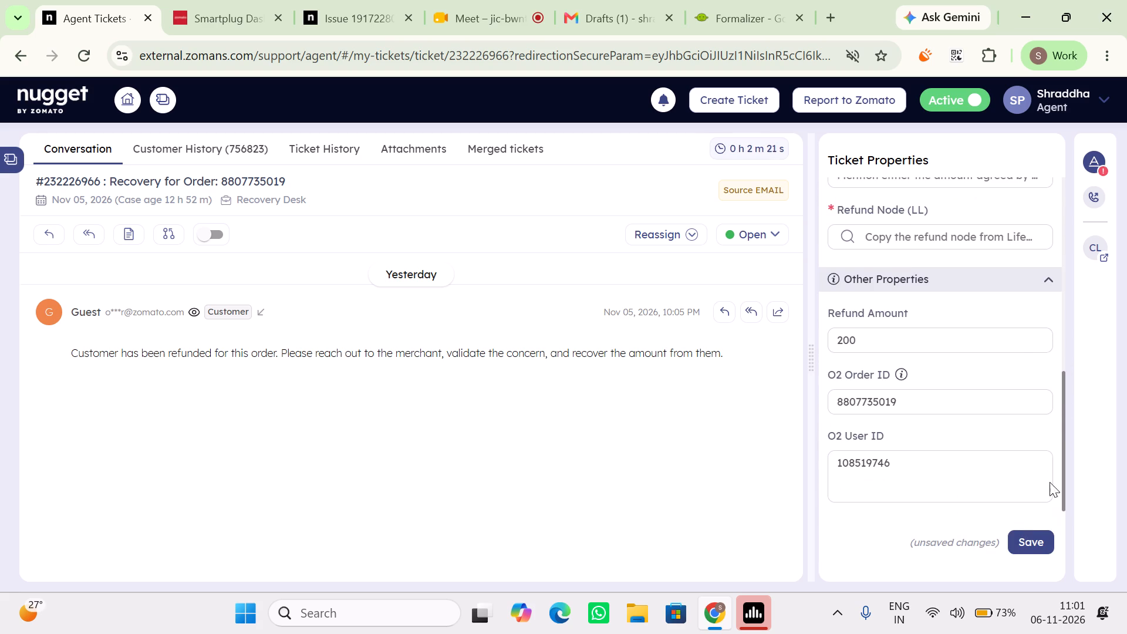
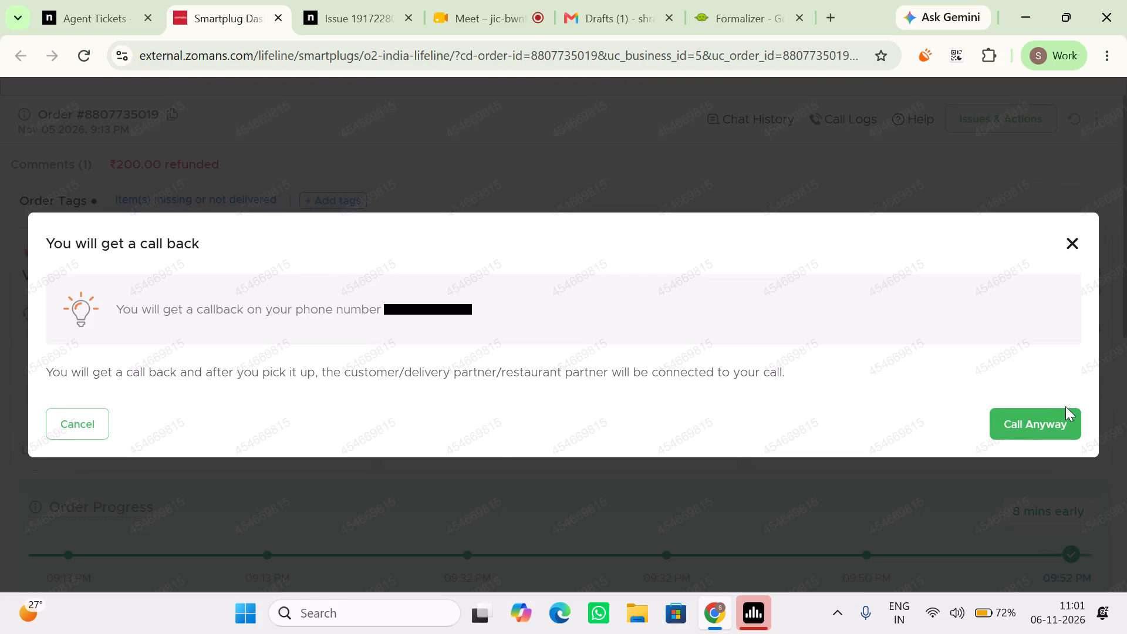
Dismiss the callback notice and reveal the third and first masked phone numbers of the merchant Barbeque Nation.
left_click(1060, 240)
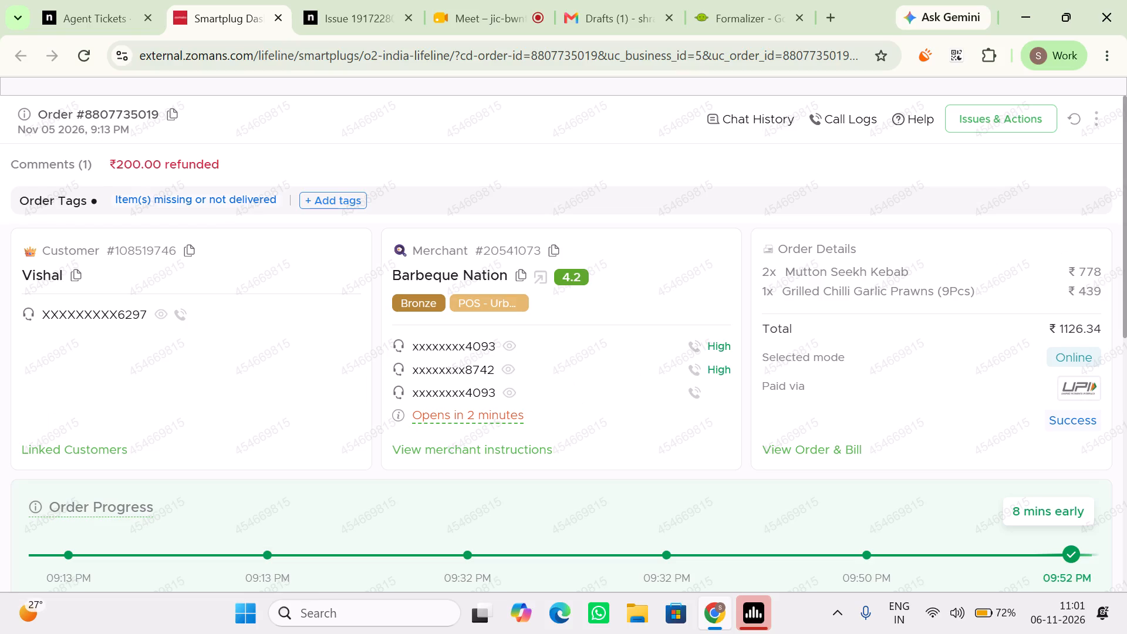
left_click(516, 394)
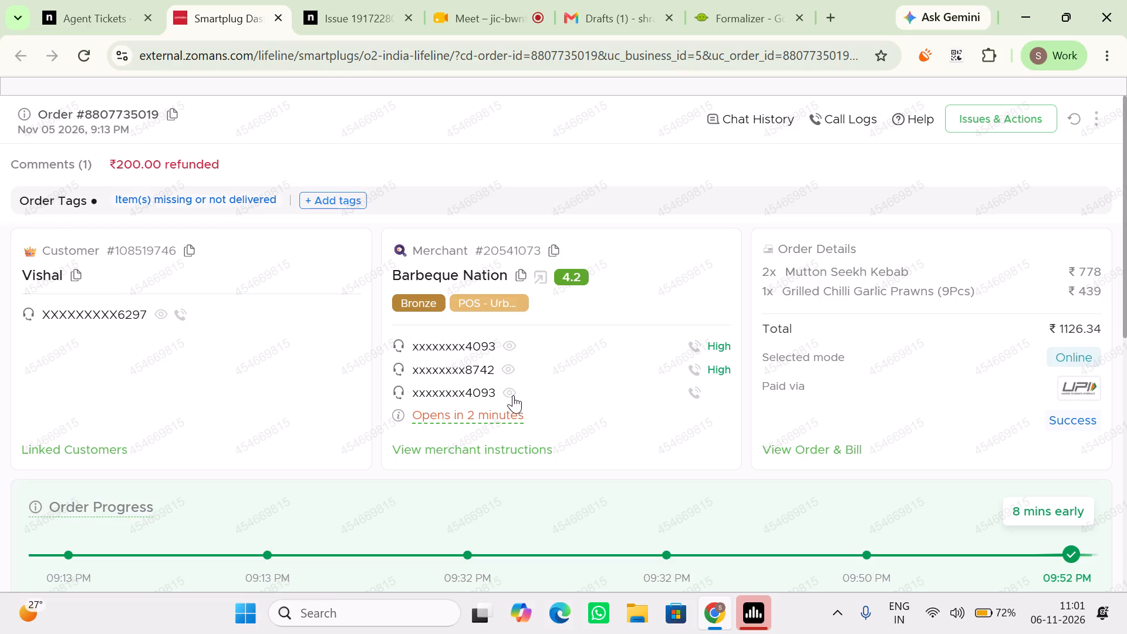
left_click(513, 395)
left_click(507, 338)
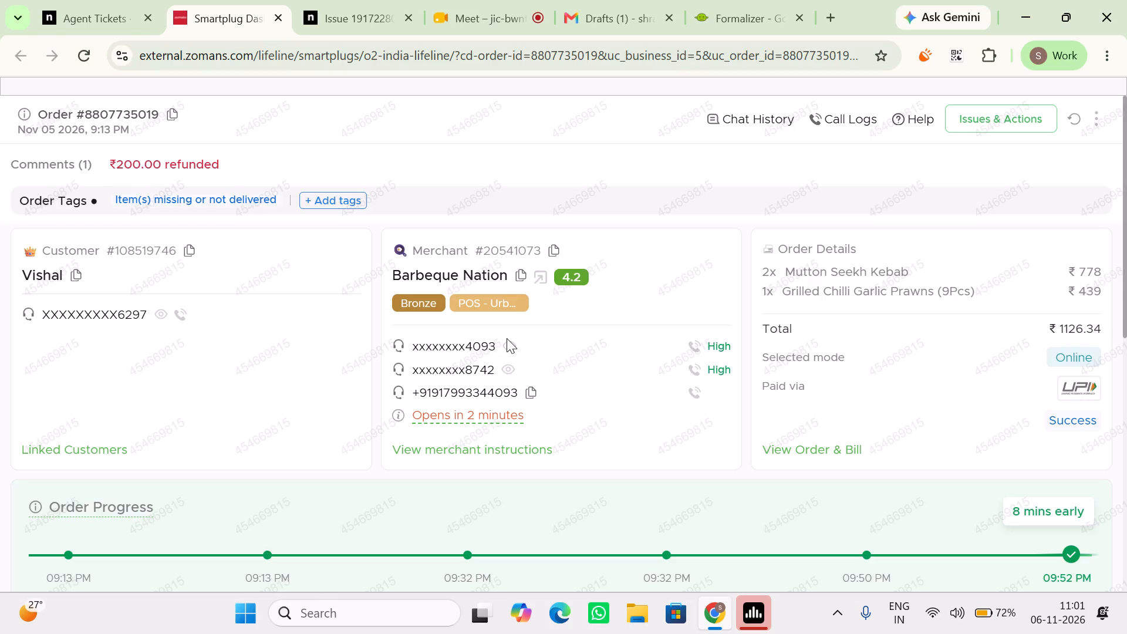
left_click(508, 344)
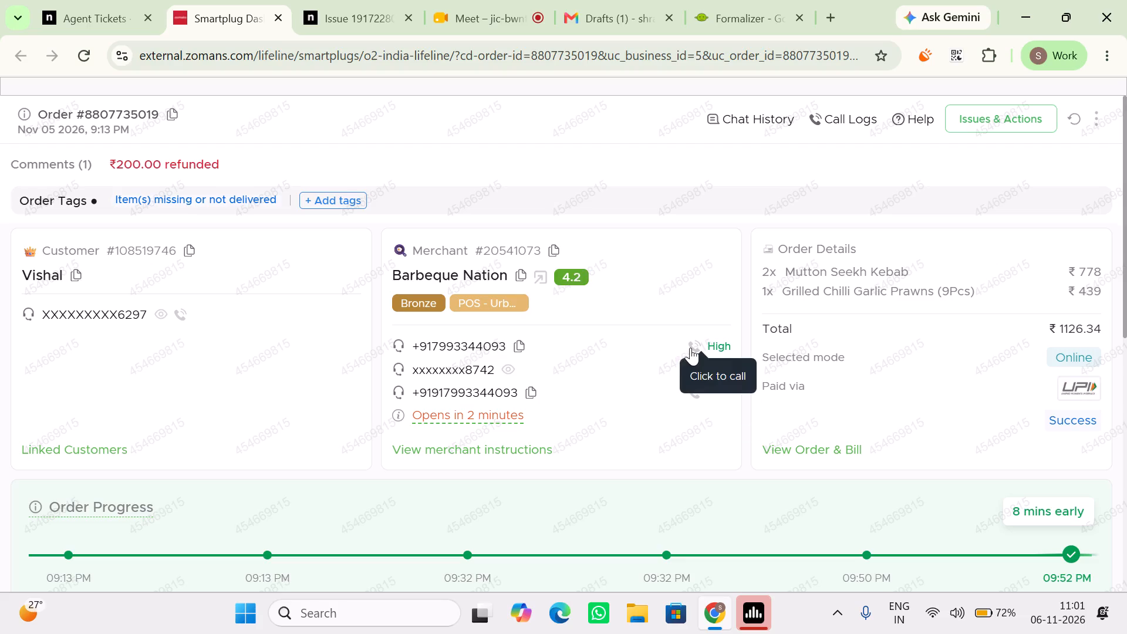
Request a call to the merchant Barbeque Nation on its third listed number.
left_click(696, 393)
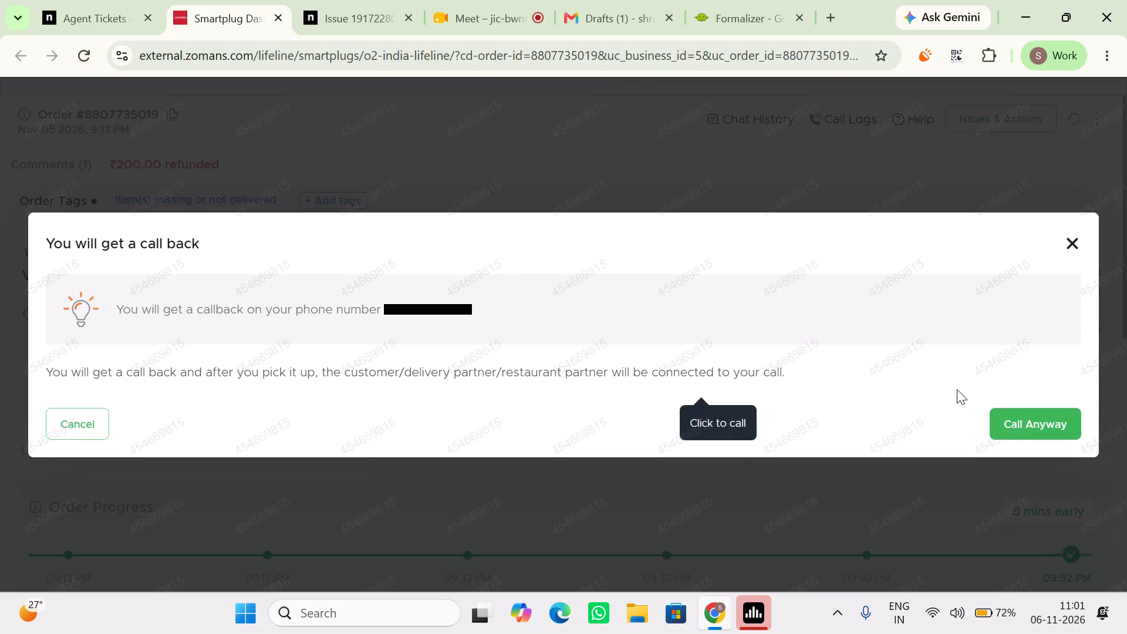
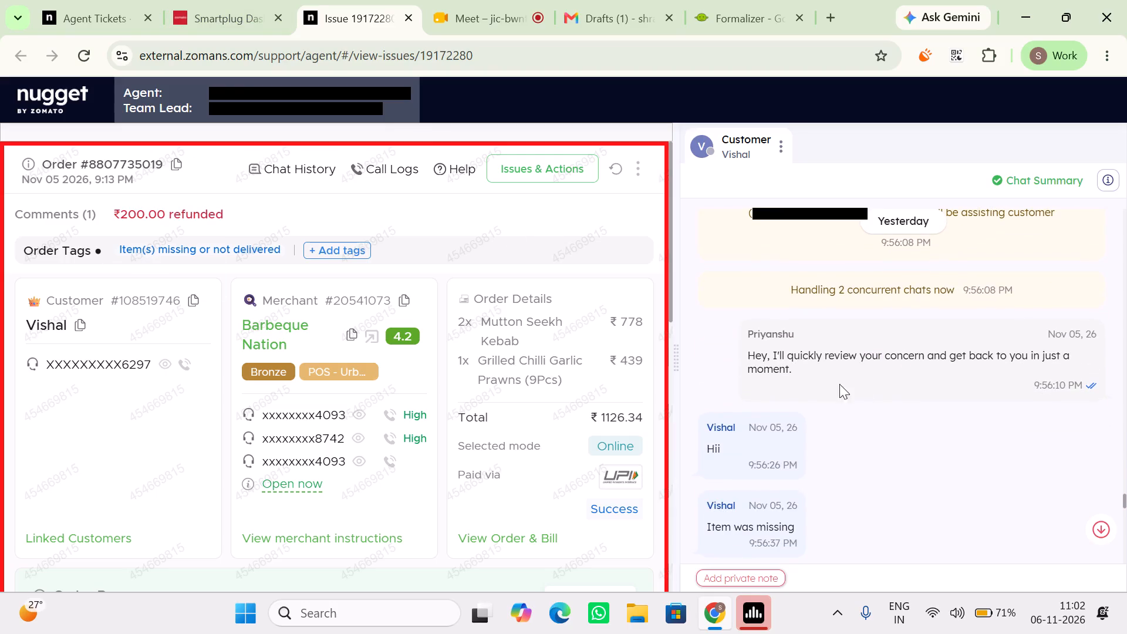
Read further through the customer's Nov 05 conversation in the order's chat for details of the issue.
scroll(959, 422, "up", 3)
scroll(961, 422, "down", 5)
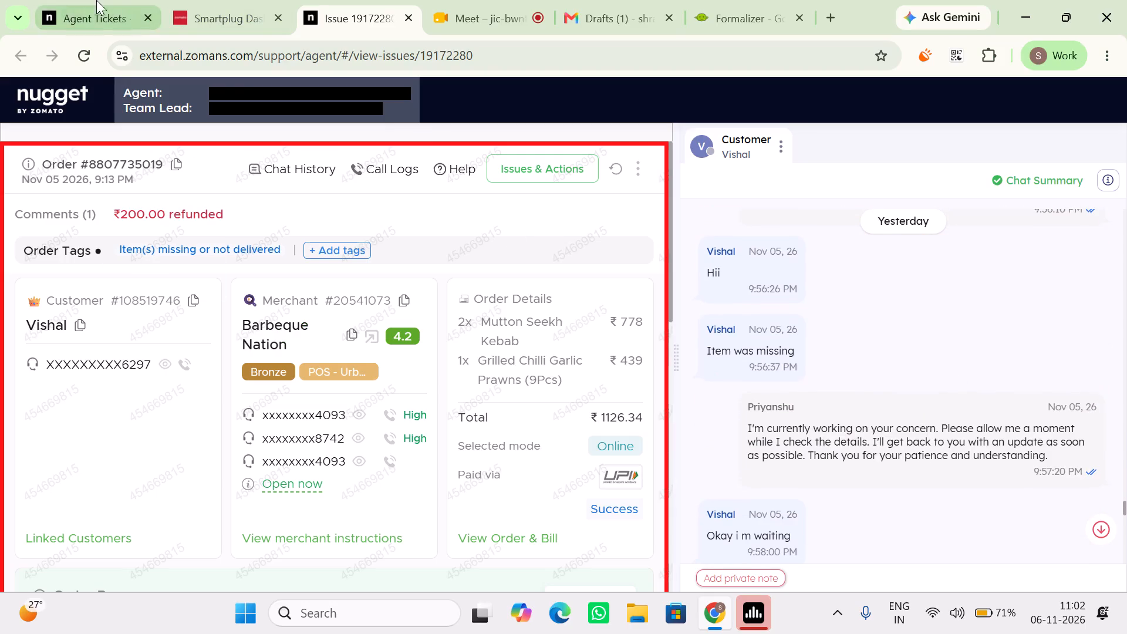
Return to the recovery ticket and review its recovery and other properties, from the Res ID down to the O2 User ID.
left_click(117, 0)
scroll(977, 400, "down", 2)
scroll(977, 400, "up", 1)
scroll(977, 400, "down", 1)
scroll(977, 400, "up", 1)
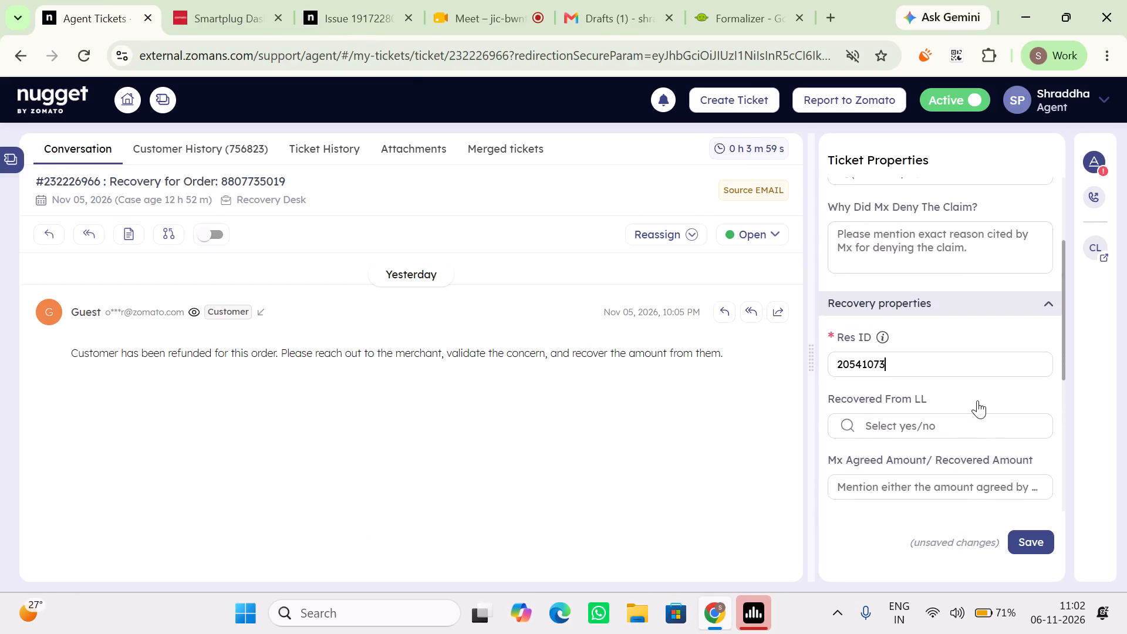
scroll(977, 400, "down", 1)
scroll(977, 399, "up", 1)
scroll(977, 399, "down", 3)
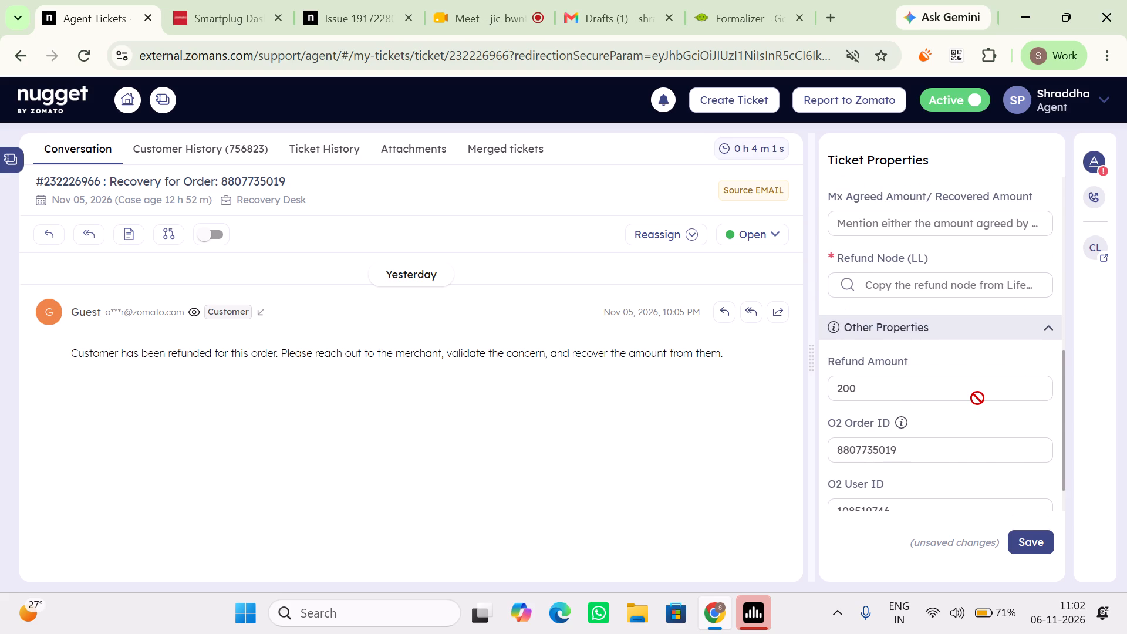
scroll(977, 398, "down", 2)
scroll(977, 398, "up", 1)
scroll(977, 398, "down", 1)
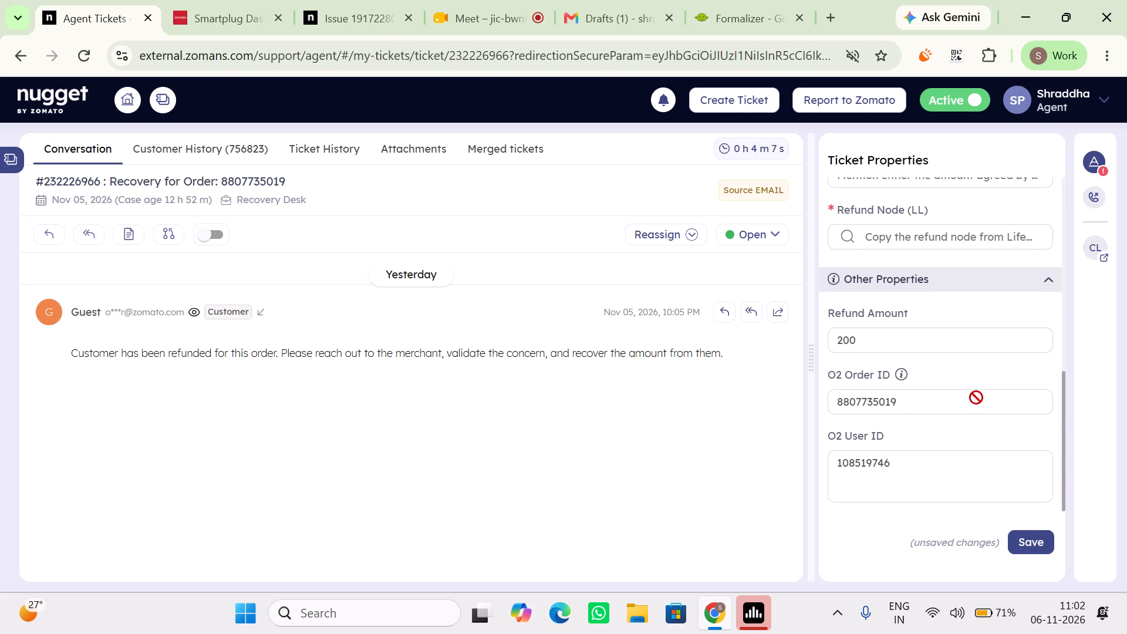
scroll(999, 331, "up", 1)
scroll(999, 331, "down", 1)
scroll(999, 331, "up", 1)
scroll(1000, 330, "down", 3)
scroll(1003, 336, "up", 1)
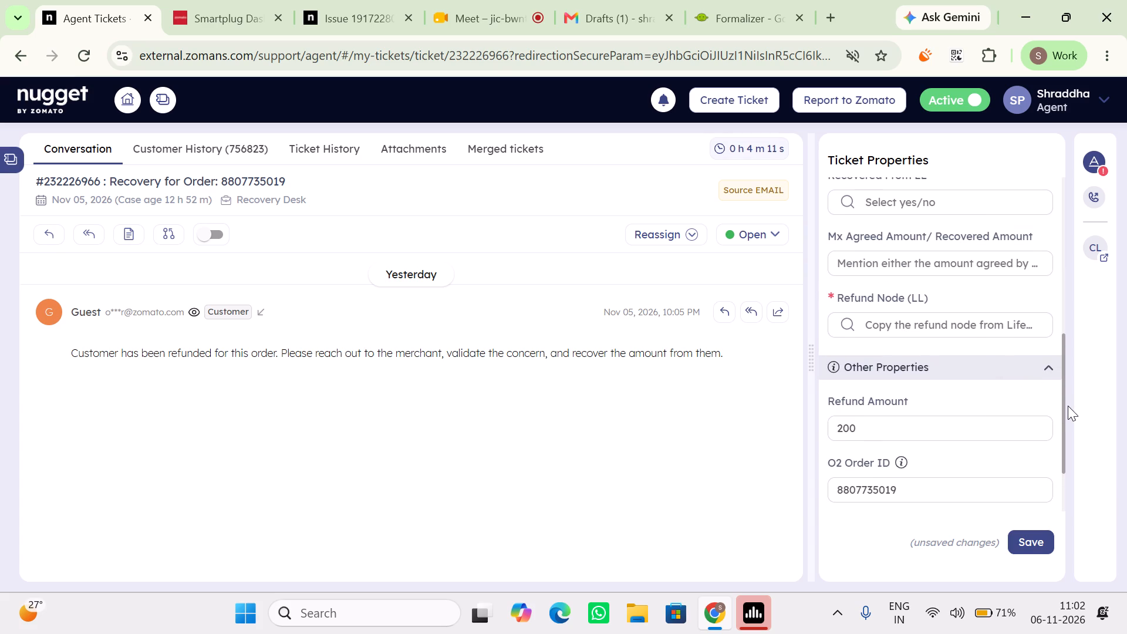
In the ticket's calling properties, set Call Connected to Yes and Mx Agreed to No.
left_click_drag(1061, 403, 1067, 203)
scroll(900, 302, "down", 1)
scroll(899, 300, "up", 3)
scroll(899, 300, "down", 1)
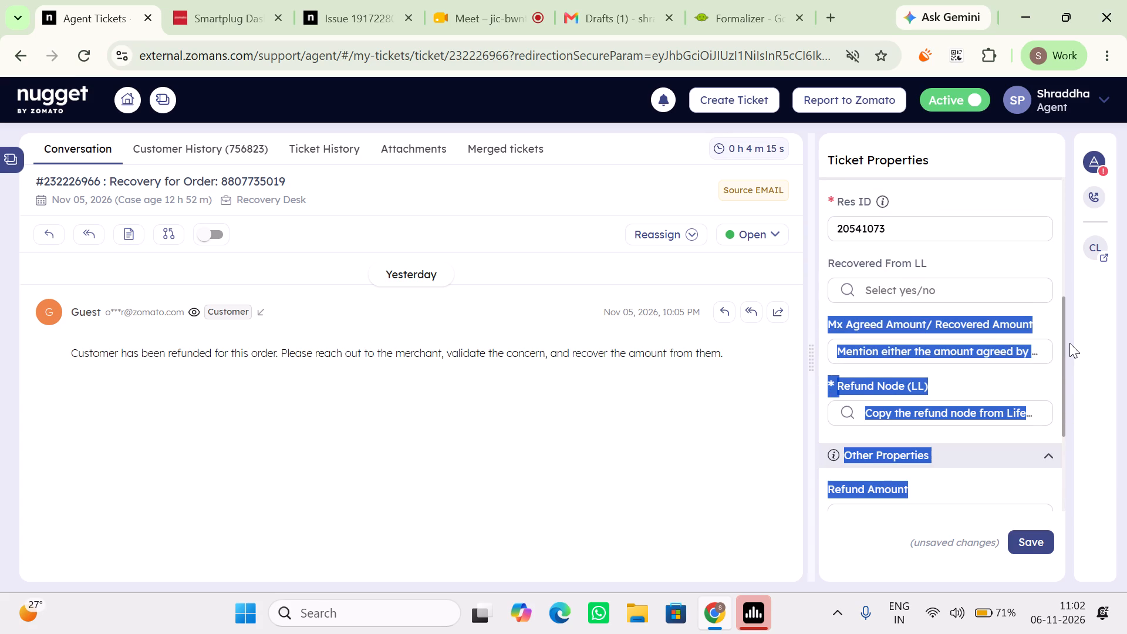
left_click_drag(1064, 340, 1073, 263)
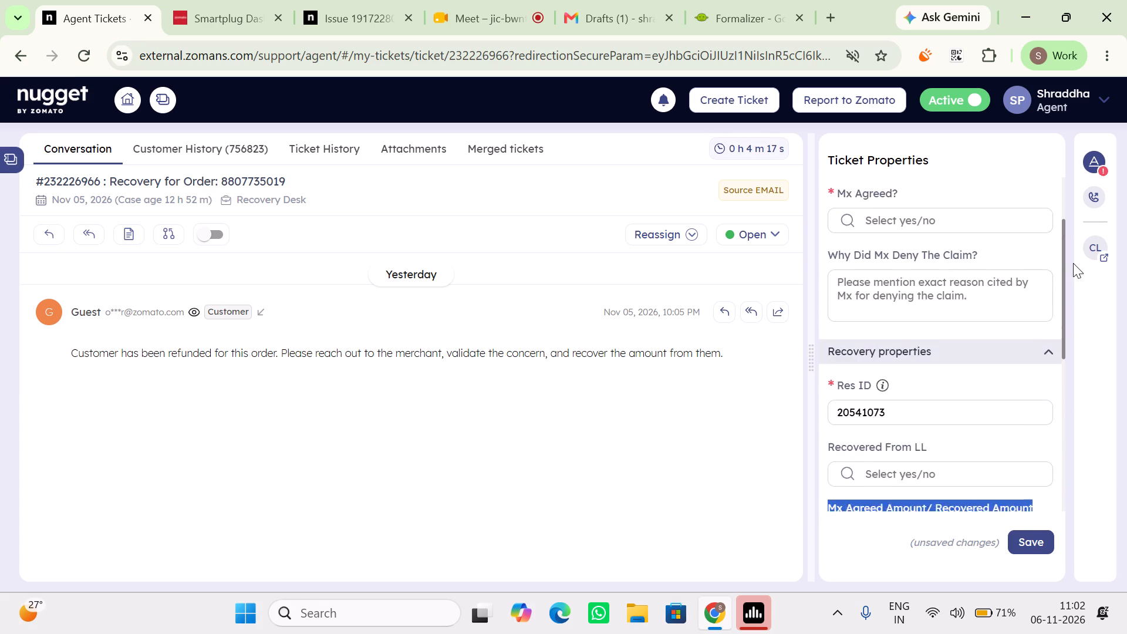
left_click_drag(1073, 263, 1078, 170)
left_click(883, 260)
left_click(870, 281)
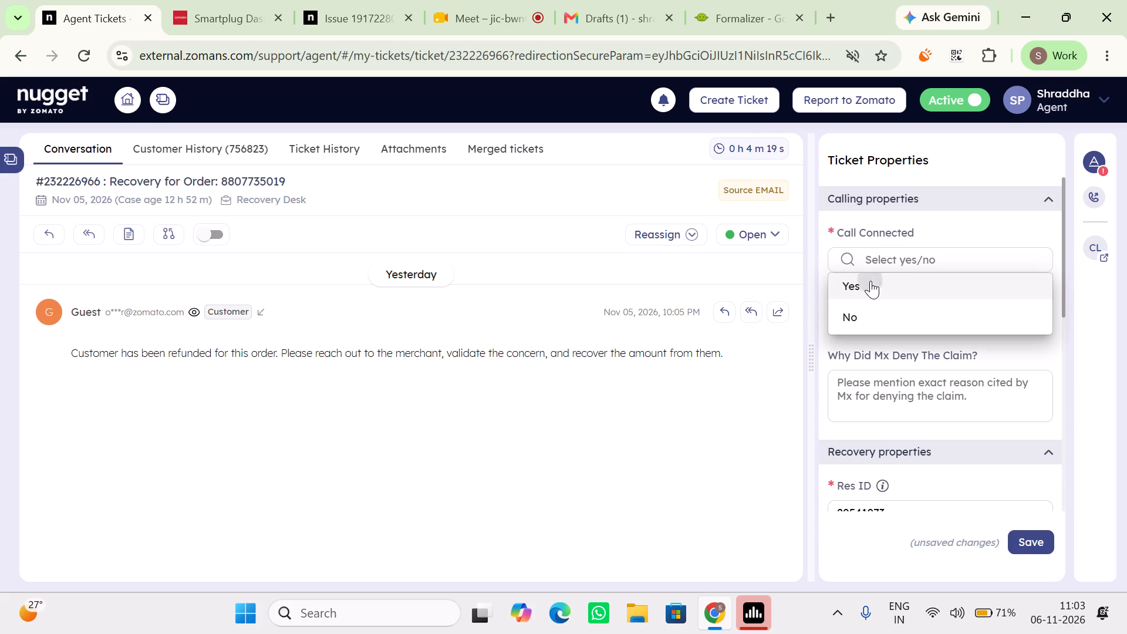
left_click(887, 329)
left_click(870, 372)
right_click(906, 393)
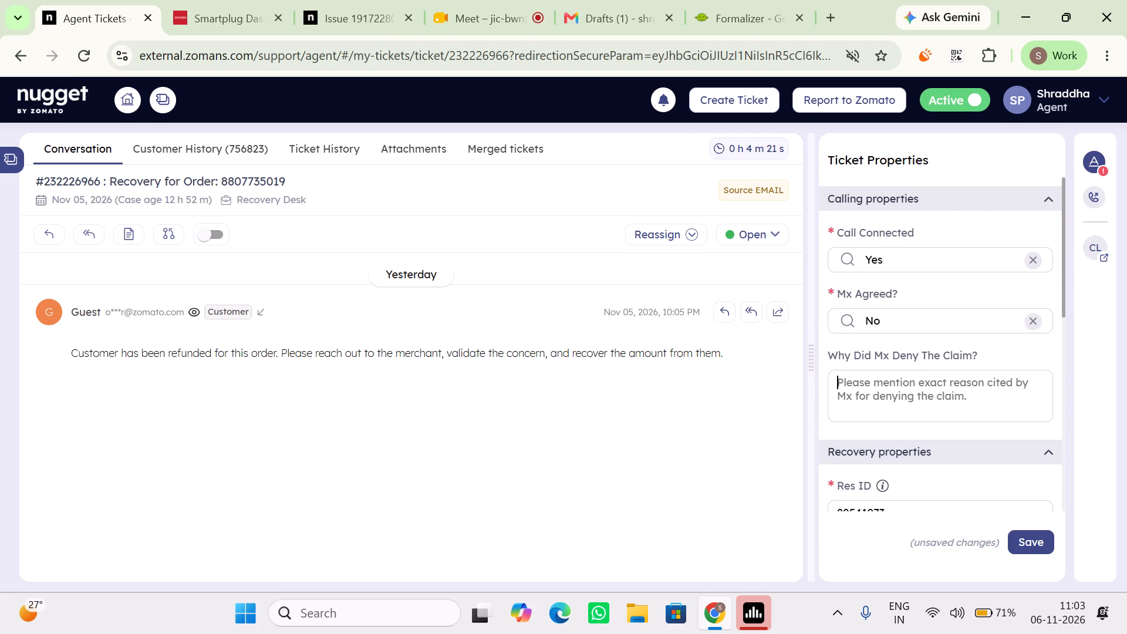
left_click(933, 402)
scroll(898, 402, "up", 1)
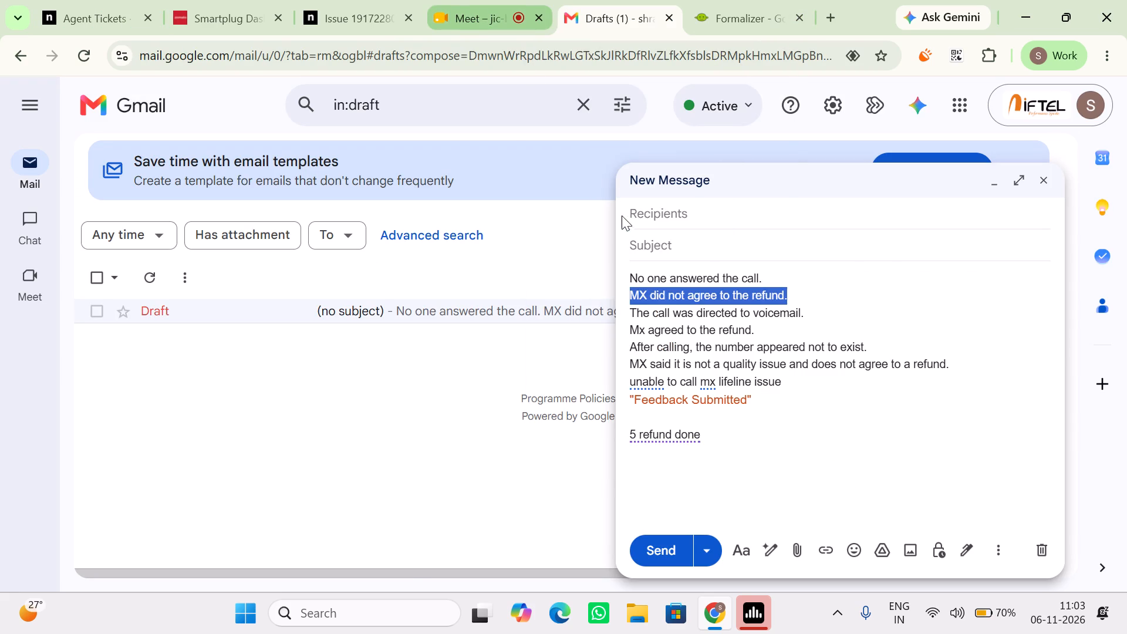
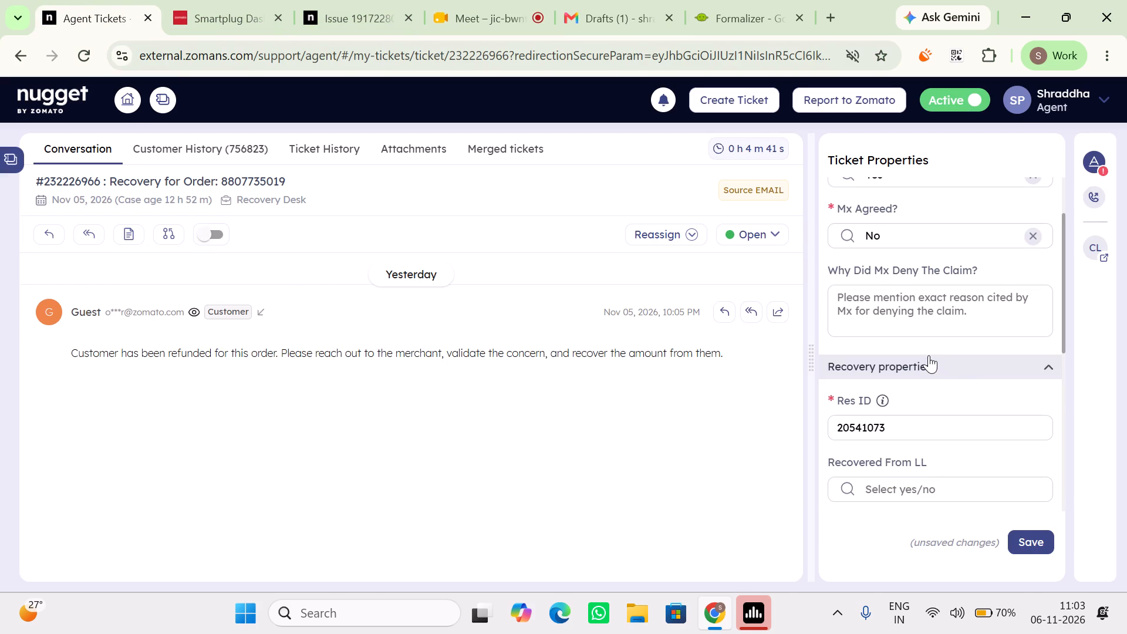
Enter "MX did not agree to the refund." as the reason why the merchant denied the claim.
key("ctrl+v")
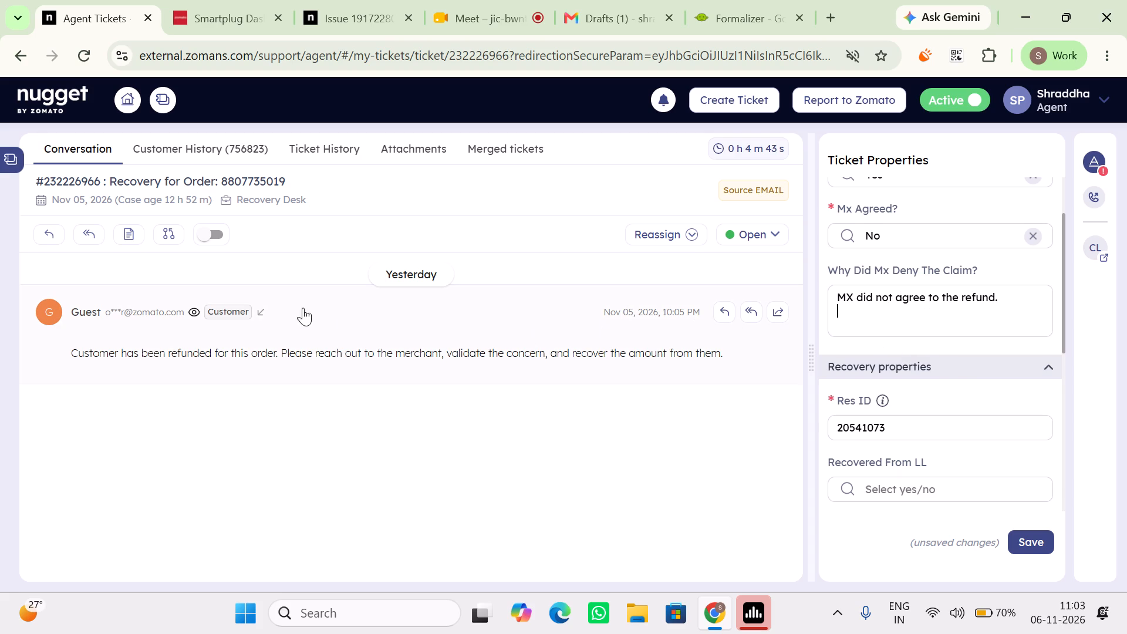
Add a private note to the ticket reading "MX did not agree to the refund.".
left_click(136, 235)
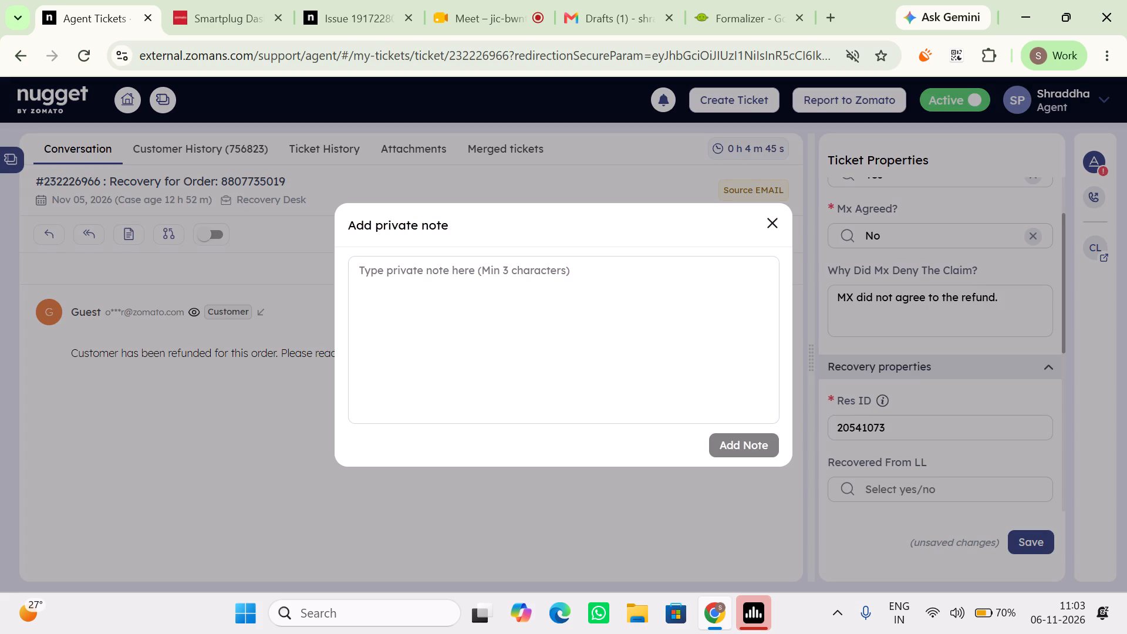
left_click(587, 388, "ctrl")
key("ctrl+v")
left_click(743, 441)
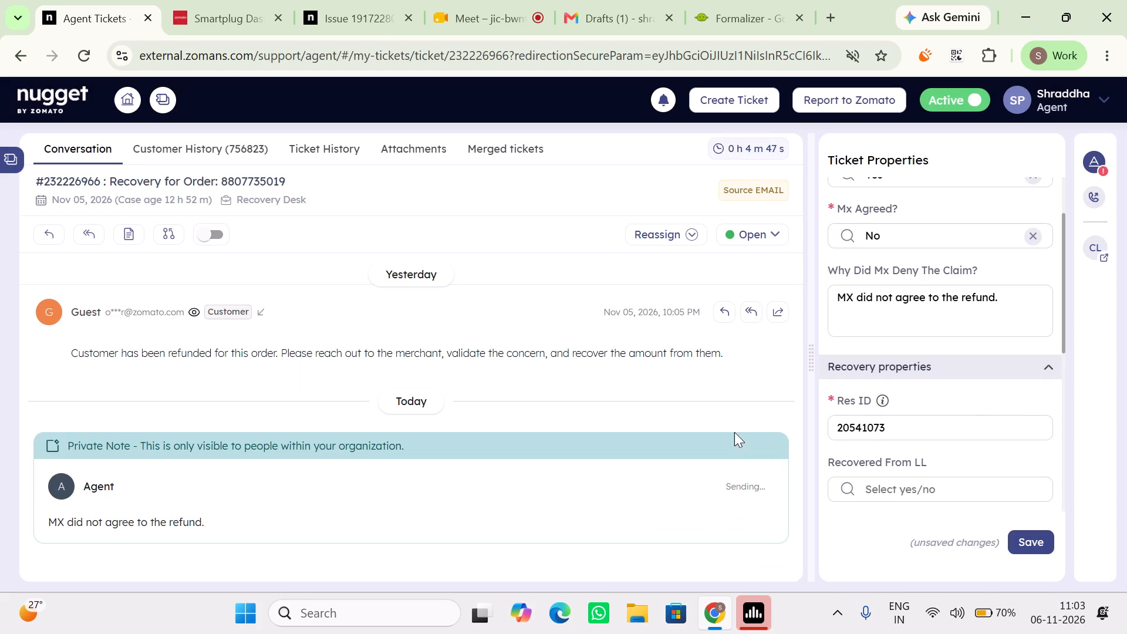
Open the Recovered From LL choices in the ticket's recovery properties.
left_click_drag(1065, 303, 1062, 251)
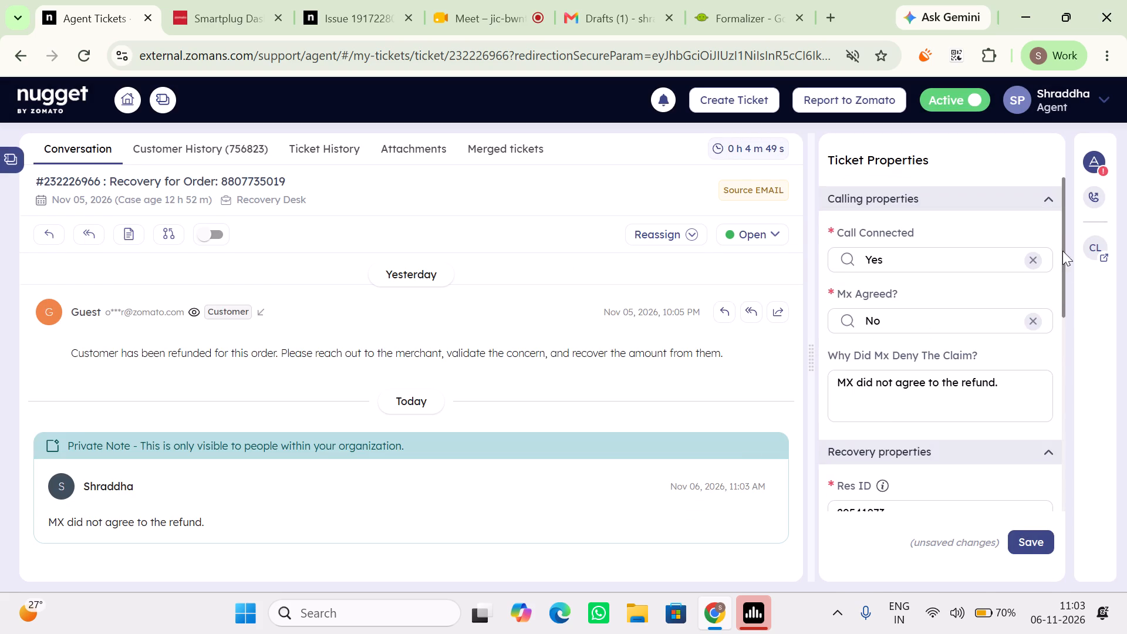
left_click_drag(1062, 251, 1061, 339)
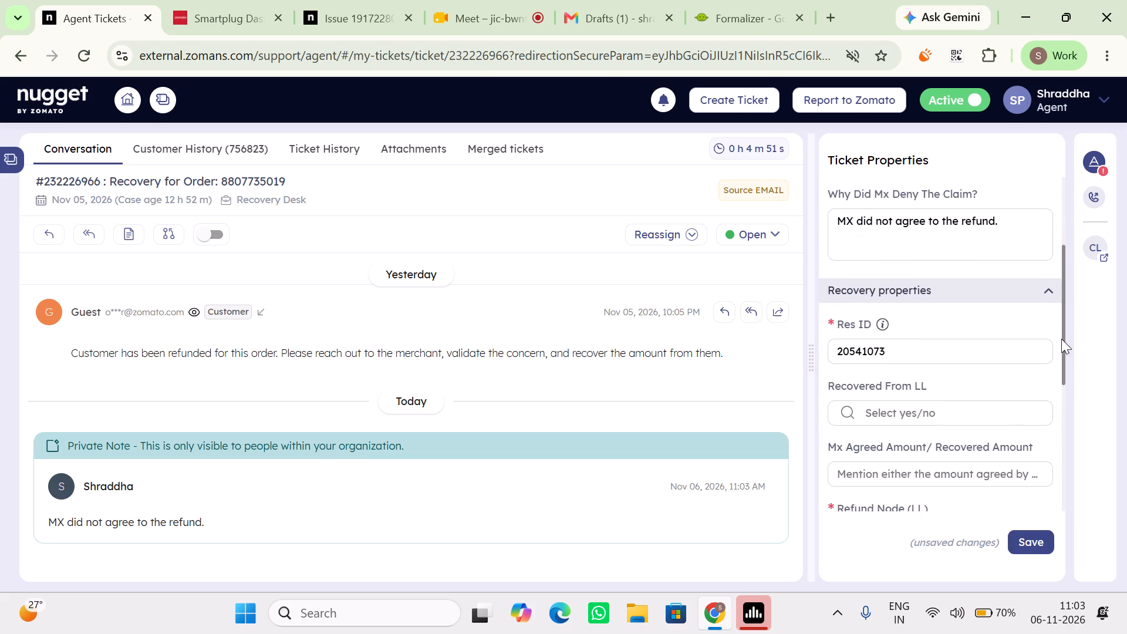
left_click_drag(1061, 339, 1064, 367)
left_click(842, 339)
left_click(868, 339)
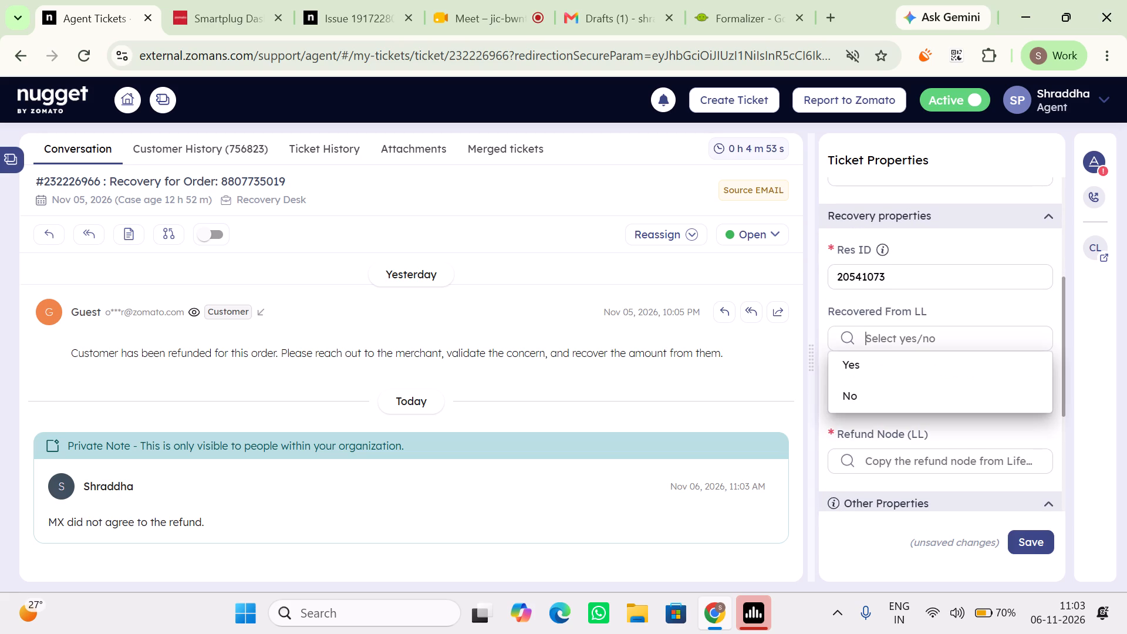
Set Recovered From LL to No and the Refund Node (LL) to Wrong order, and save the ticket properties.
left_click(860, 393)
left_click(902, 406)
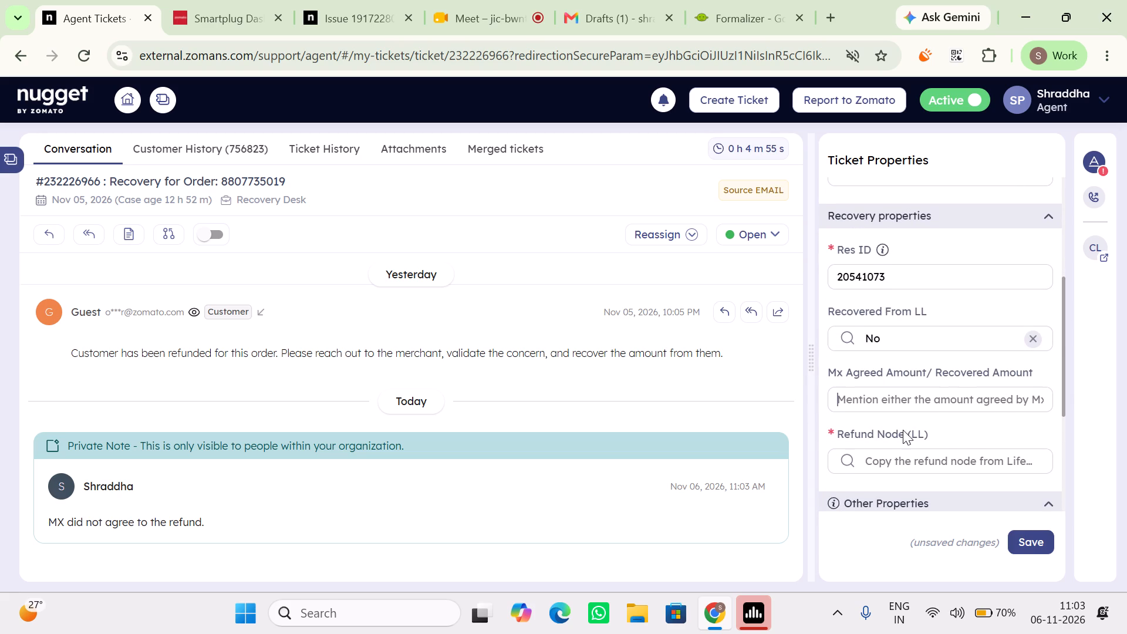
left_click(899, 455)
left_click(896, 491)
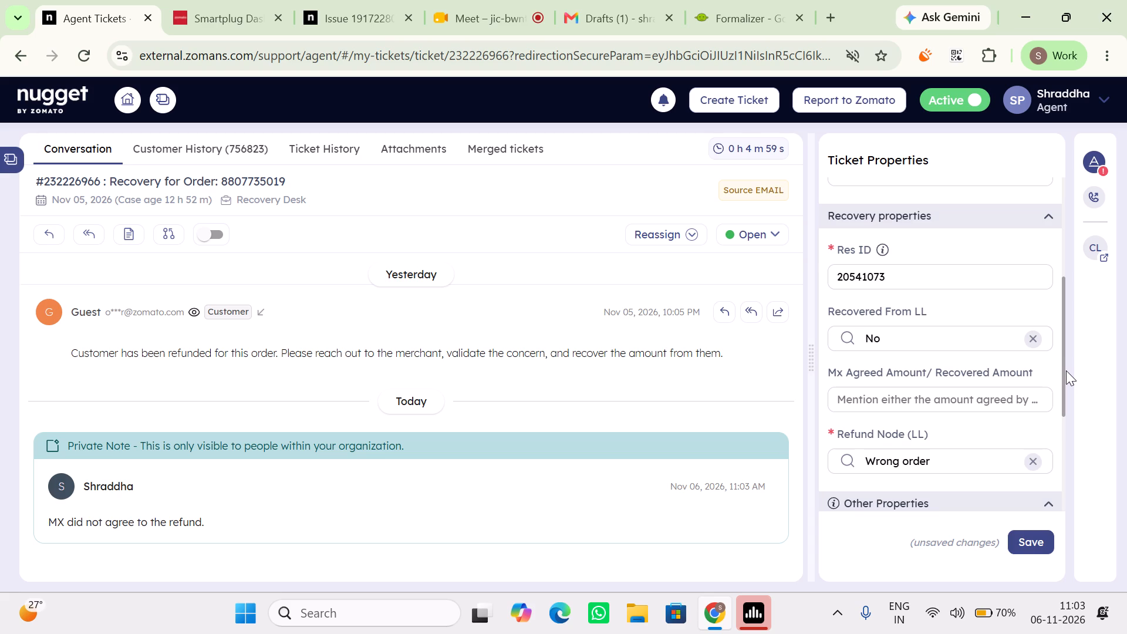
left_click_drag(1062, 372, 1035, 529)
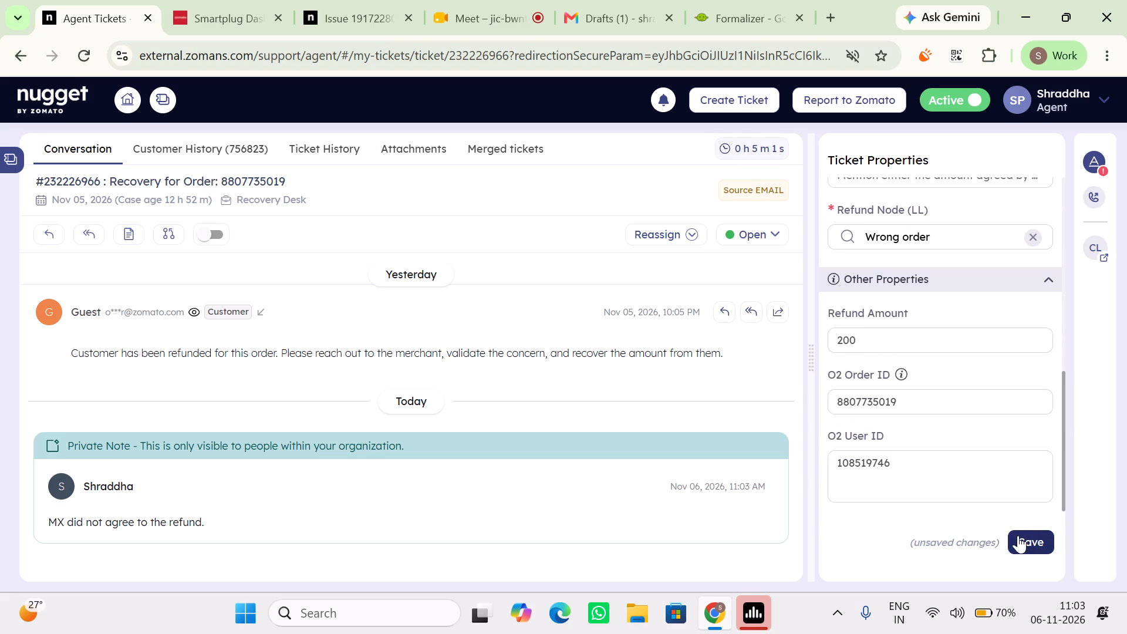
left_click(1018, 535)
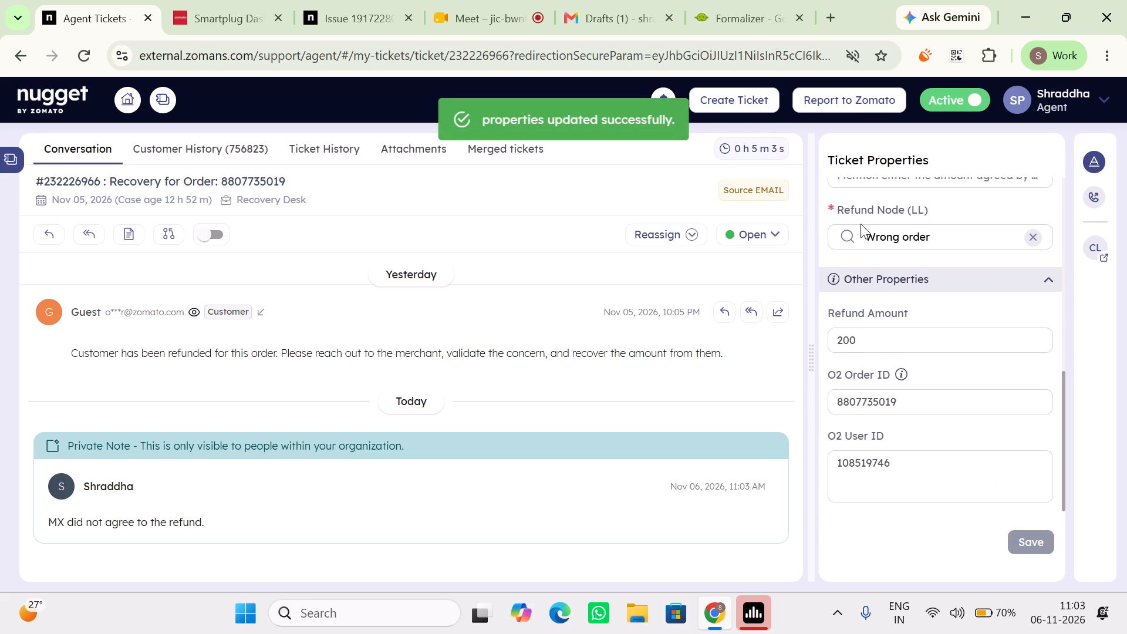
Change the recovery ticket's status to Closed.
left_click(751, 231)
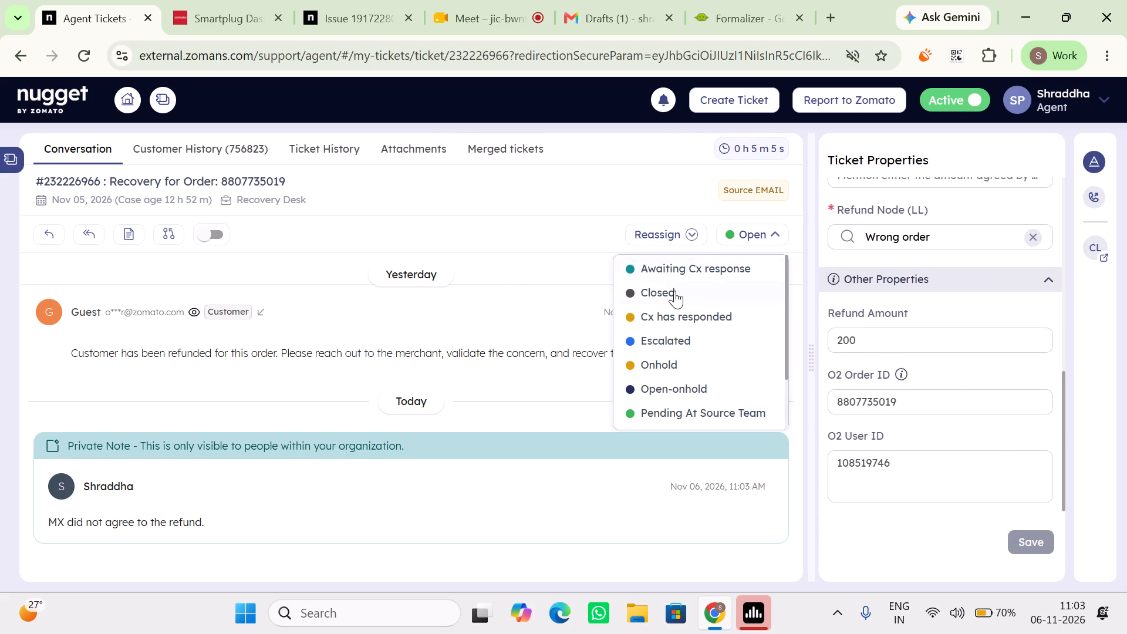
left_click(673, 295)
left_click(725, 394)
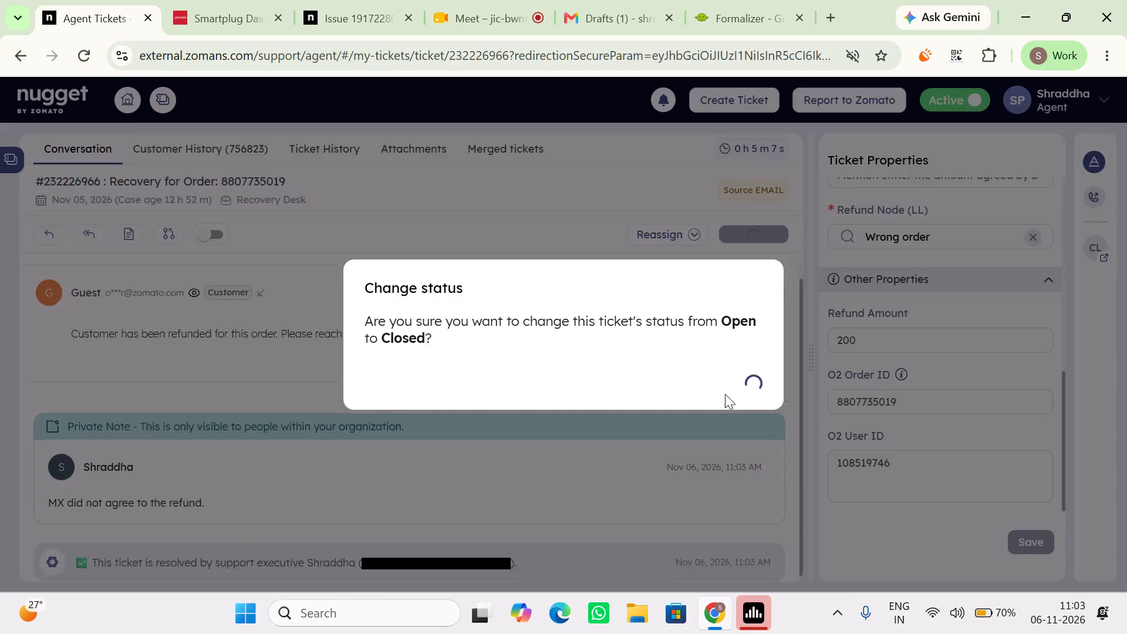
Switch to the Smartplug dashboard.
left_click(269, 0)
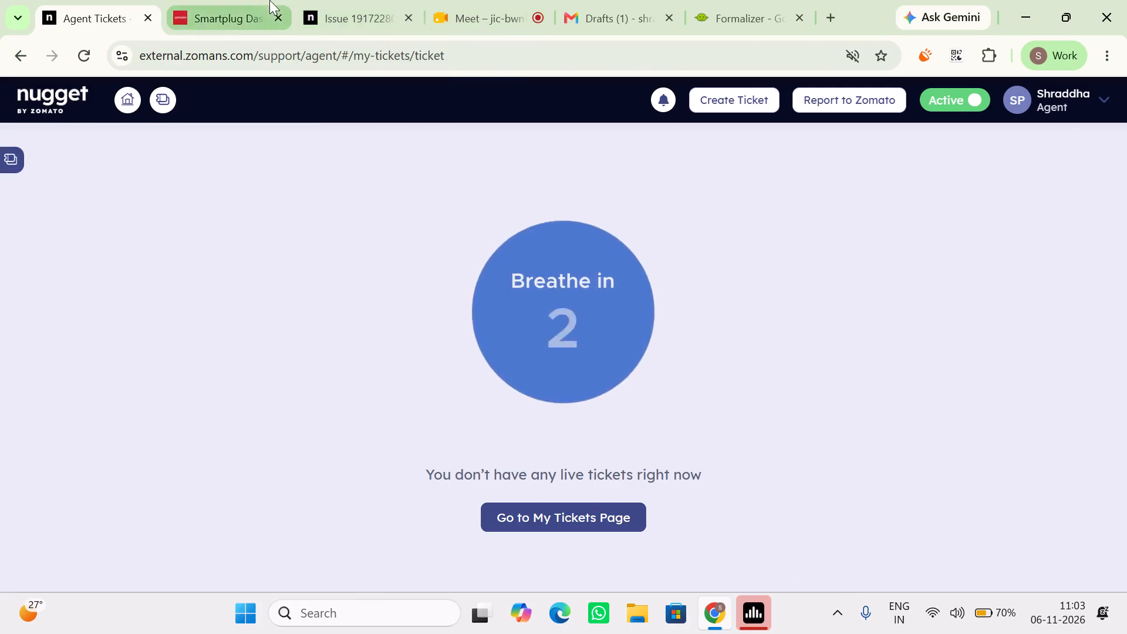
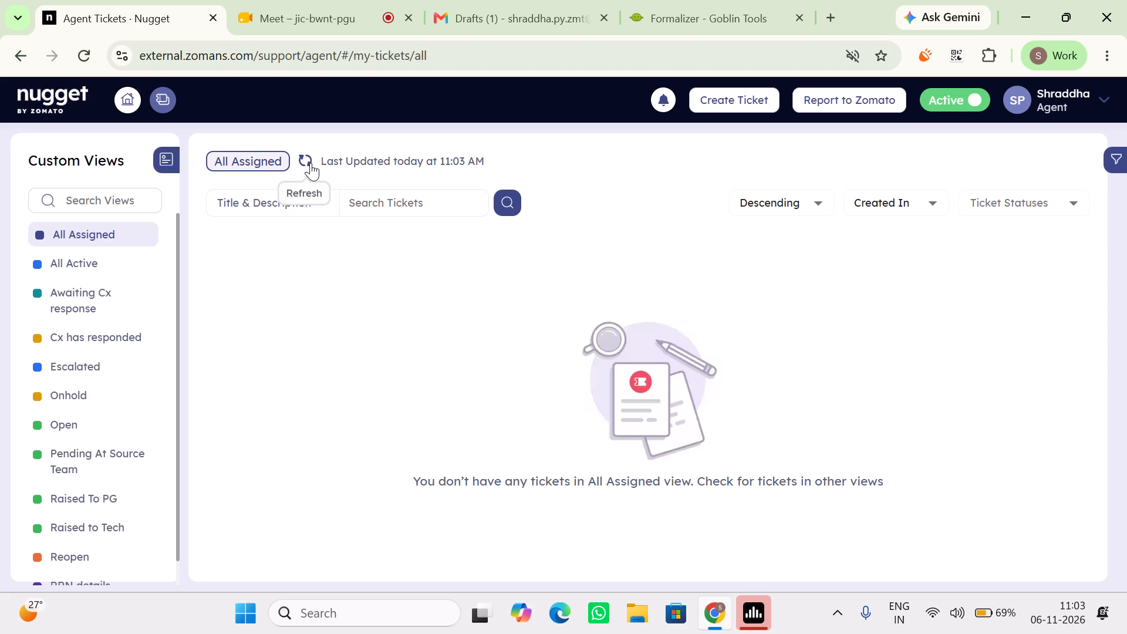
Refresh the All Assigned ticket view repeatedly to check for newly assigned tickets.
left_click(311, 163)
left_click(311, 163)
left_click(315, 162)
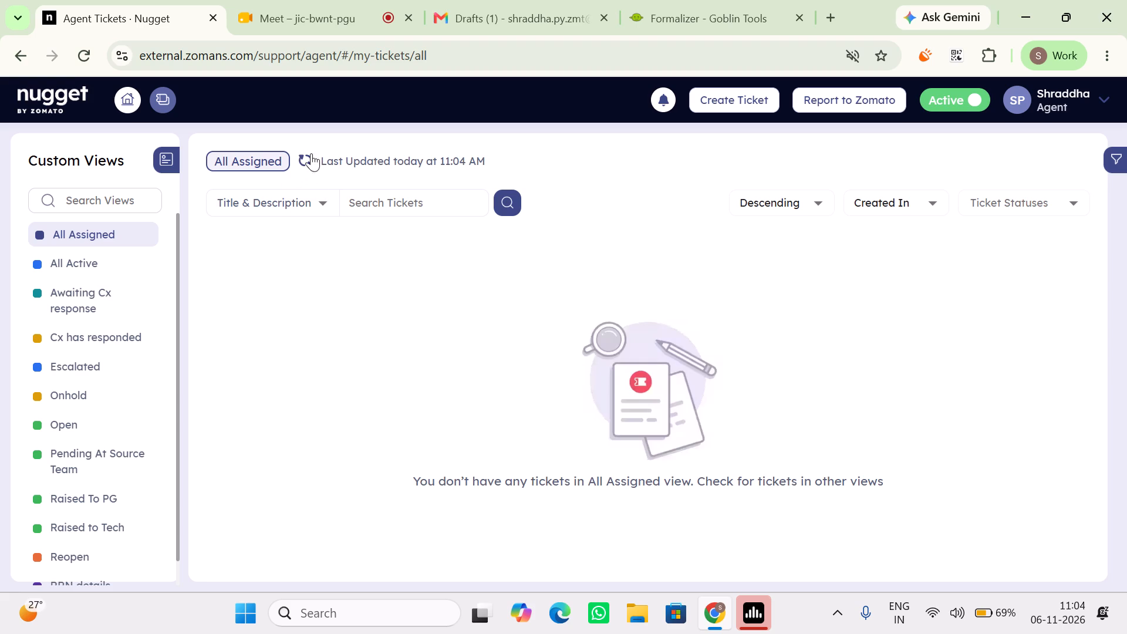
left_click(308, 164)
left_click(308, 165)
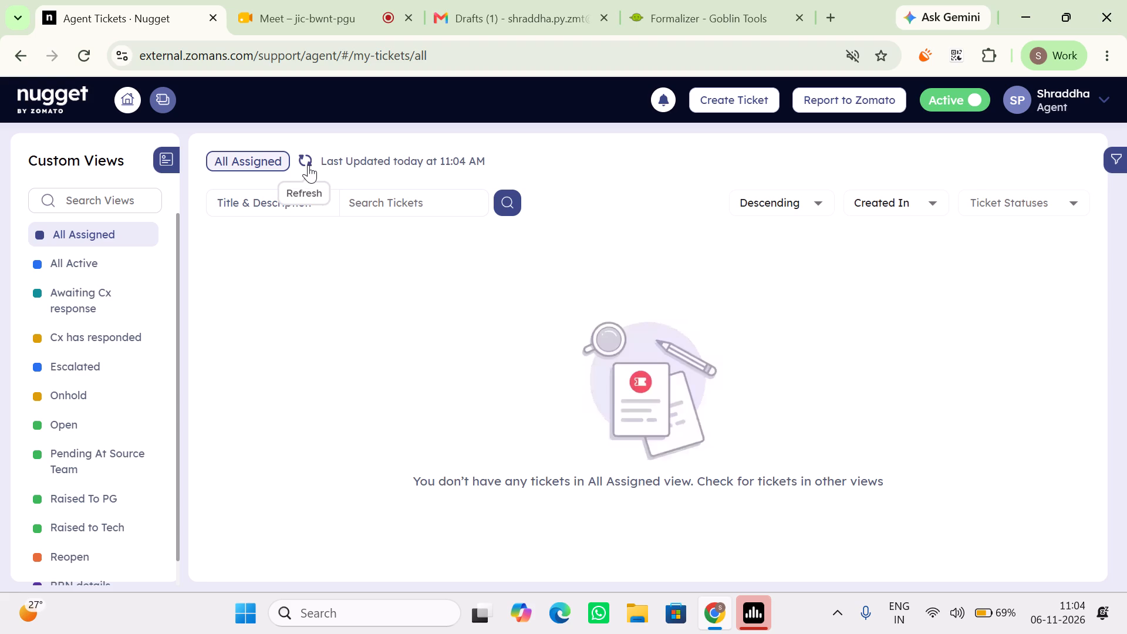
left_click(308, 165)
left_click(308, 165)
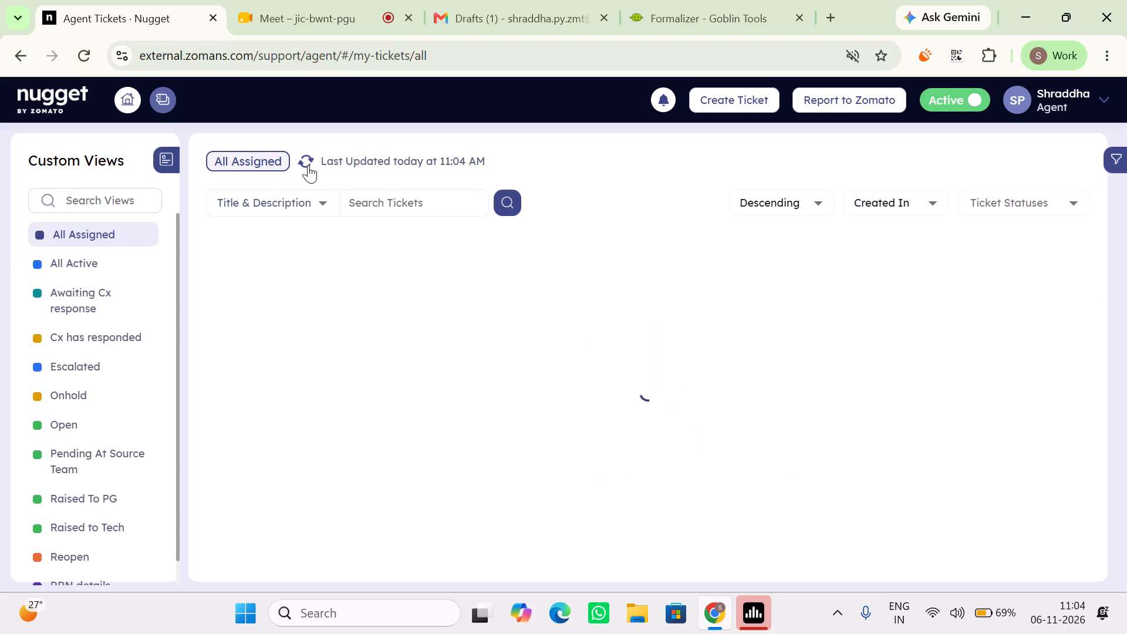
left_click(309, 165)
left_click(311, 165)
Open the agent's profile options.
left_click(1056, 104)
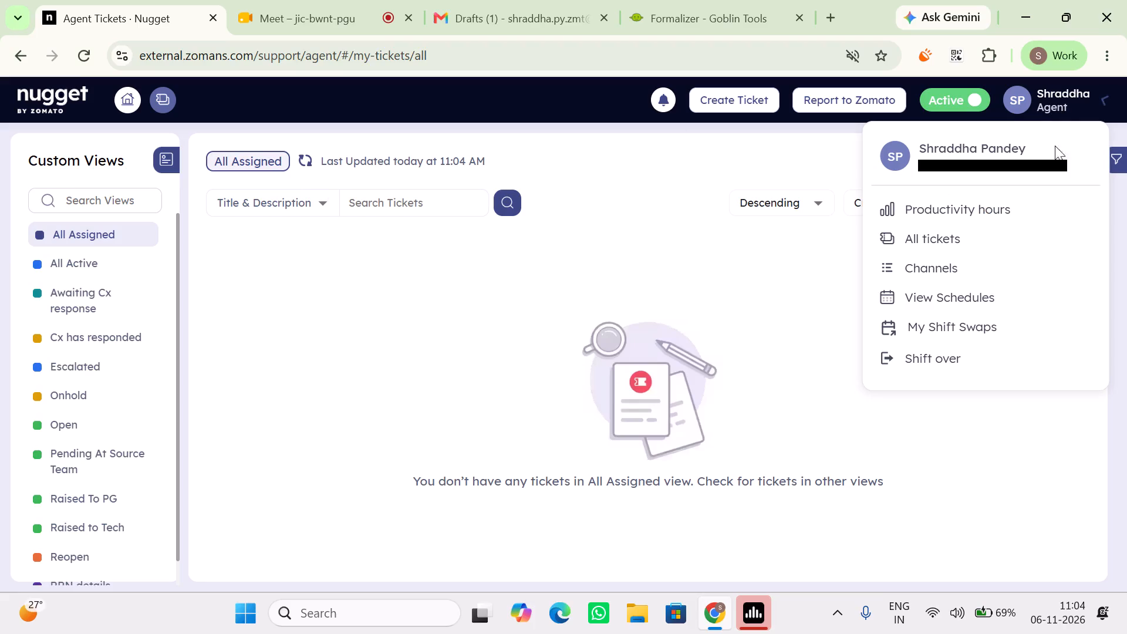
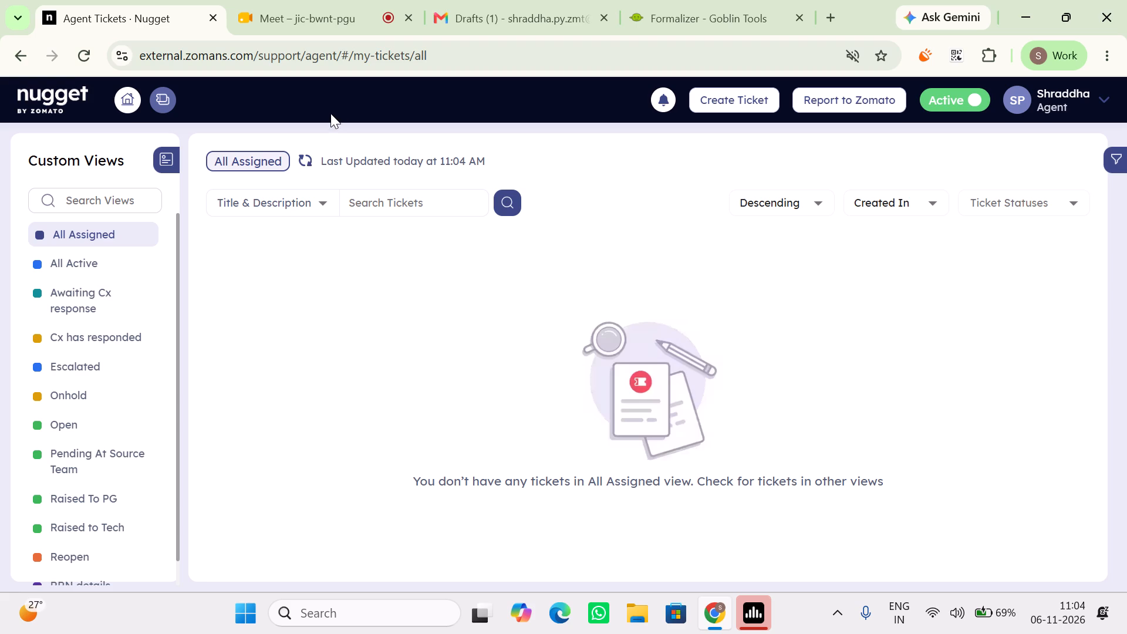
Refresh the All Assigned ticket view repeatedly to check for newly assigned tickets.
left_click(298, 158)
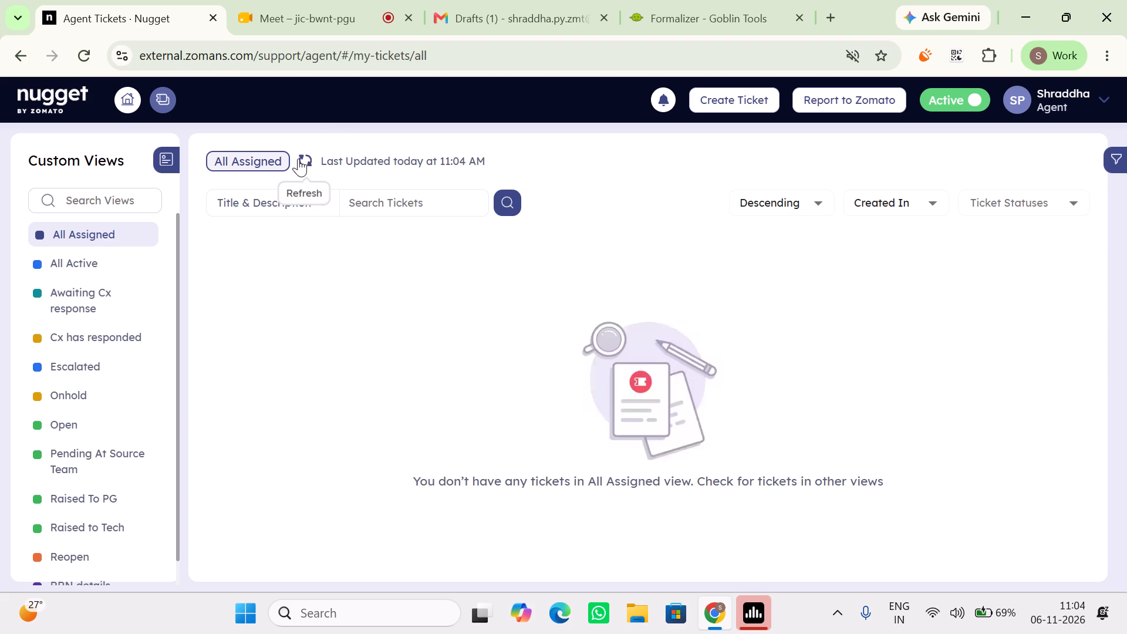
left_click(299, 158)
left_click(302, 160)
left_click_drag(302, 161, 307, 173)
left_click(309, 157)
left_click(309, 157)
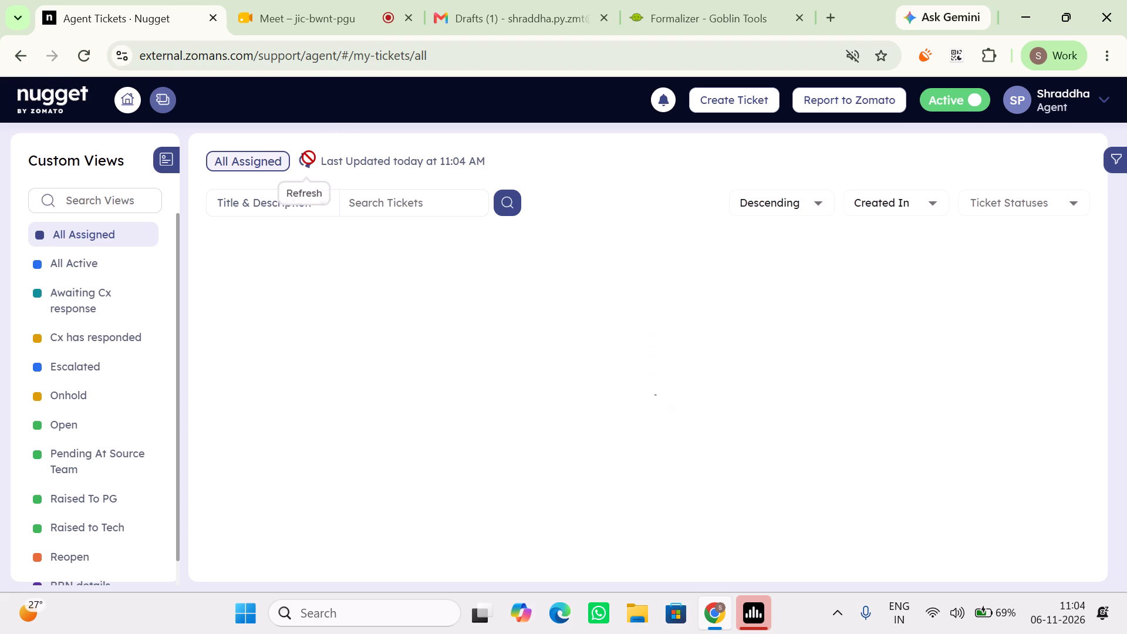
left_click(309, 157)
left_click(308, 157)
left_click(308, 158)
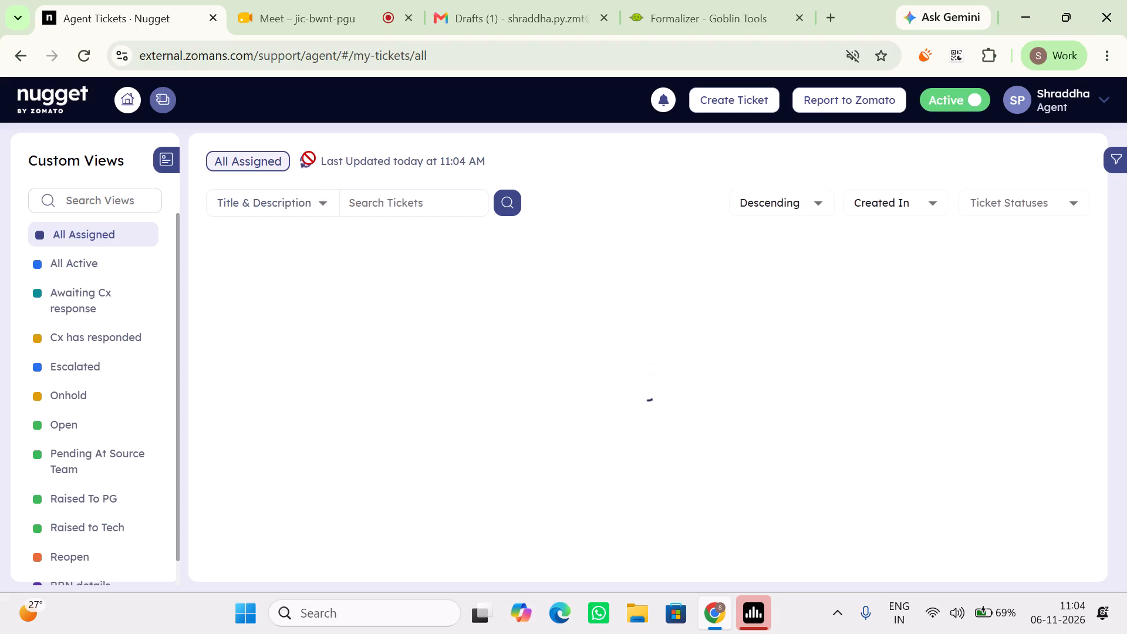
left_click(309, 158)
left_click(310, 159)
left_click_drag(310, 159, 313, 176)
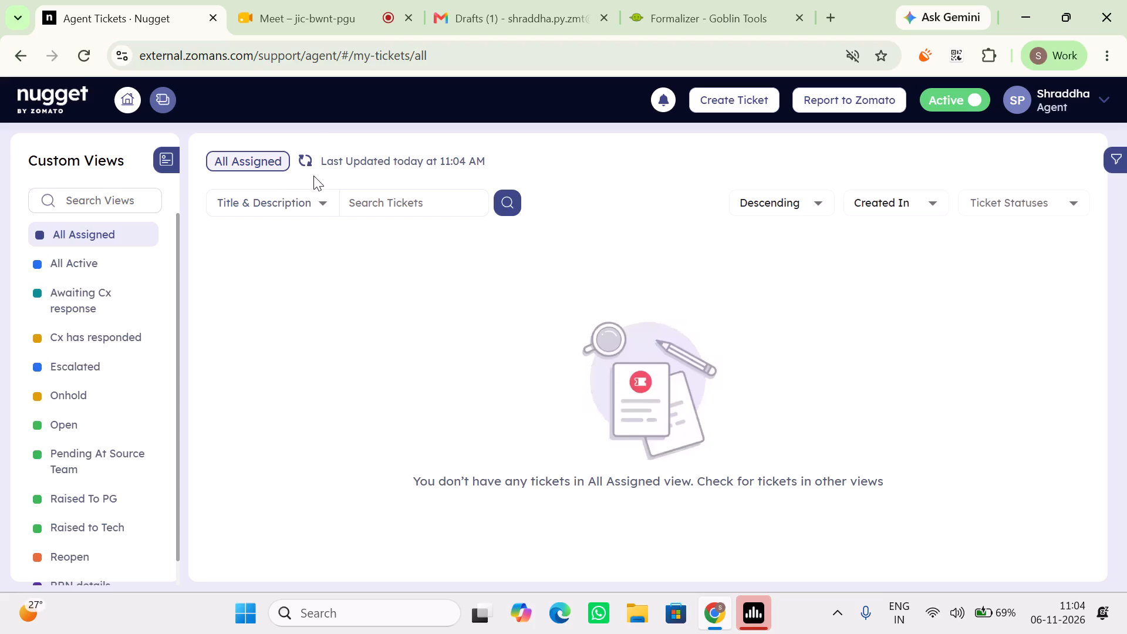
Refresh the All Assigned ticket view to check for newly assigned tickets.
left_click(313, 163)
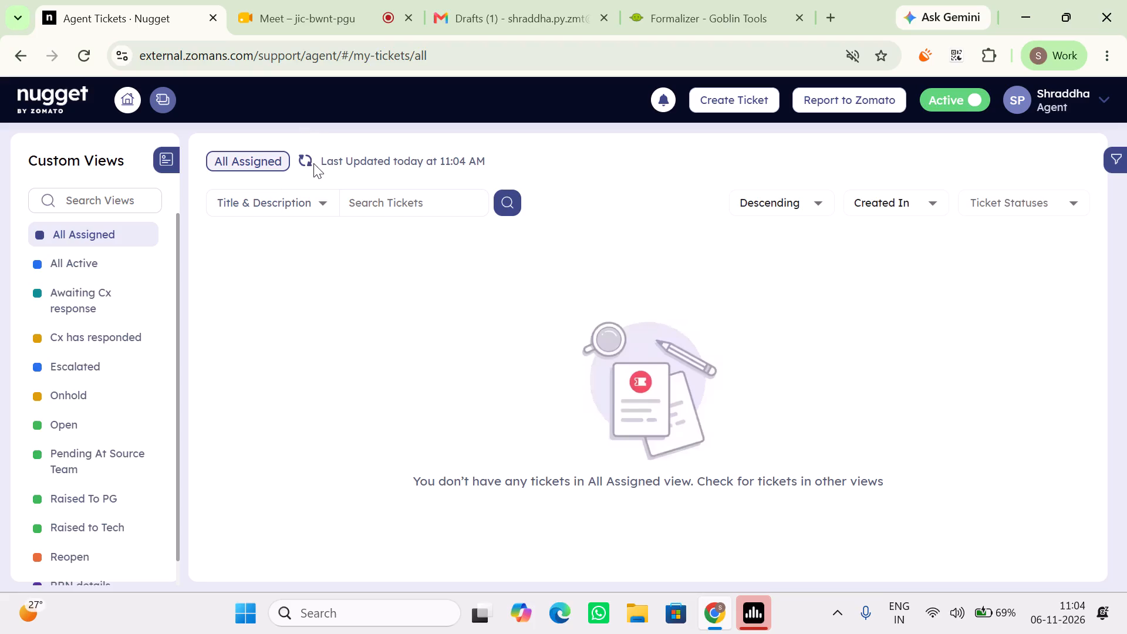
left_click(306, 158)
View the agent's Productivity Hours page for today's ticket and online-hour figures, and close it again.
left_click(1103, 115)
left_click(1080, 93)
left_click(981, 204)
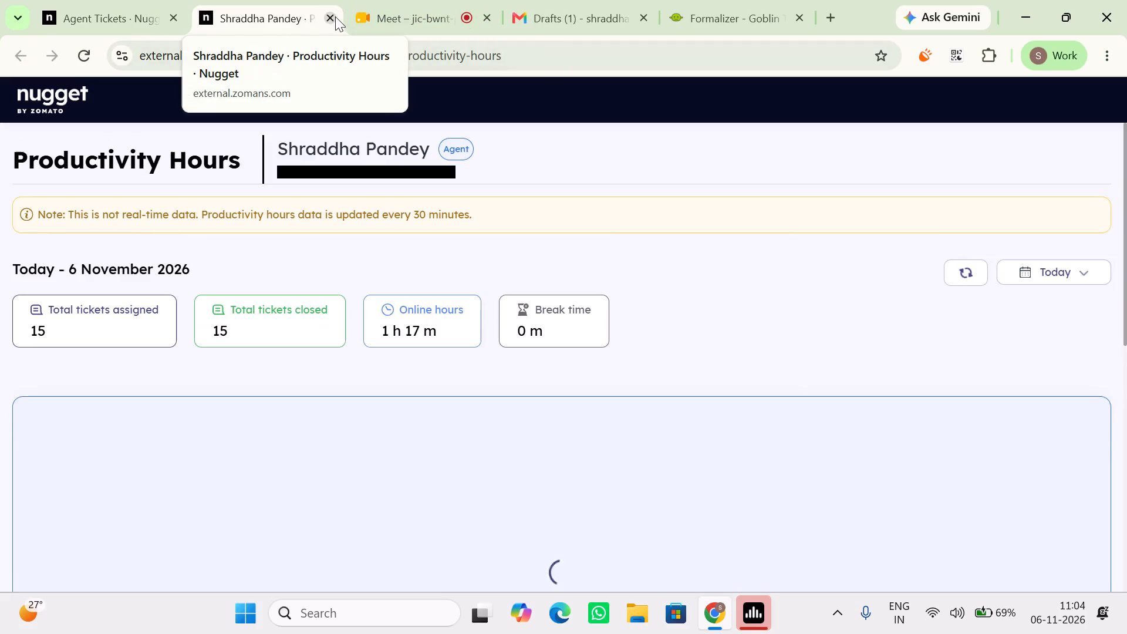
left_click(335, 18)
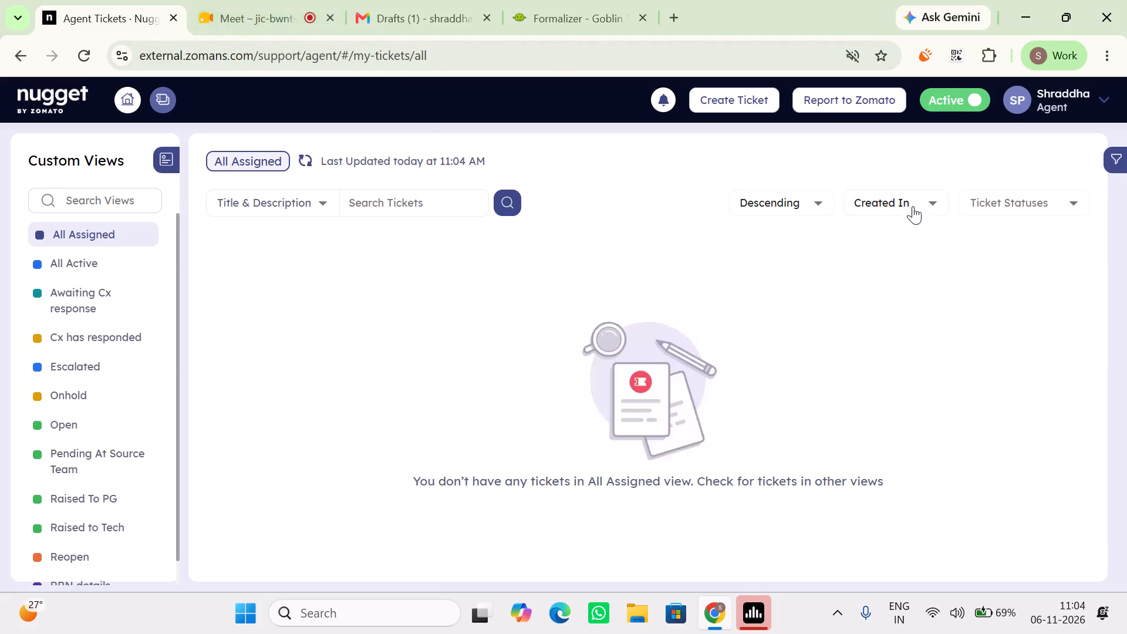
Refresh the All Assigned ticket view repeatedly to check for newly assigned tickets.
left_click(307, 160)
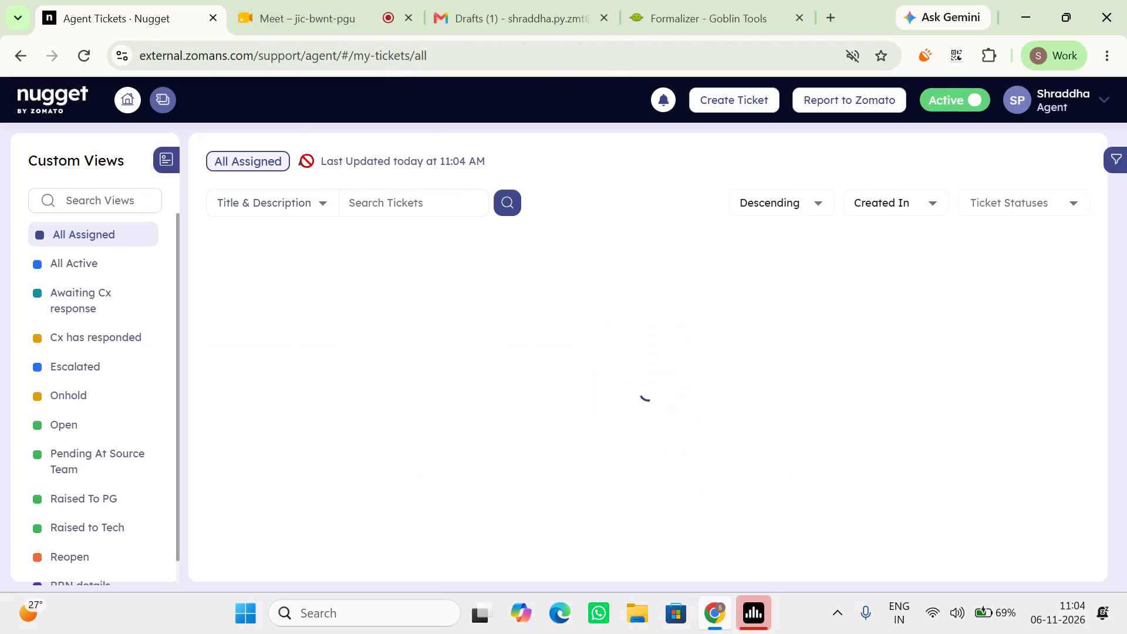
left_click(307, 161)
left_click(308, 163)
left_click(308, 163)
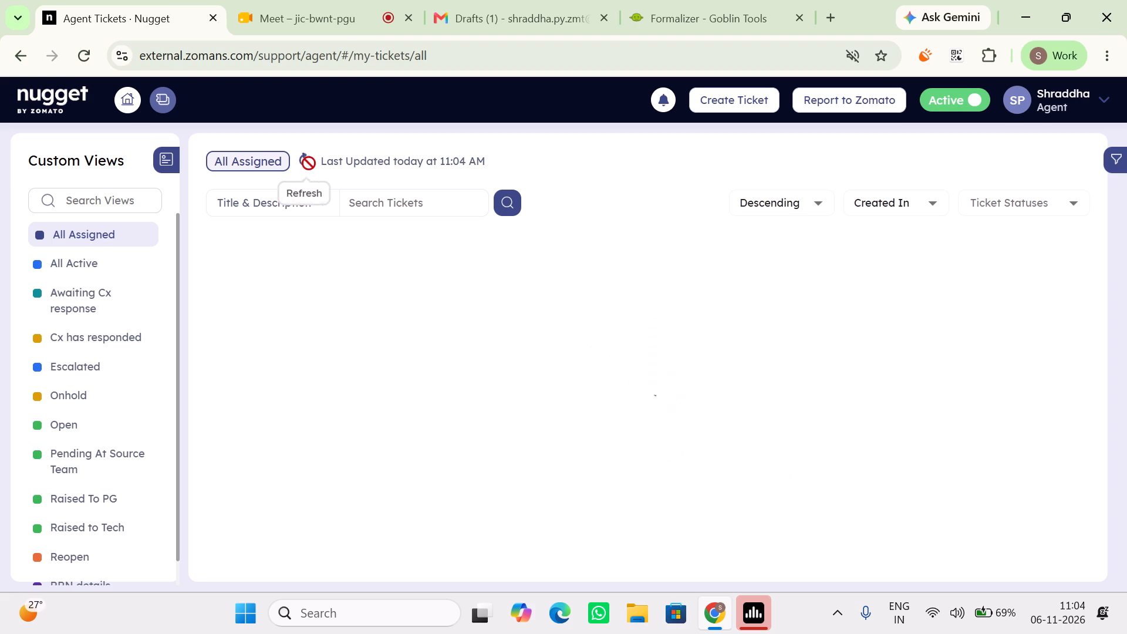
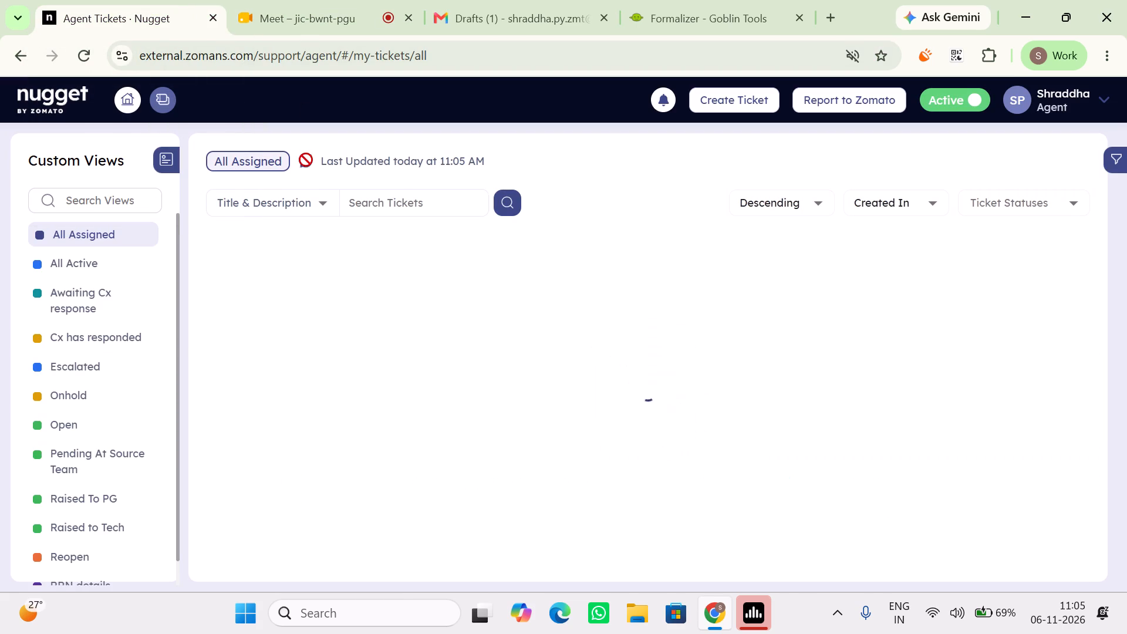
Refresh the All Assigned ticket view repeatedly to check for newly assigned tickets.
left_click(308, 161)
left_click(308, 161)
left_click(308, 163)
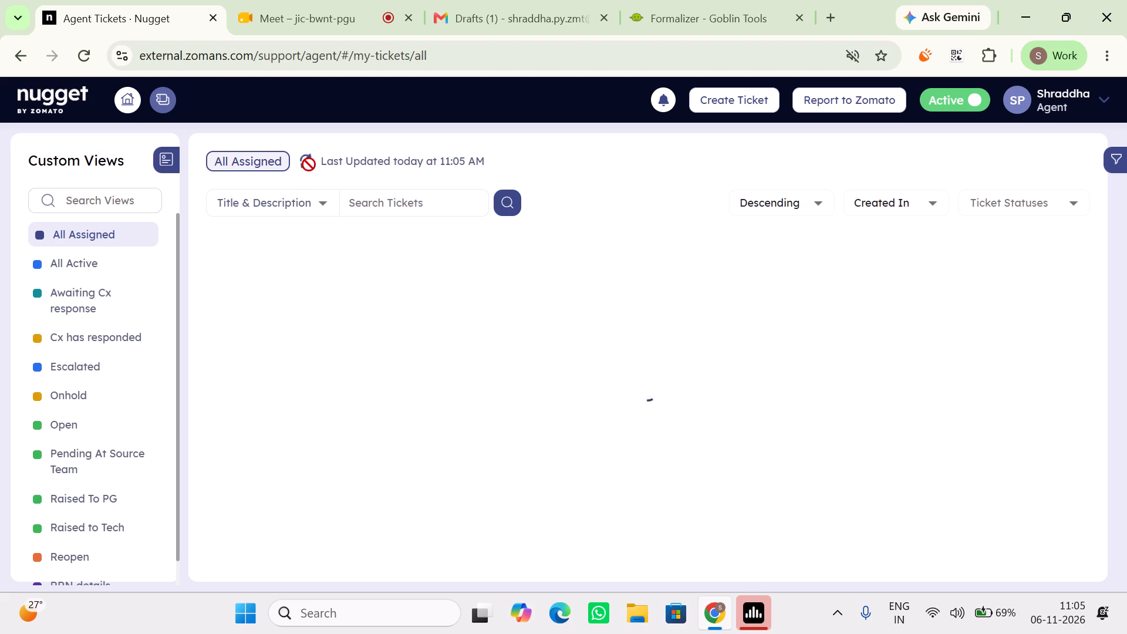
left_click(309, 164)
left_click(306, 158)
left_click(306, 158)
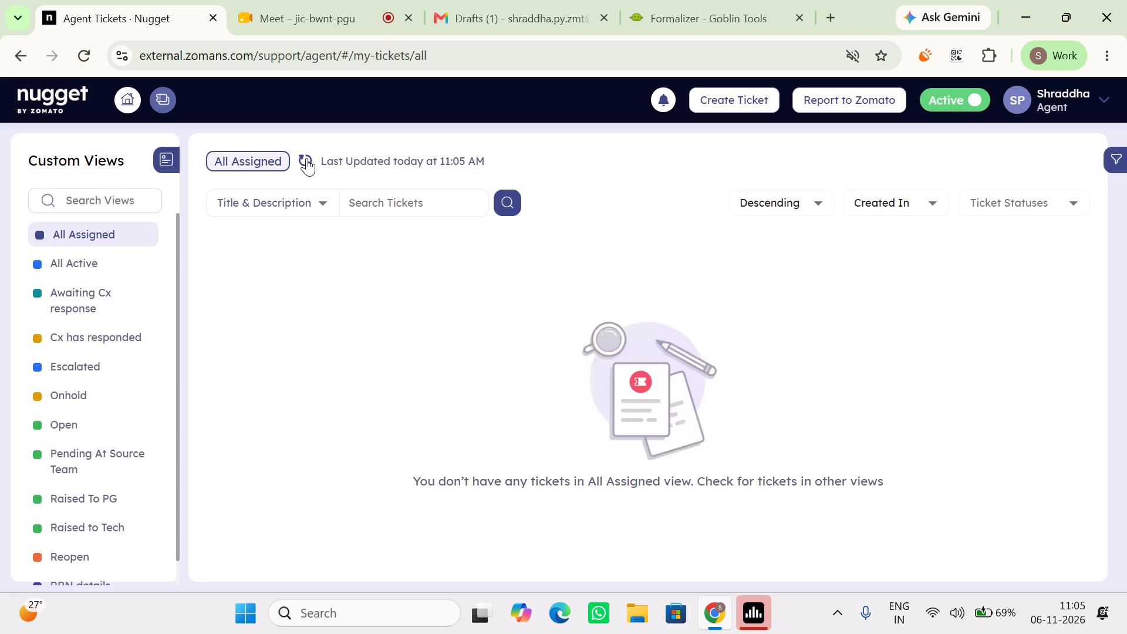
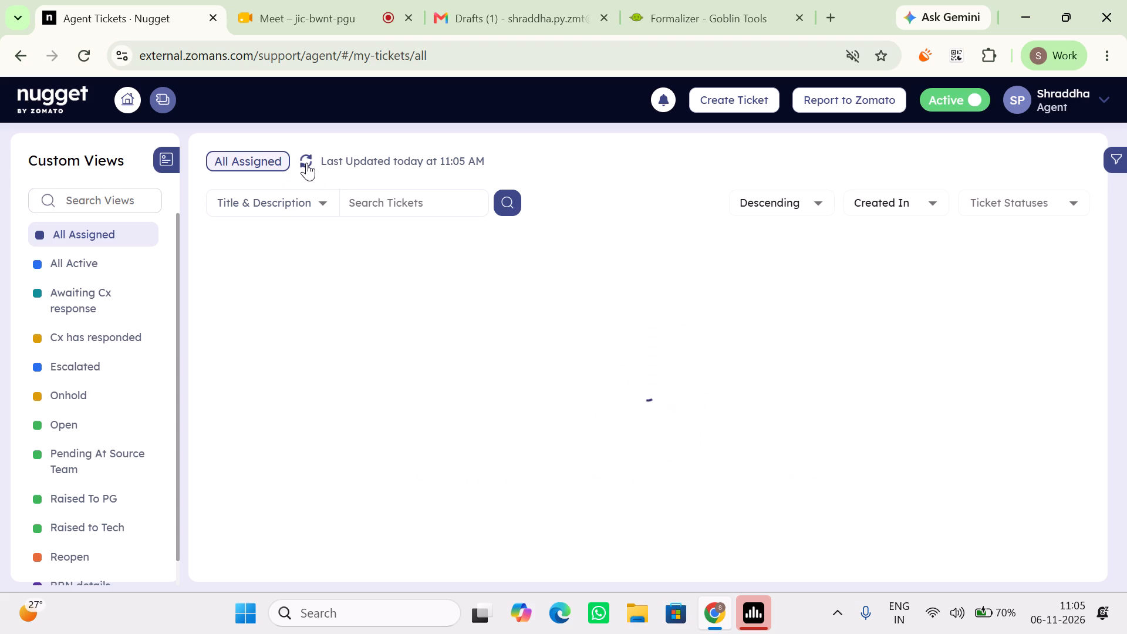
Refresh the All Assigned ticket view again to check for newly assigned tickets.
left_click(306, 163)
left_click(306, 163)
left_click(306, 163)
left_click(306, 163)
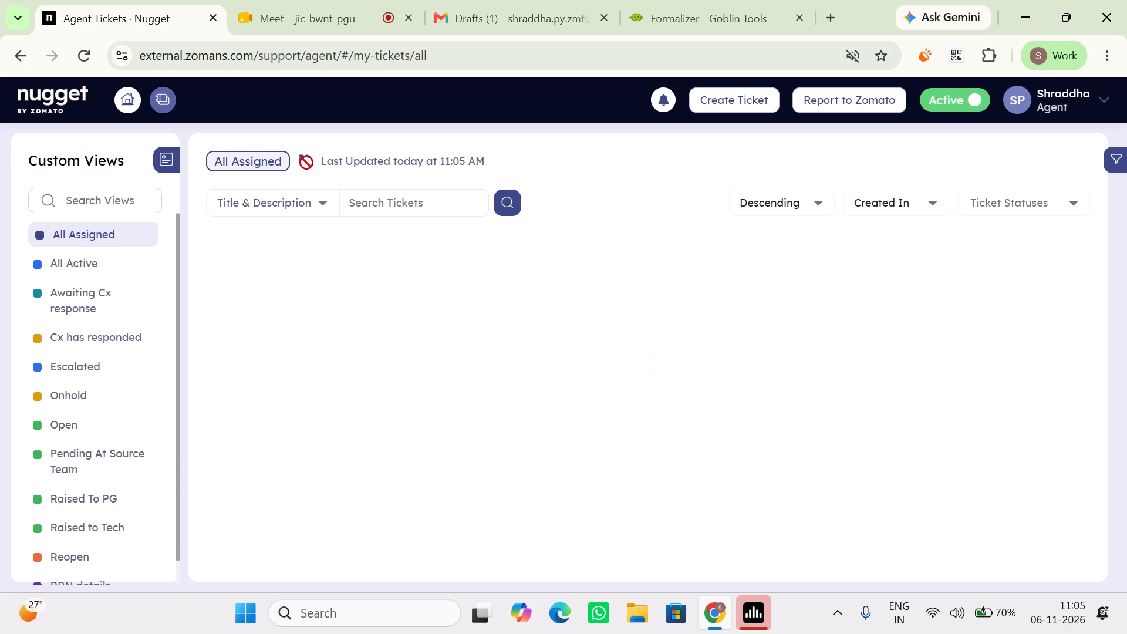
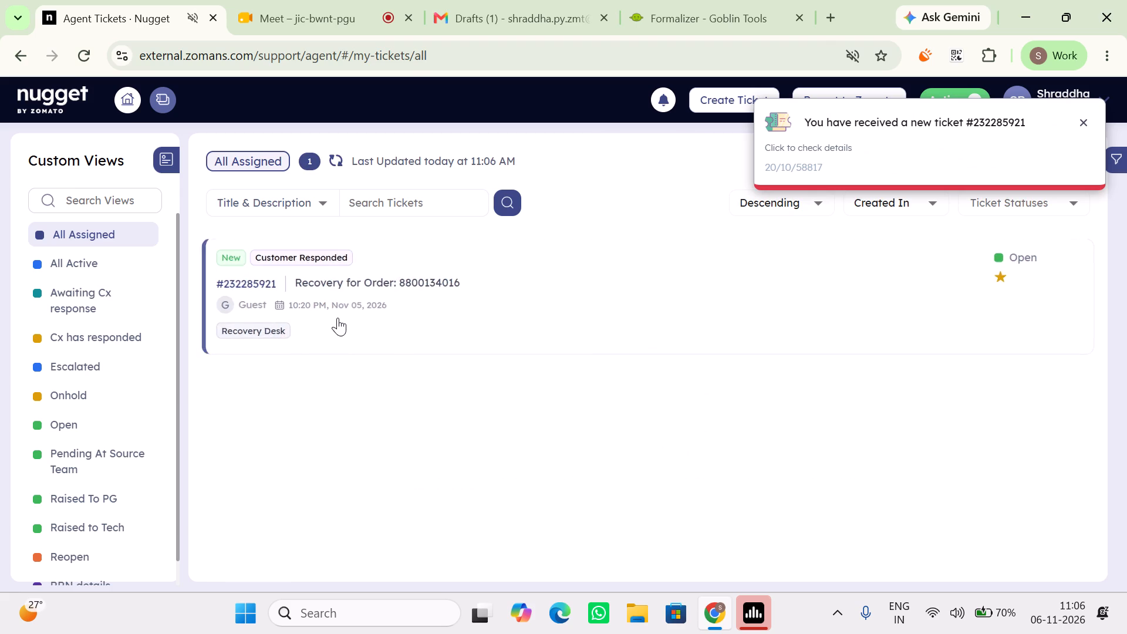
left_click(338, 318)
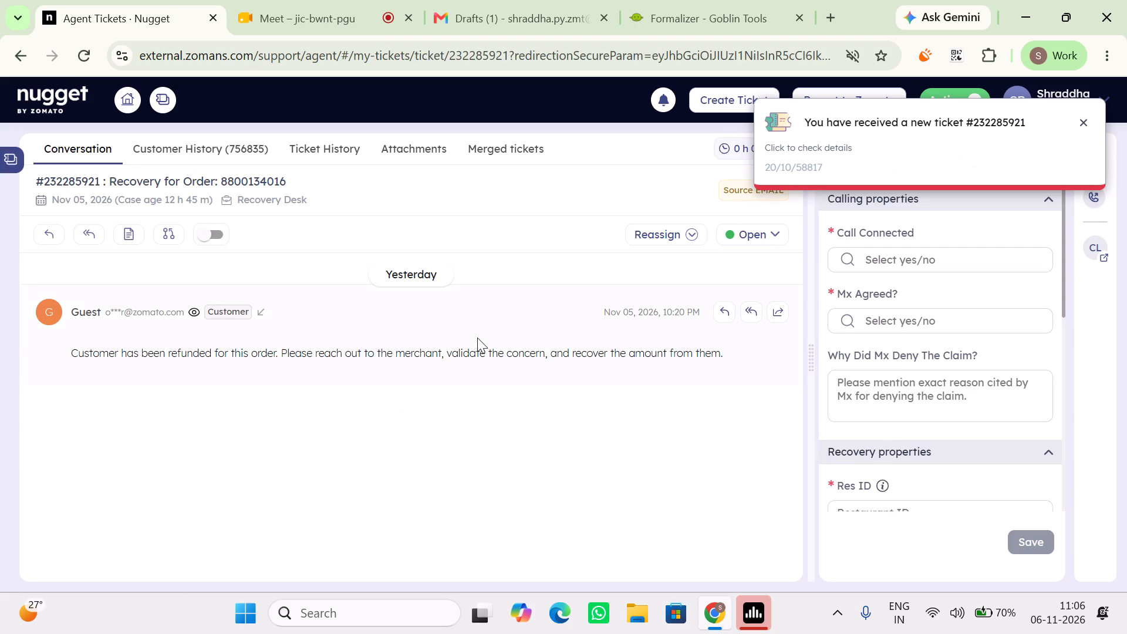
left_click(1111, 249)
left_click(1096, 248)
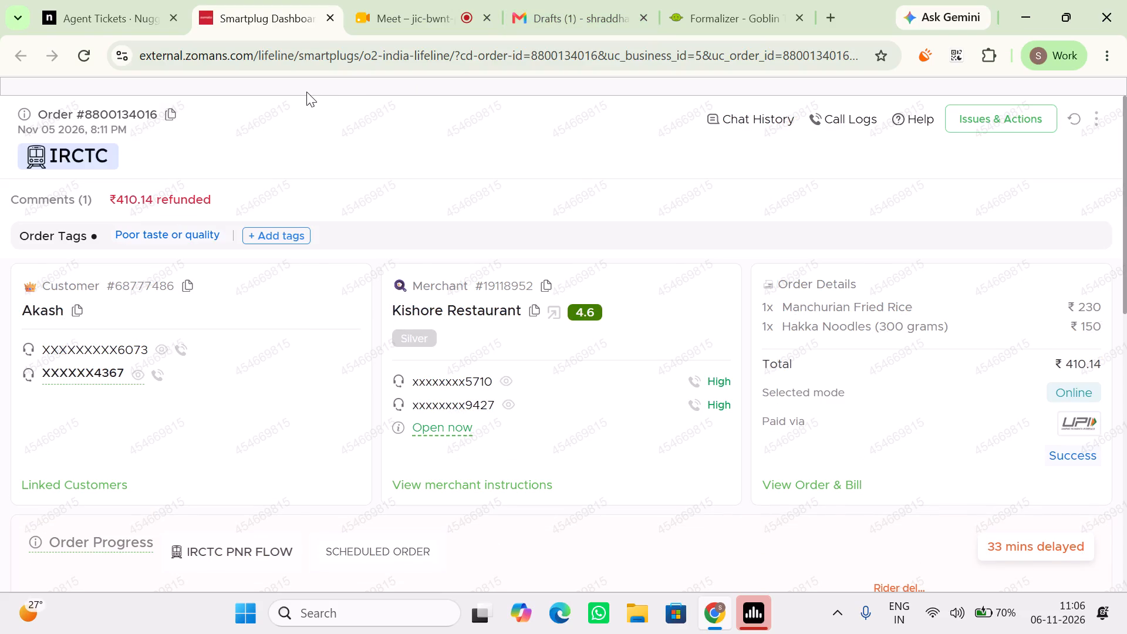
Examine the order's Poor taste or quality tag log, expanding the issue details of the entry added by the restaurant owner.
left_click(202, 229)
scroll(426, 373, "down", 1)
scroll(284, 447, "up", 1)
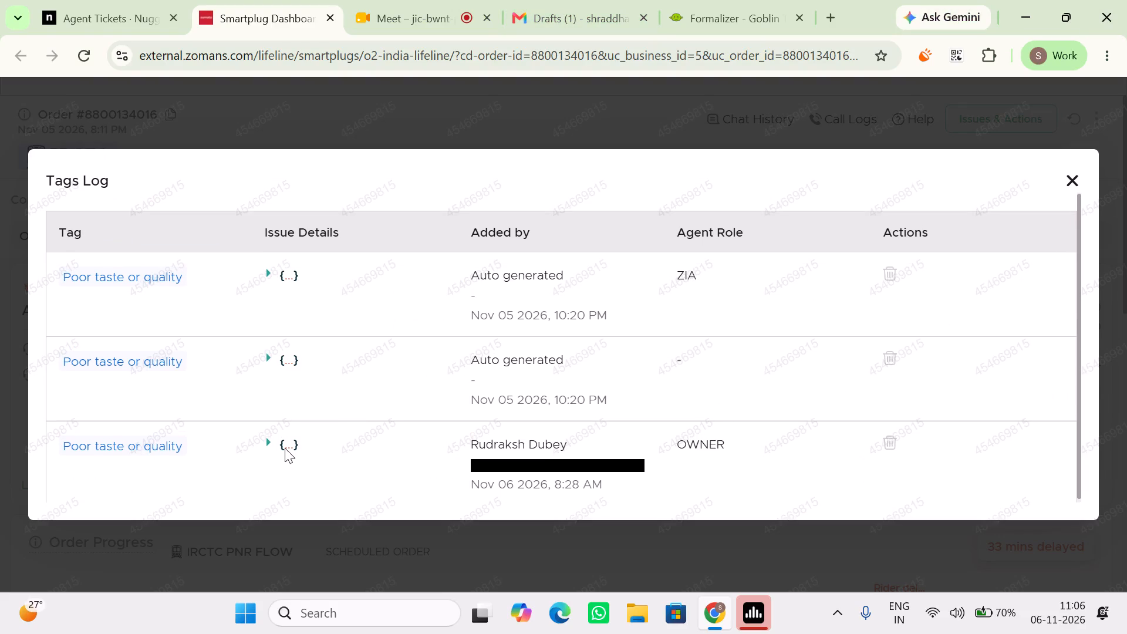
left_click(296, 441)
left_click(294, 444)
left_click(288, 448)
scroll(288, 448, "up", 2)
scroll(288, 448, "down", 3)
scroll(318, 463, "up", 1)
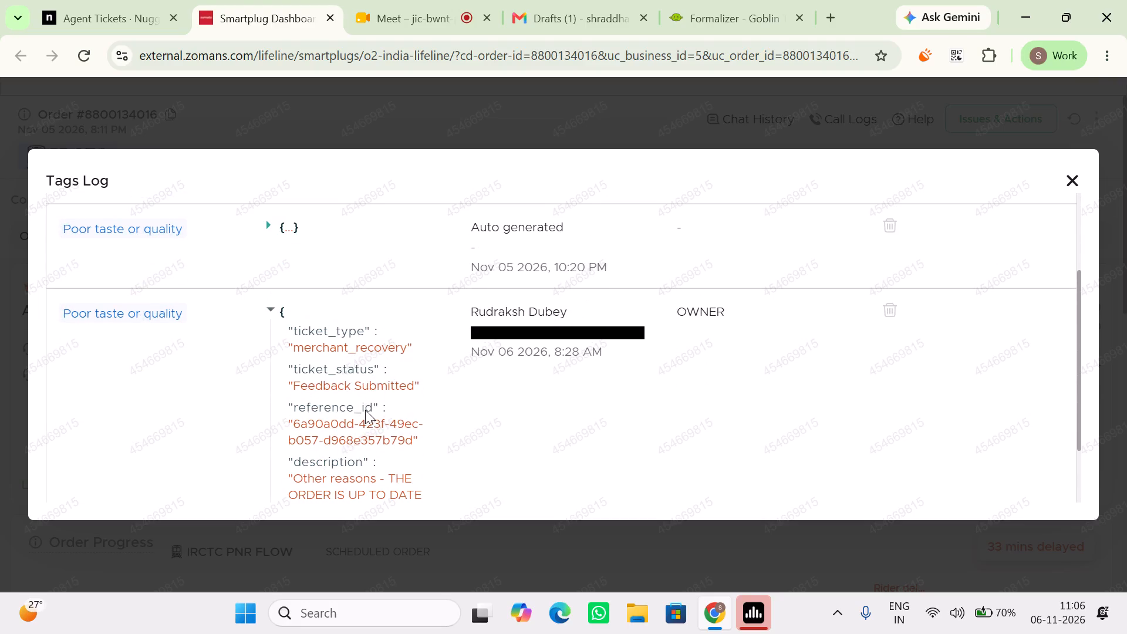
Copy the ticket_status line from the owner's tag entry in the log.
triple_click(313, 383)
left_click(313, 383)
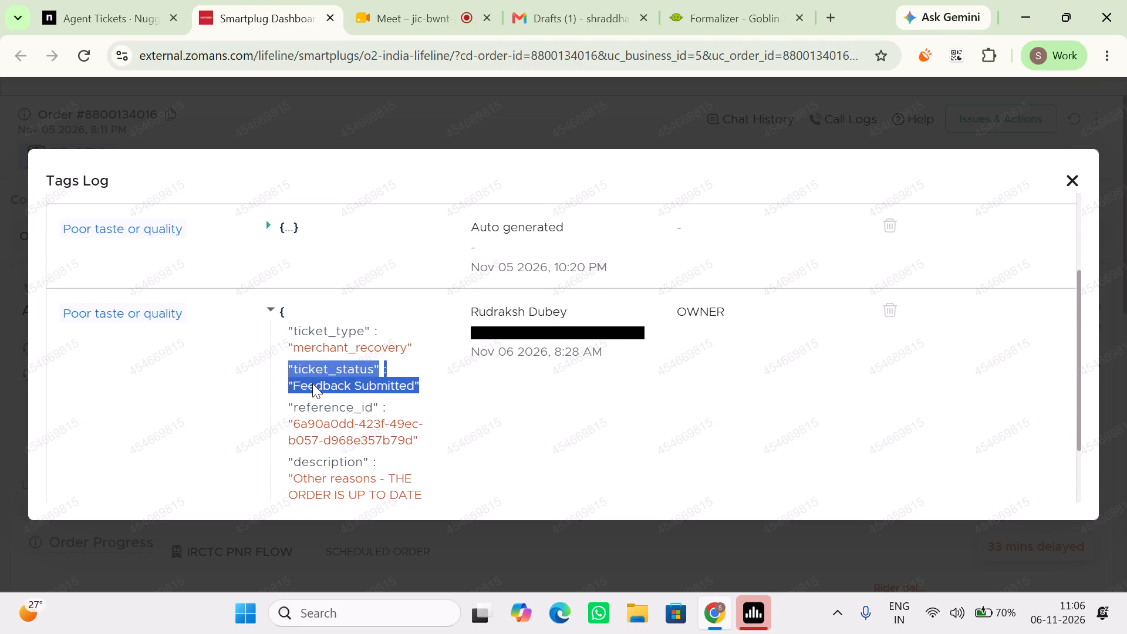
left_click(275, 392)
left_click_drag(289, 390, 424, 384)
right_click(424, 383)
left_click(379, 375)
left_click_drag(284, 386, 329, 394)
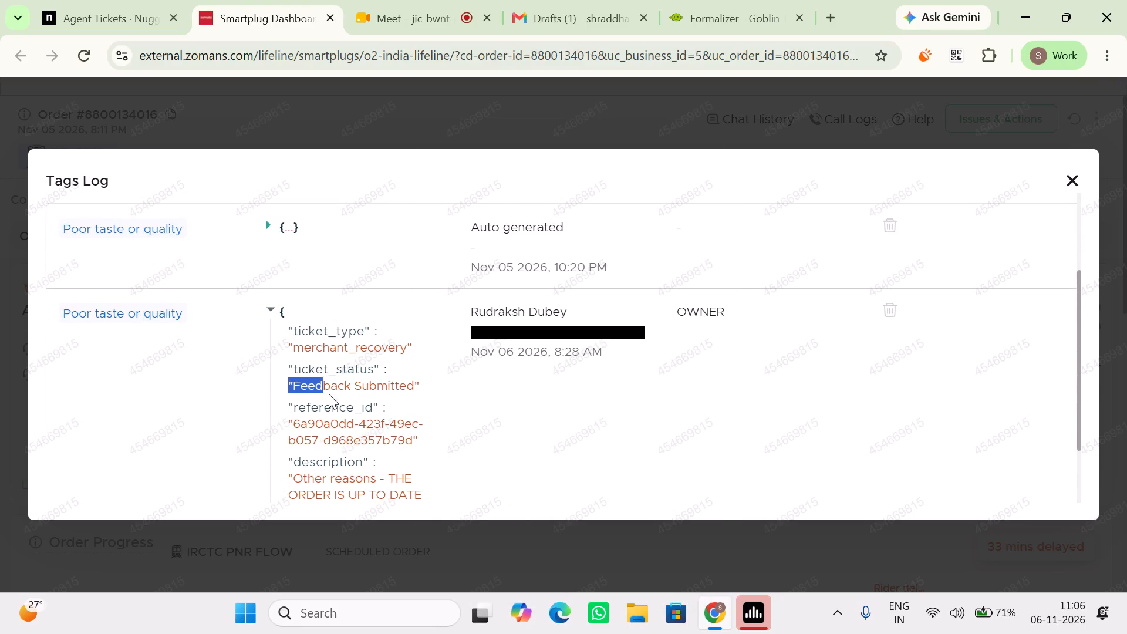
left_click_drag(329, 394, 407, 390)
left_click(407, 390)
double_click(407, 390)
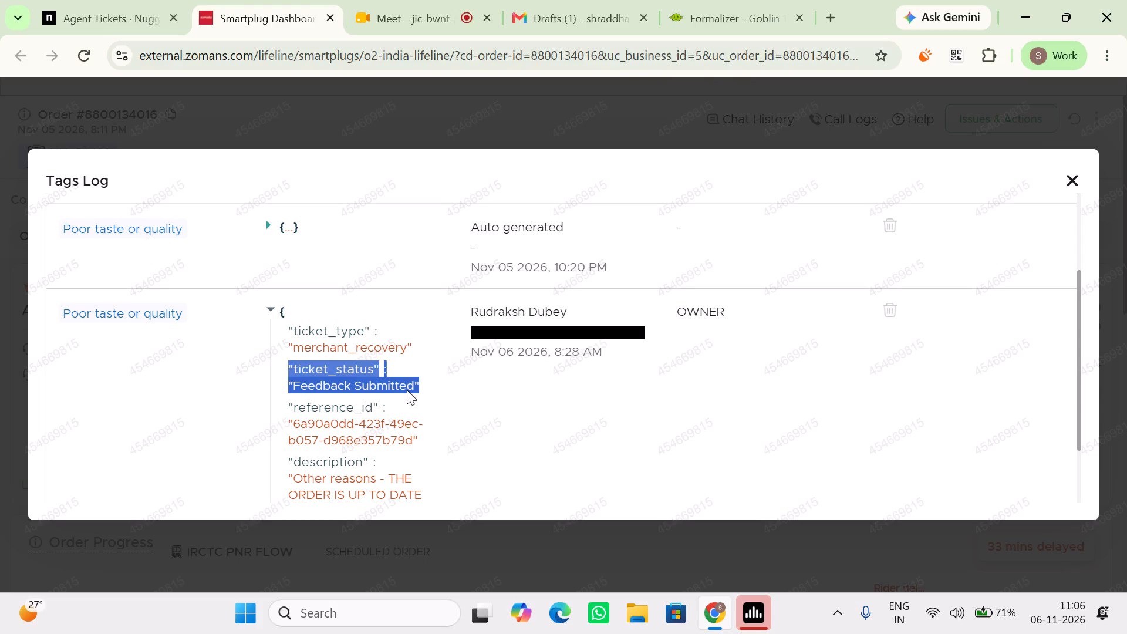
right_click(399, 379)
left_click(512, 174)
Paste the copied status as the ticket's merchant denial reason and trim off the ticket_status label, leaving Feedback Submitted.
left_click(143, 0)
right_click(941, 395)
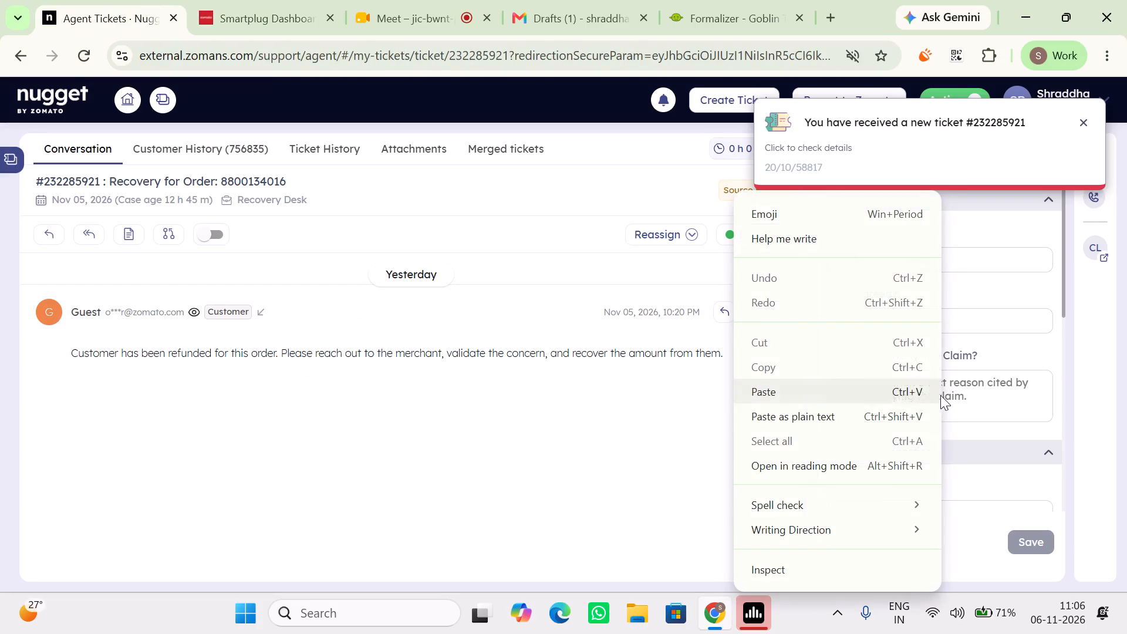
left_click(741, 387)
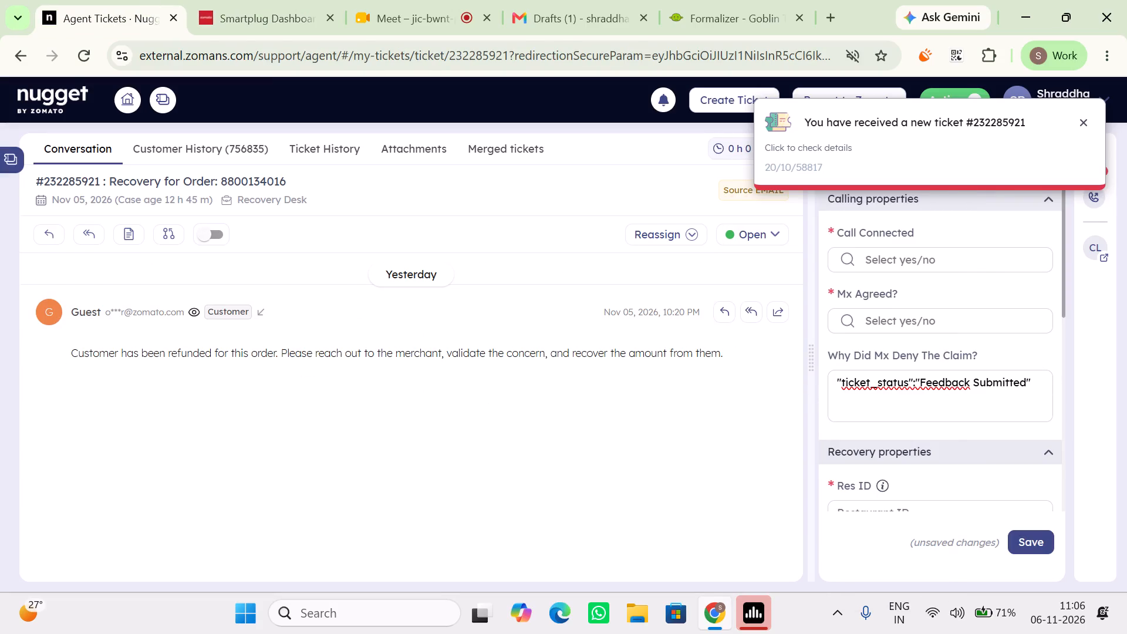
left_click_drag(922, 380, 832, 372)
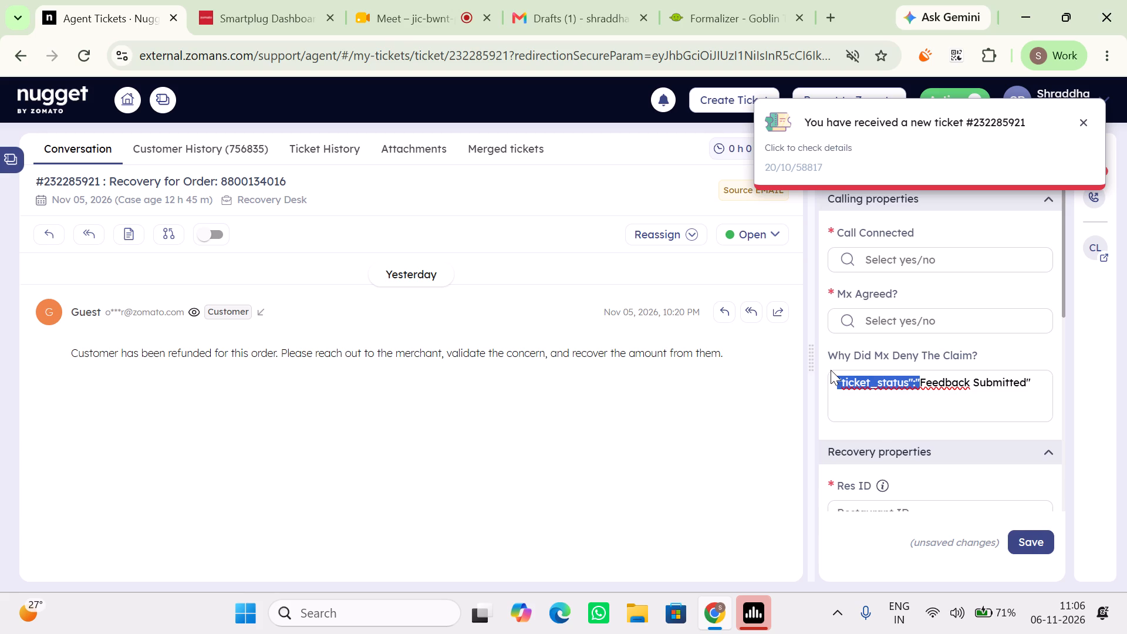
key("BackSpace")
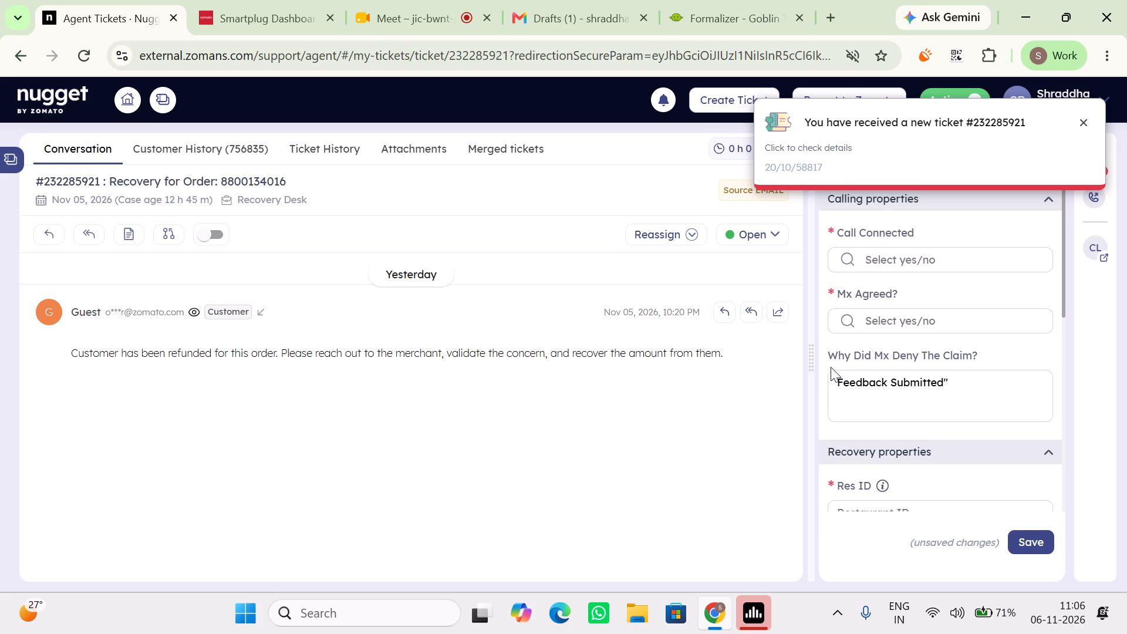
Set both Call Connected and Mx Agreed to No in the ticket's calling properties.
left_click(926, 254)
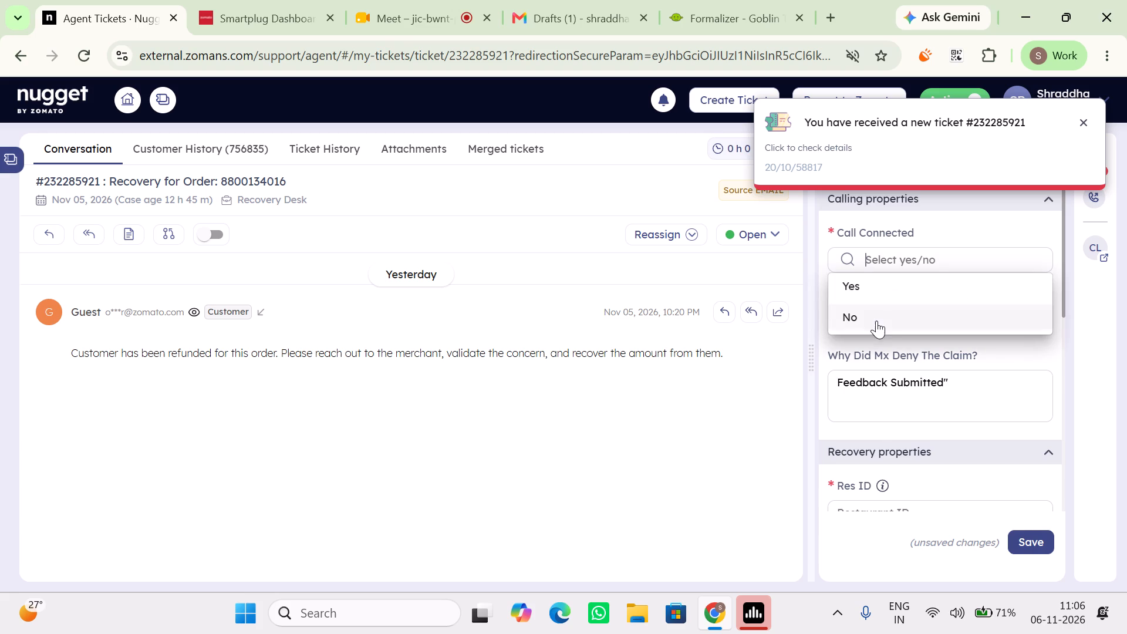
left_click(876, 321)
left_click(903, 324)
left_click(890, 371)
Close the order's tag log and copy the merchant ID of Kishore Restaurant.
scroll(882, 424, "down", 2)
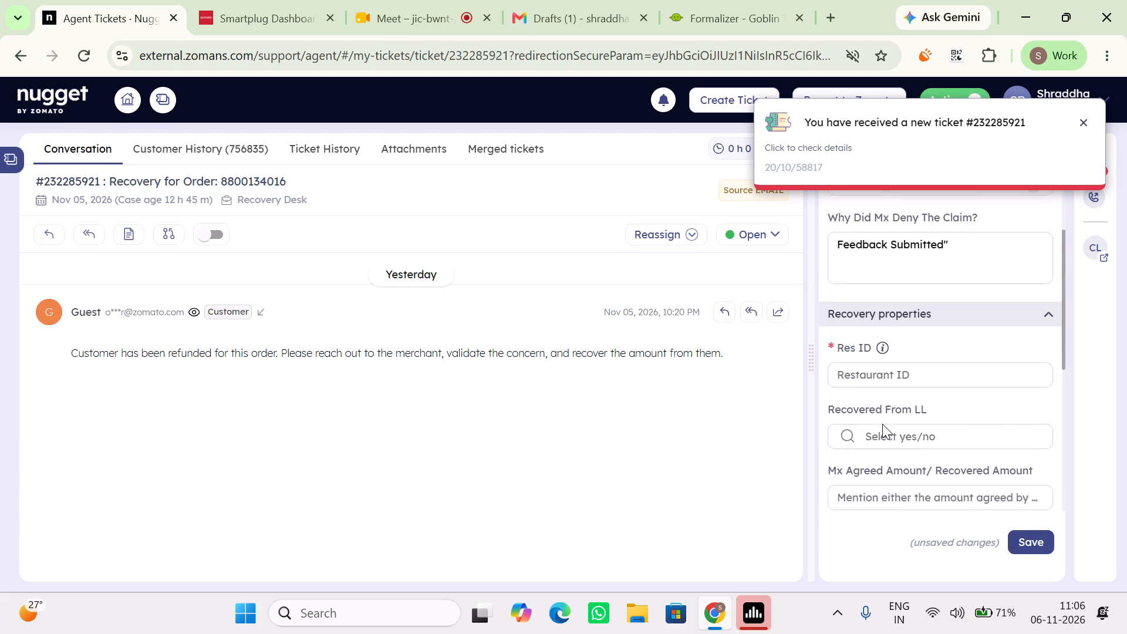
left_click(239, 0)
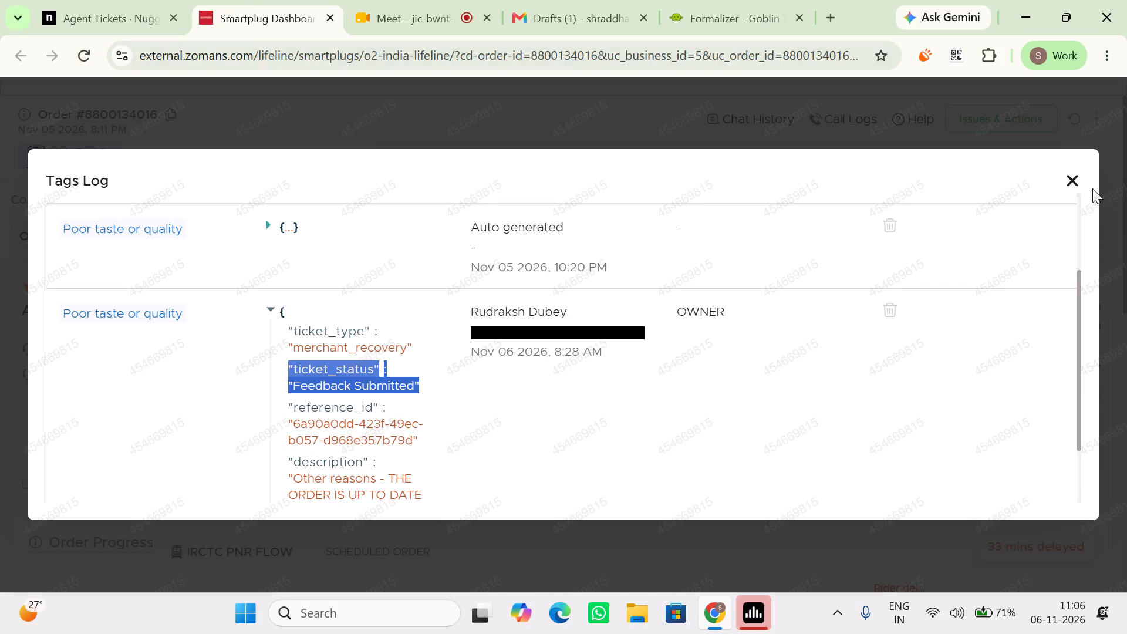
left_click(1084, 181)
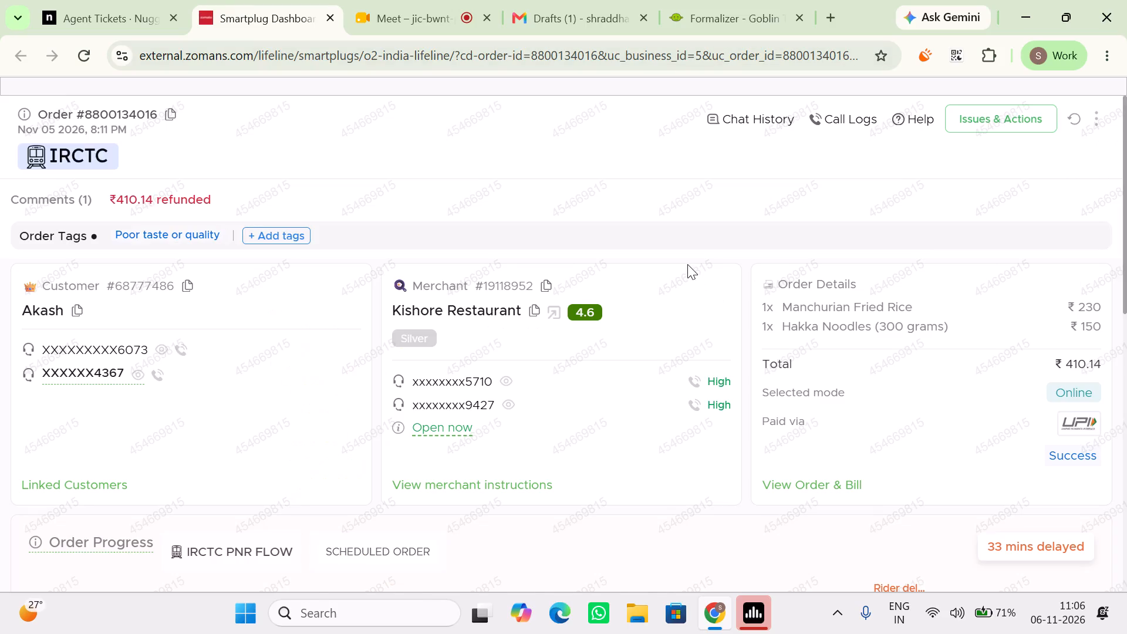
scroll(555, 633, "down", 1)
scroll(555, 633, "up", 1)
scroll(555, 633, "down", 1)
left_click(548, 276)
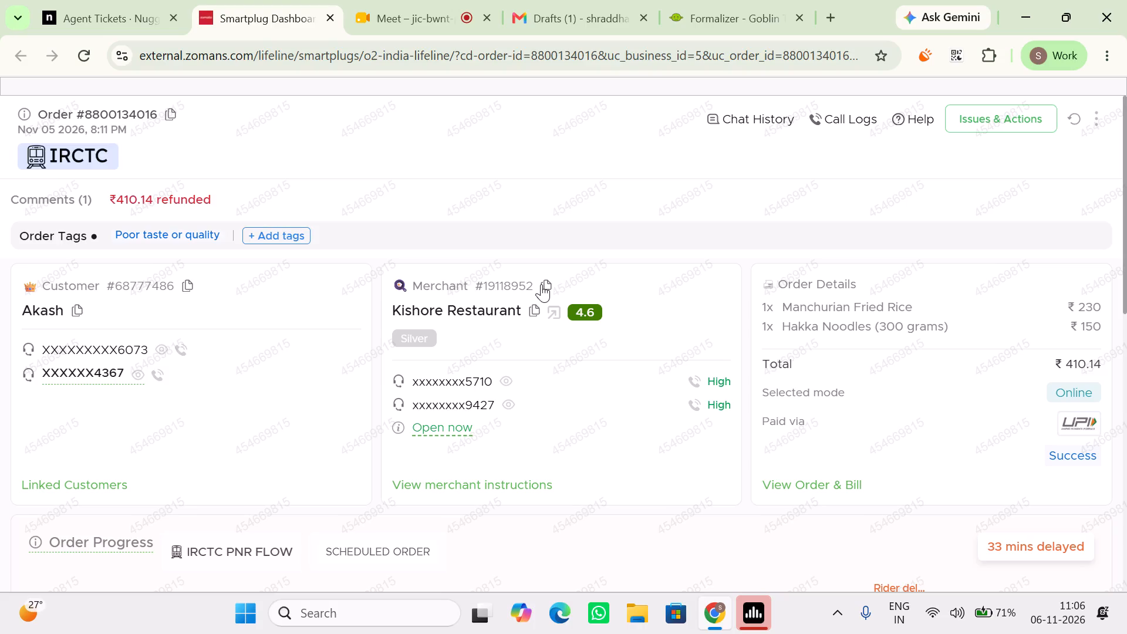
left_click(541, 284)
Re-examine the owner's feedback description in the order's Poor taste or quality tag log, and close the log.
left_click(138, 234)
scroll(340, 353, "down", 2)
scroll(340, 353, "up", 1)
scroll(340, 353, "down", 1)
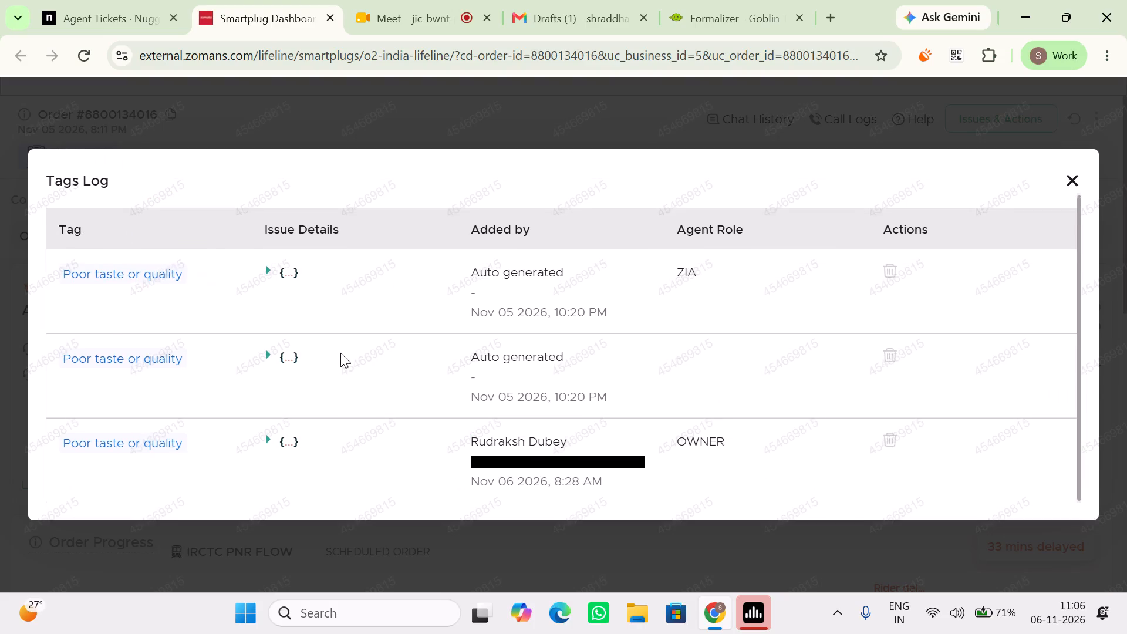
left_click(285, 454)
left_click(288, 443)
scroll(294, 405, "up", 1)
scroll(298, 406, "down", 2)
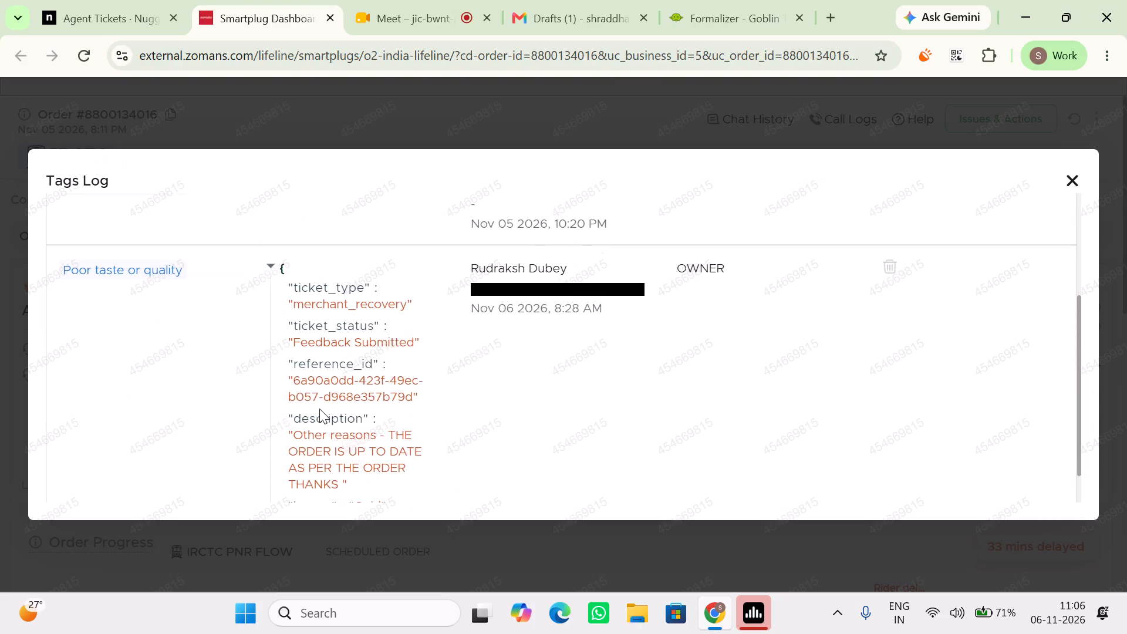
scroll(319, 409, "up", 2)
scroll(521, 330, "down", 1)
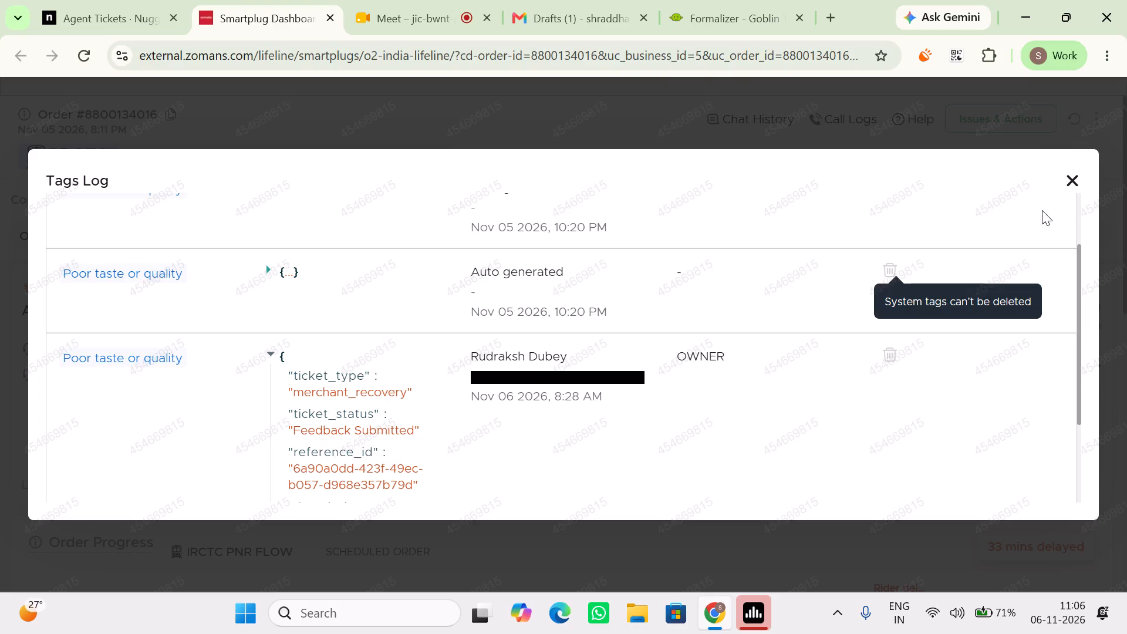
left_click(1080, 181)
left_click(138, 0)
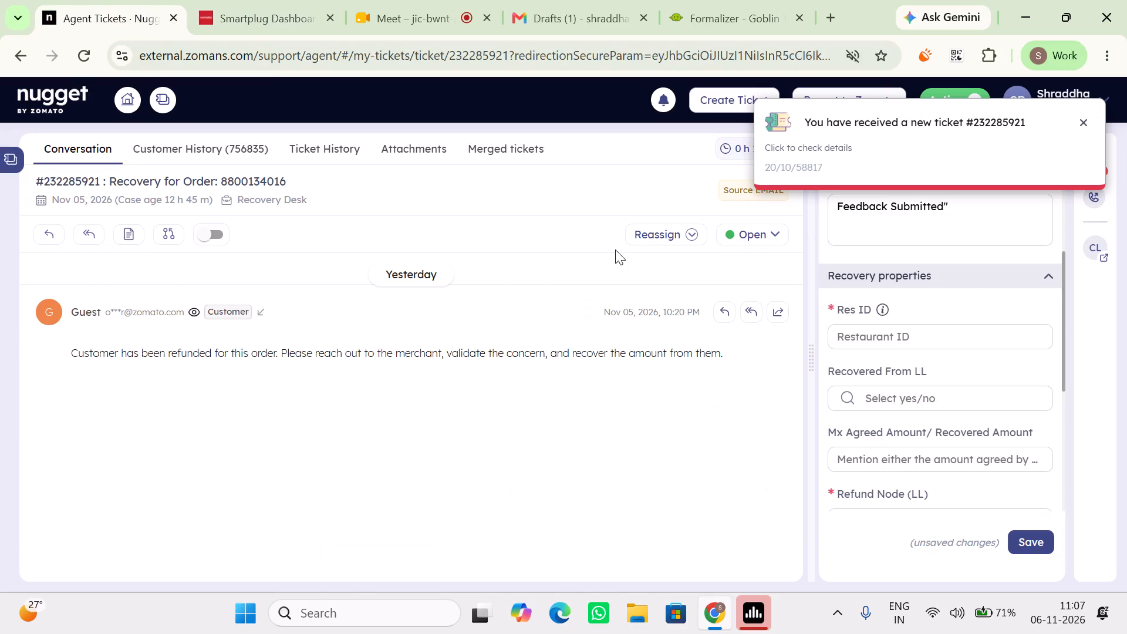
left_click(868, 326)
key("ctrl+v")
left_click(873, 403)
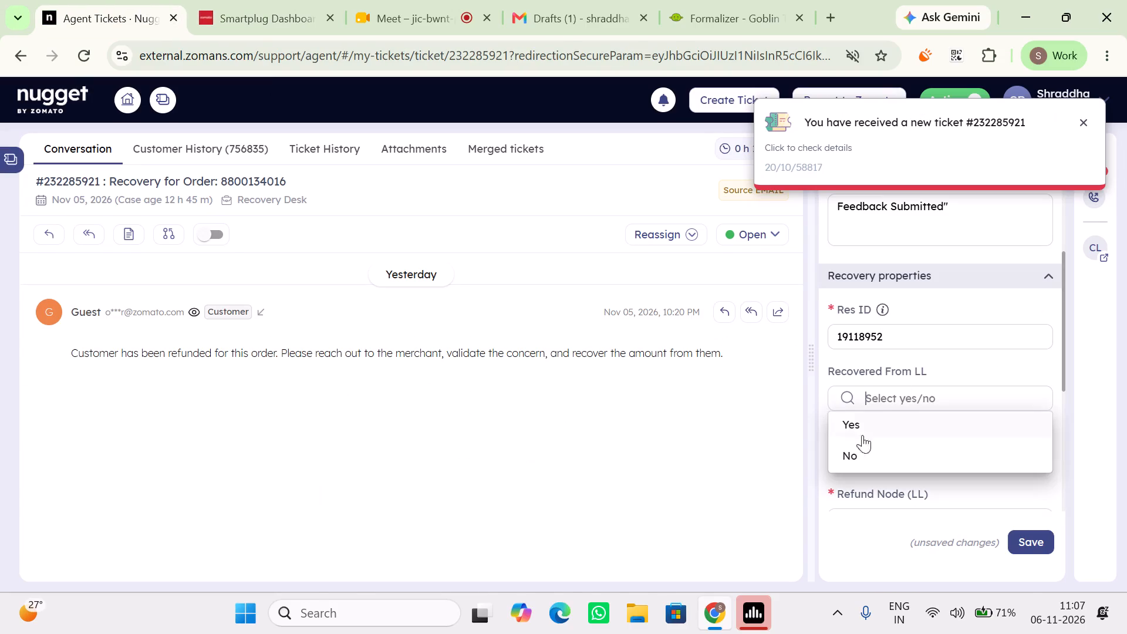
left_click(851, 455)
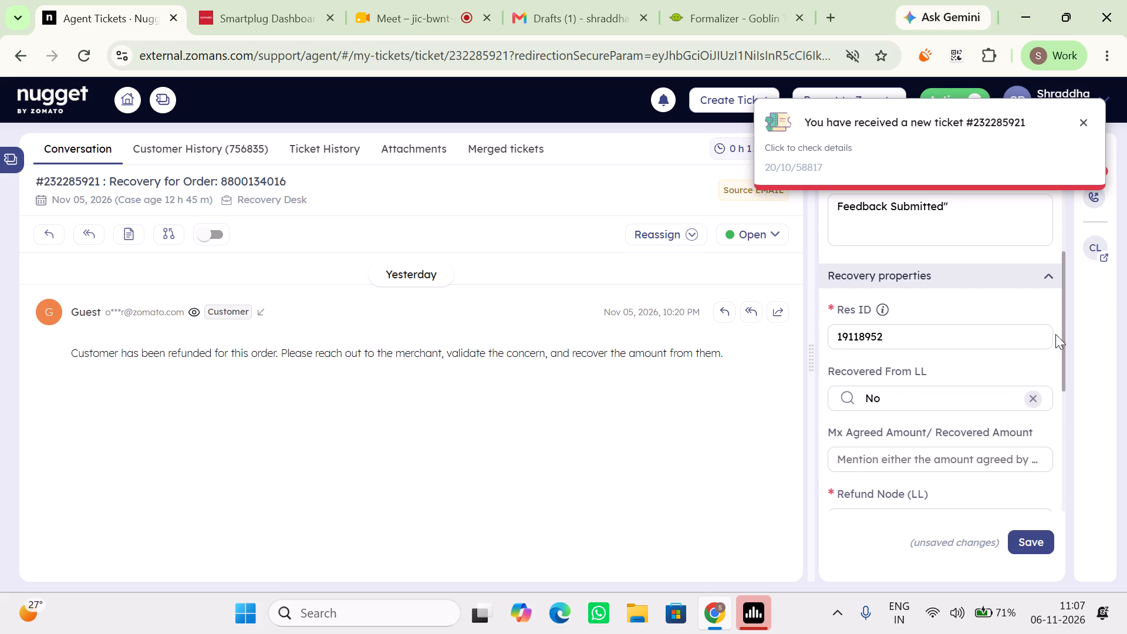
Check the order's tag and set the ticket's Refund Node (LL) to Poor quality.
left_click_drag(1062, 326, 1076, 263)
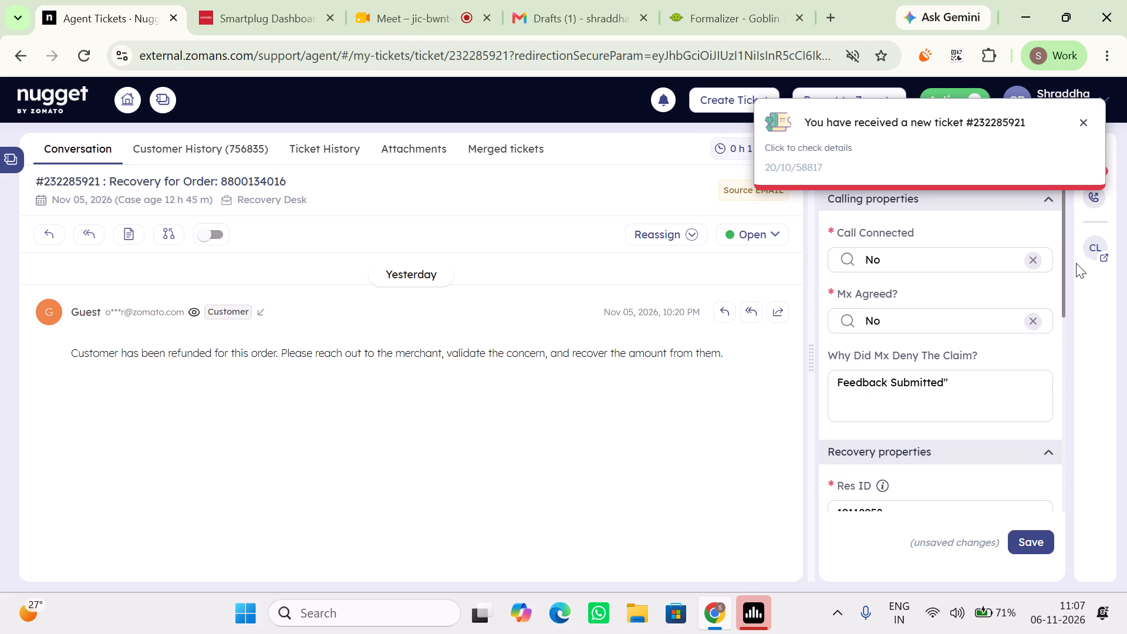
left_click_drag(1076, 263, 1068, 379)
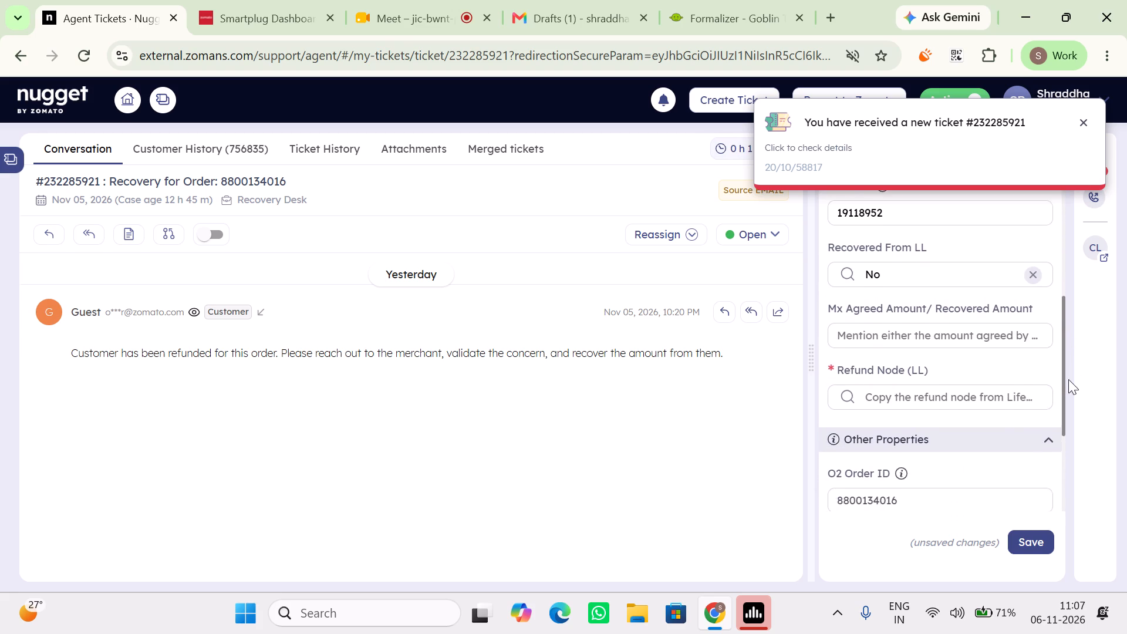
left_click_drag(1068, 379, 1075, 392)
left_click(916, 356)
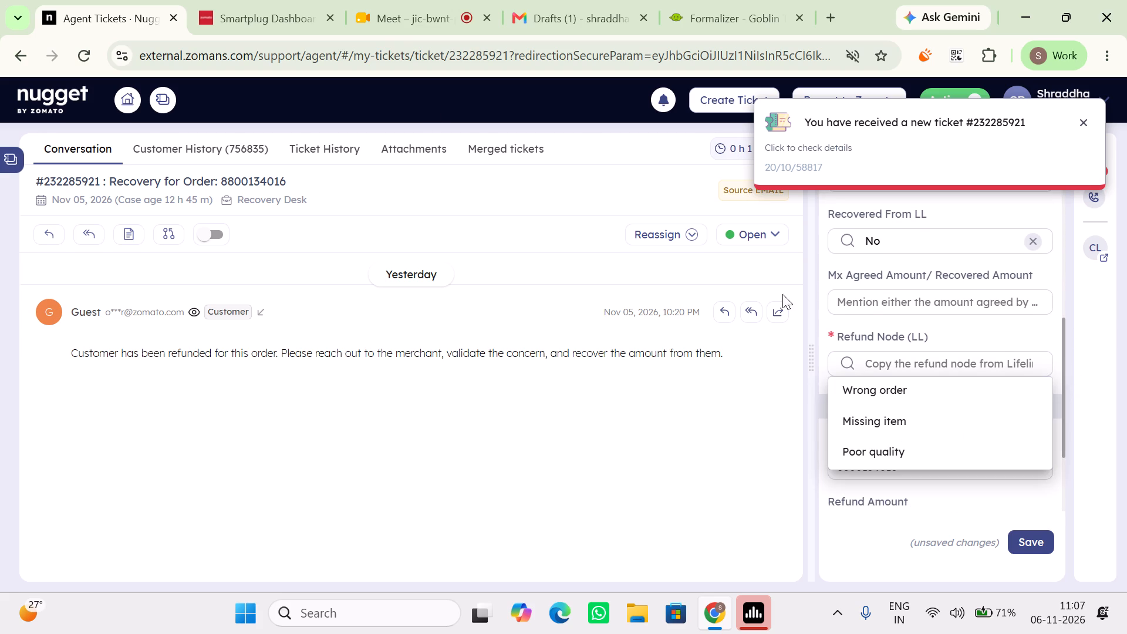
left_click(245, 33)
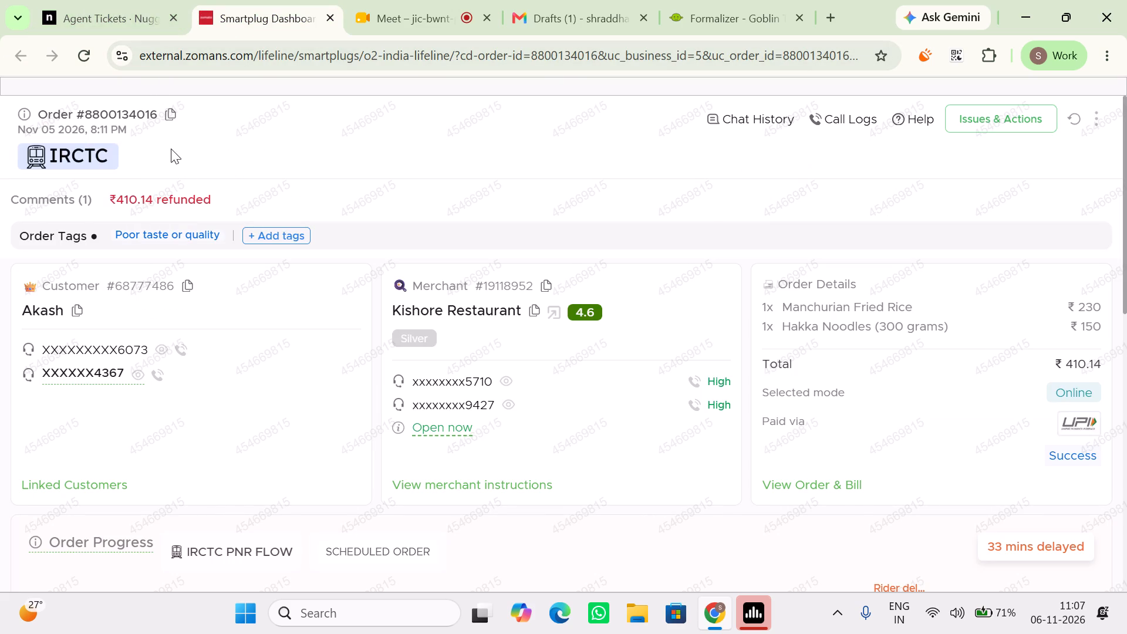
left_click(99, 0)
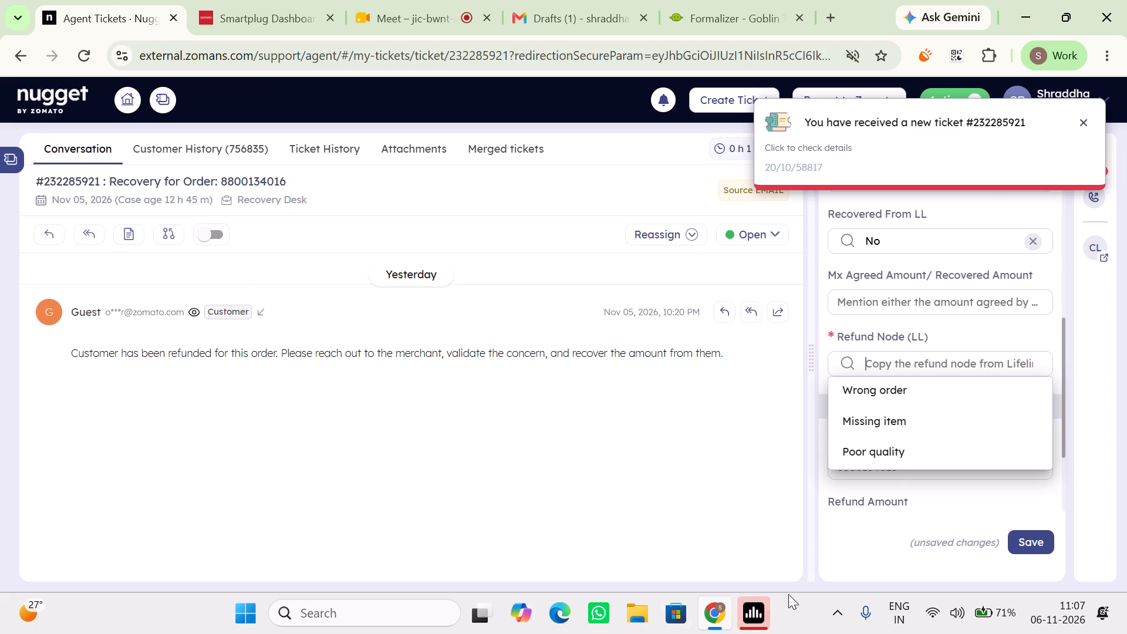
left_click(894, 453)
Review the ticket's Other Properties, including the order ID, refund amount and user ID.
scroll(895, 451, "down", 2)
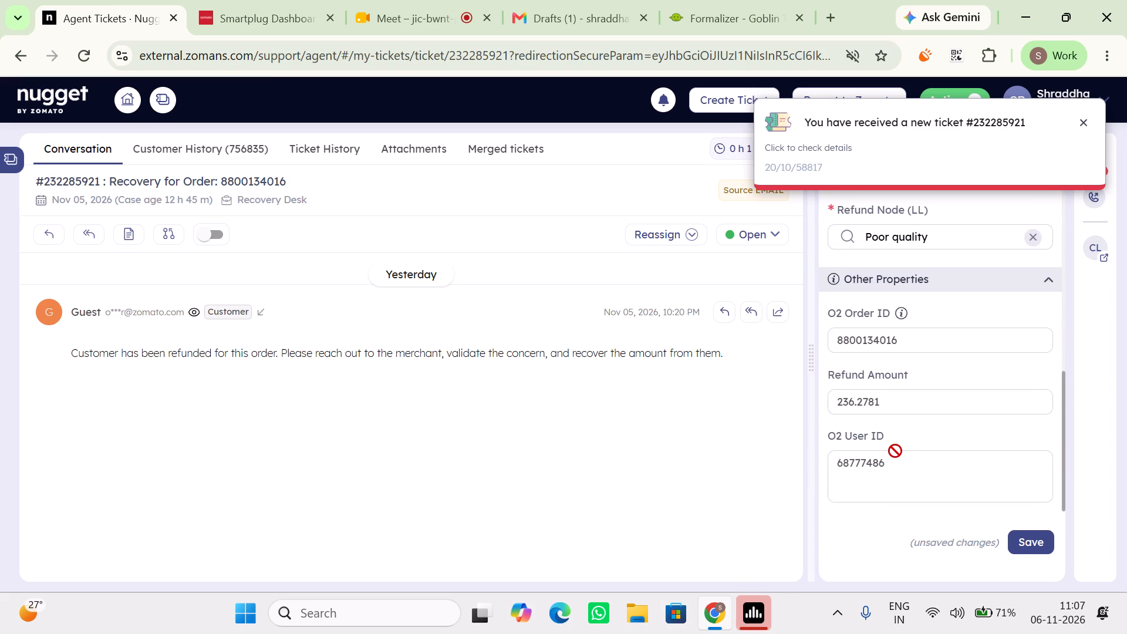
scroll(895, 451, "up", 1)
scroll(895, 451, "down", 3)
scroll(895, 451, "up", 1)
scroll(895, 451, "down", 1)
scroll(895, 451, "up", 1)
scroll(895, 451, "down", 3)
scroll(895, 451, "up", 2)
scroll(895, 451, "down", 4)
left_click_drag(1065, 427, 1061, 415)
left_click_drag(1062, 418, 1054, 393)
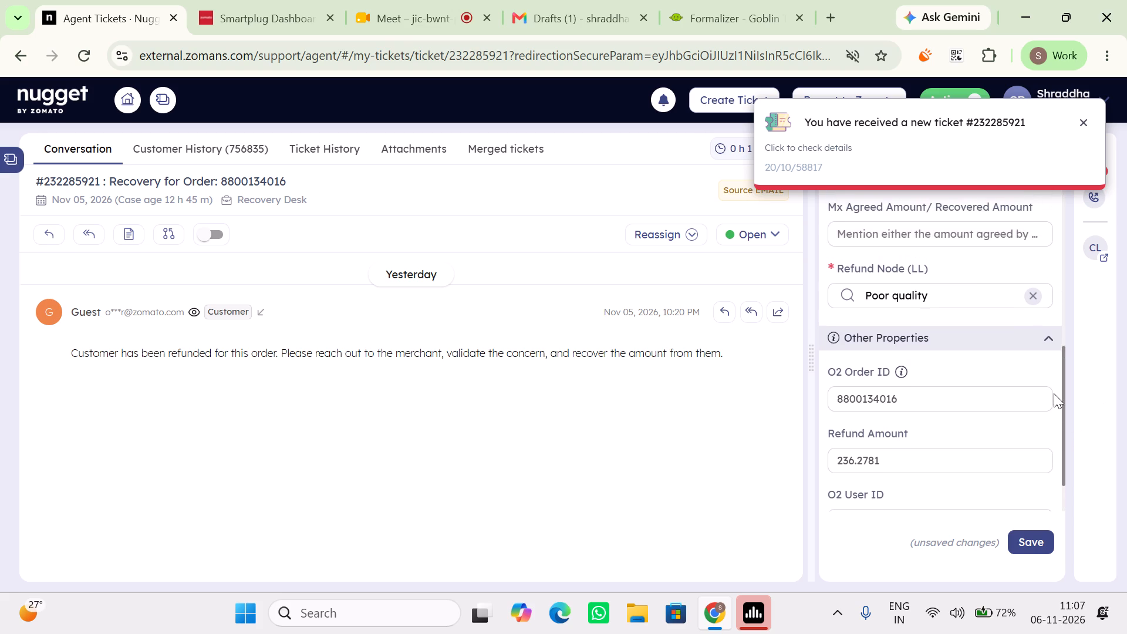
left_click_drag(1054, 393, 1105, 122)
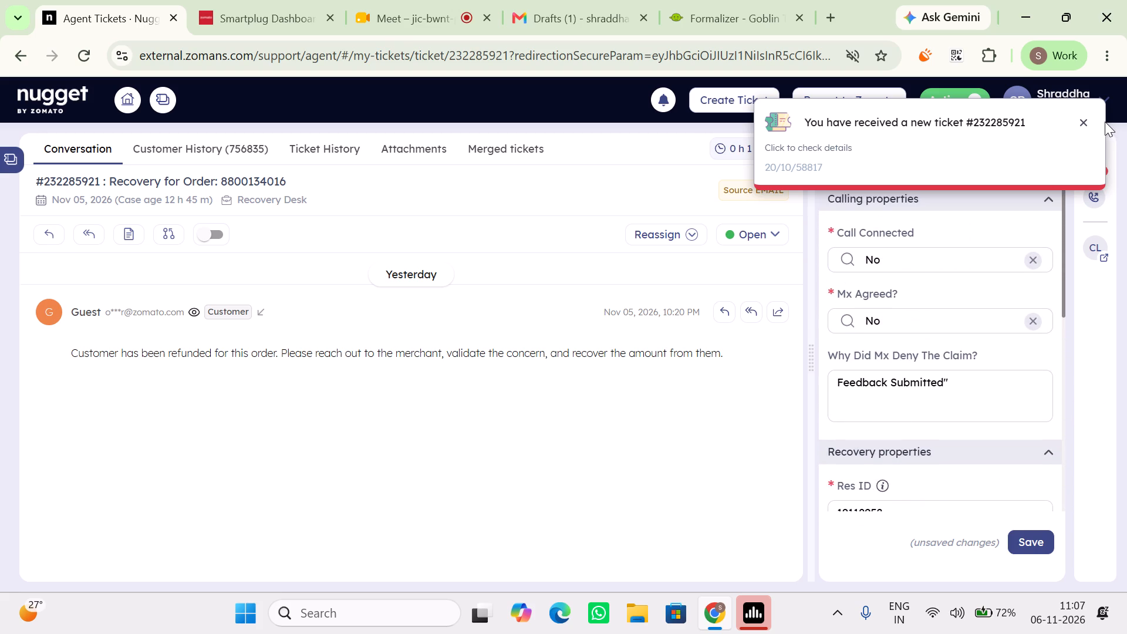
left_click_drag(1105, 122, 1118, 444)
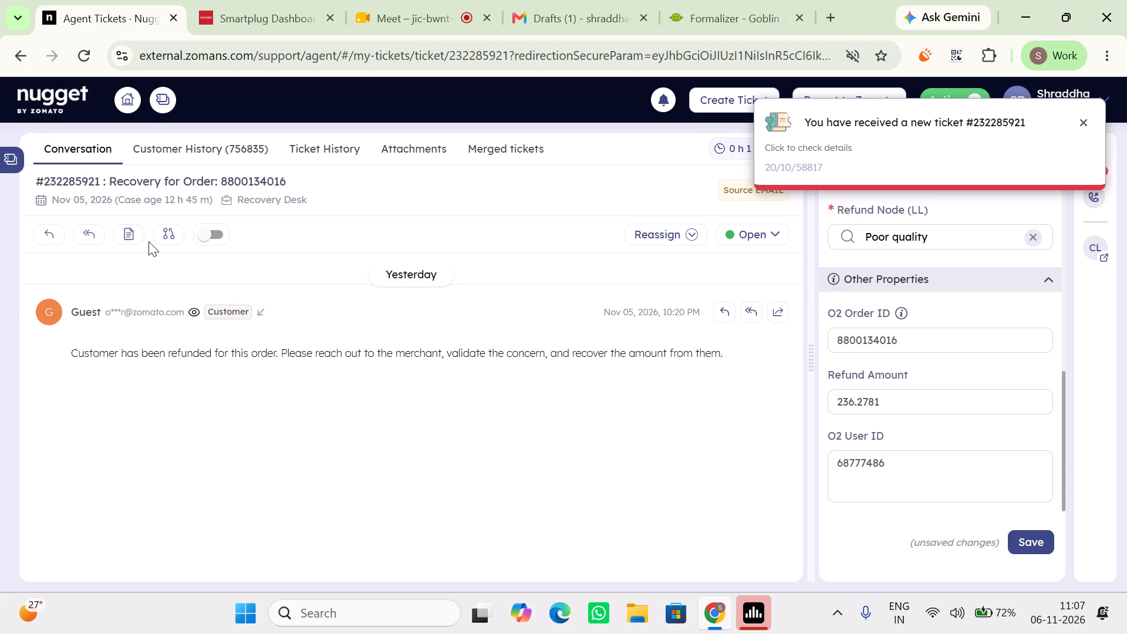
left_click(129, 229)
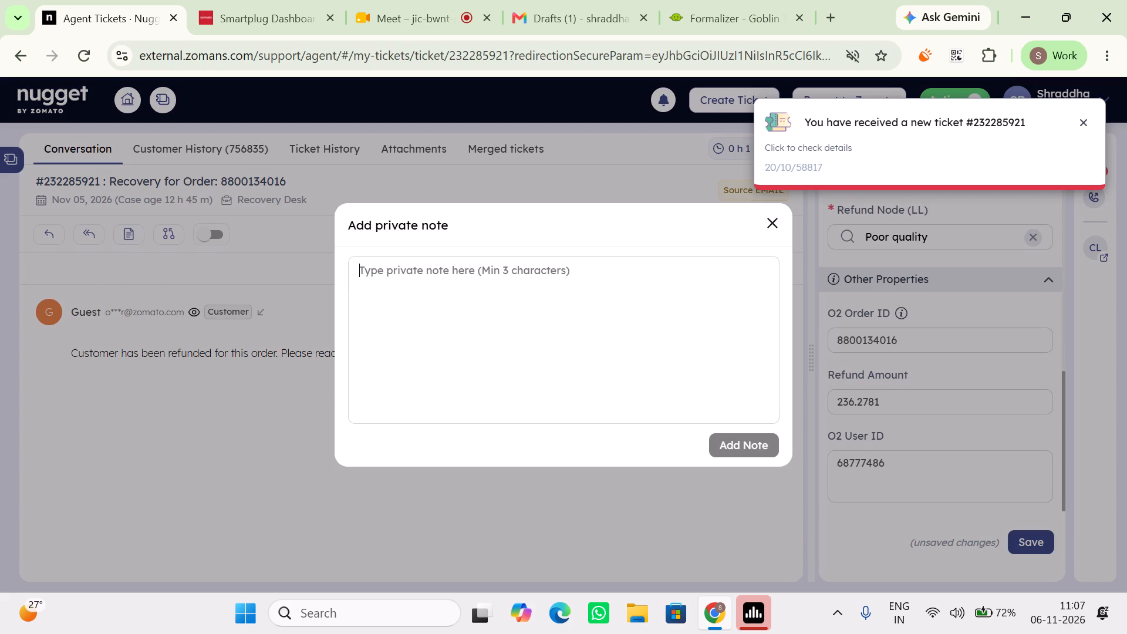
key("ctrl+v")
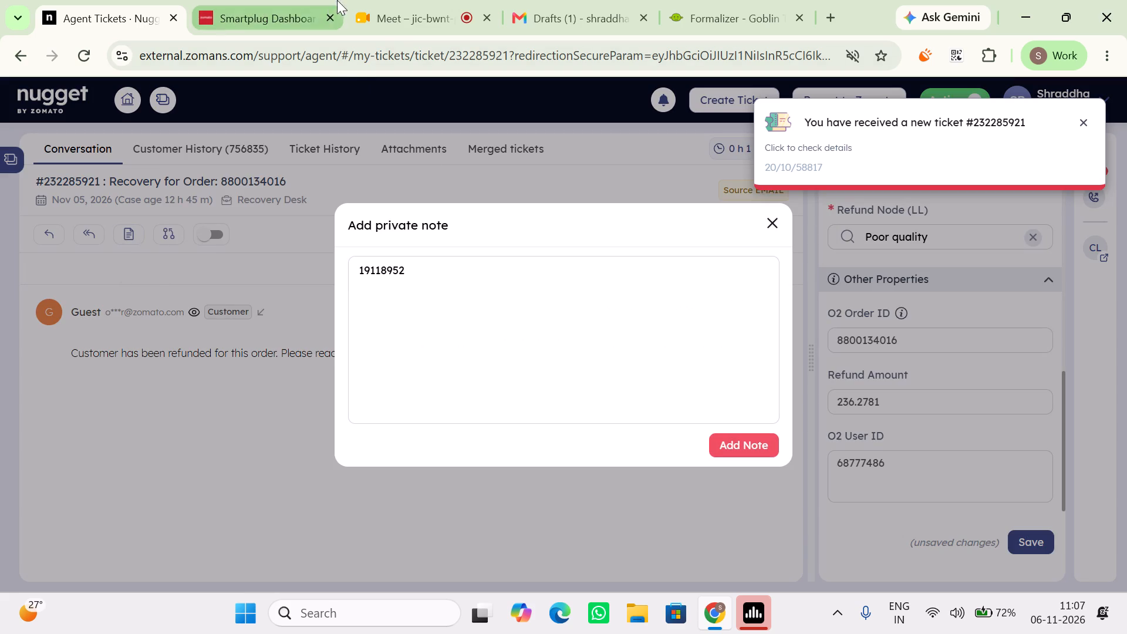
left_click(562, 0)
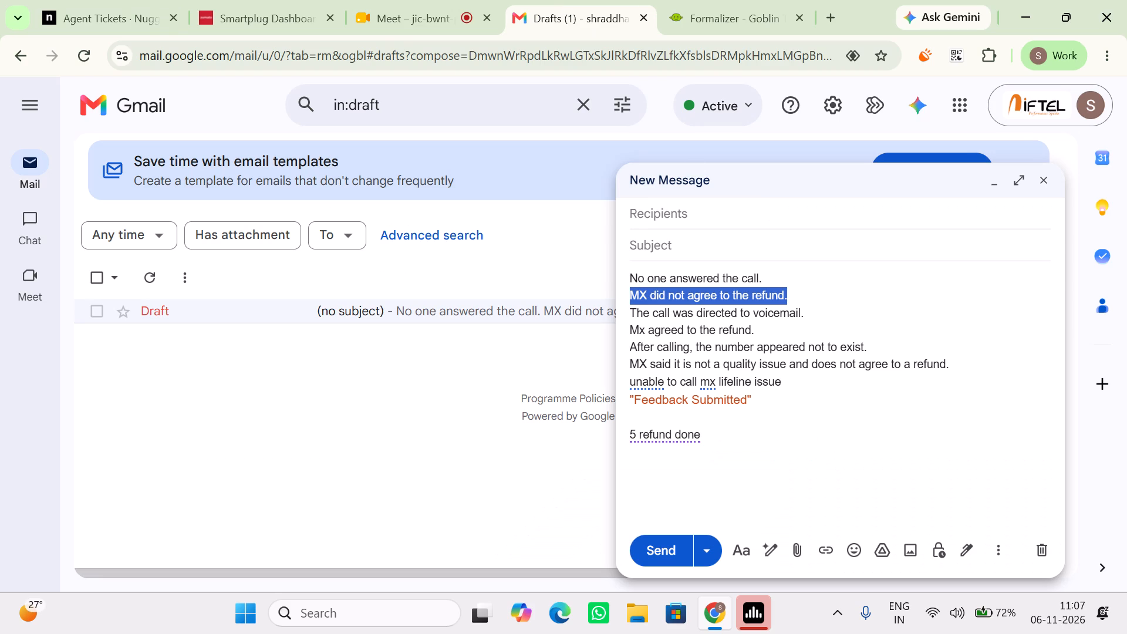
triple_click(679, 406)
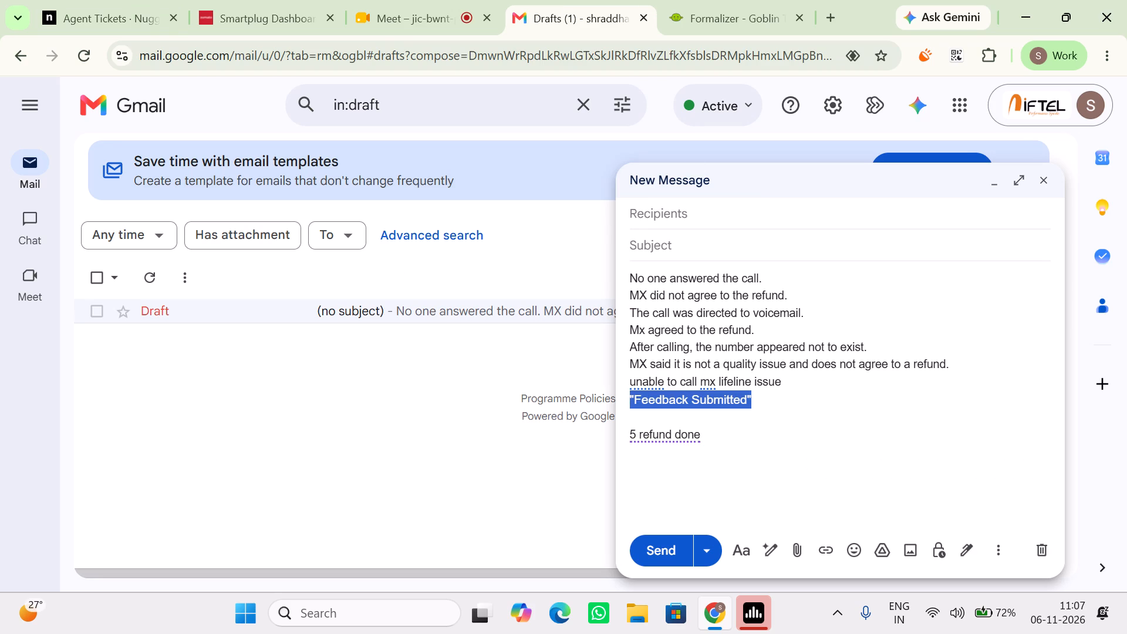
key("ctrl+c")
left_click(85, 0)
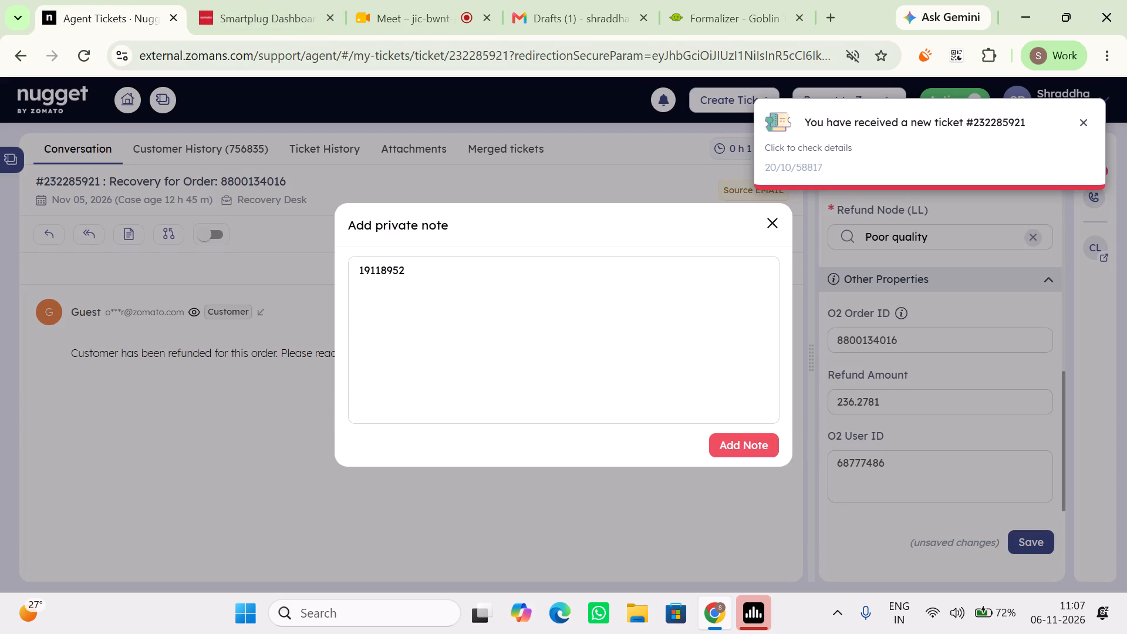
triple_click(458, 265)
key("ctrl+v")
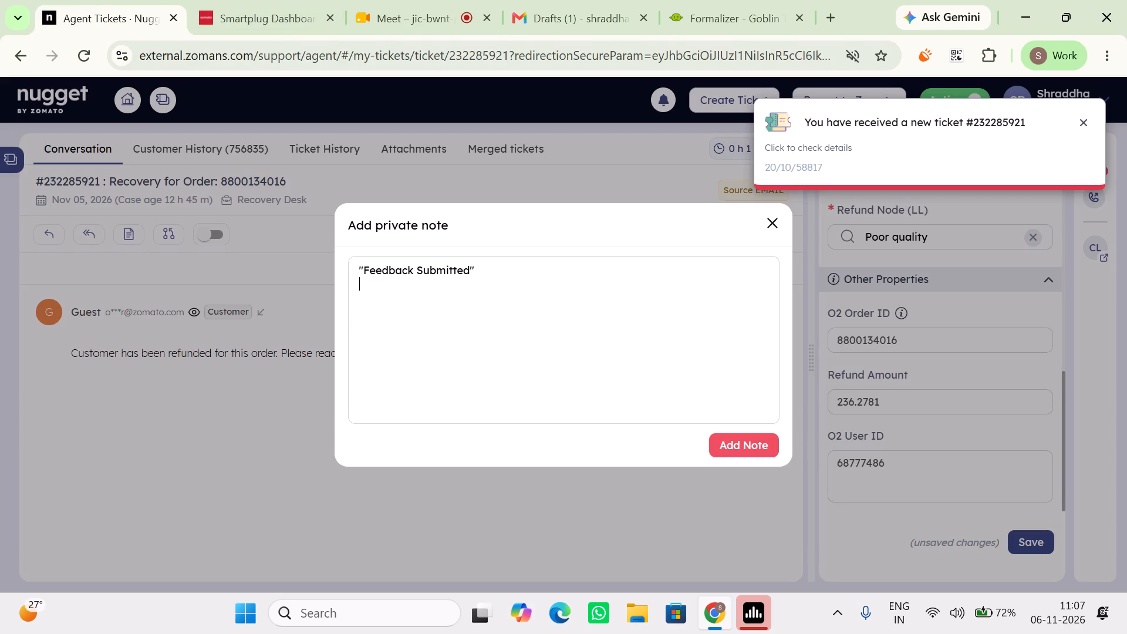
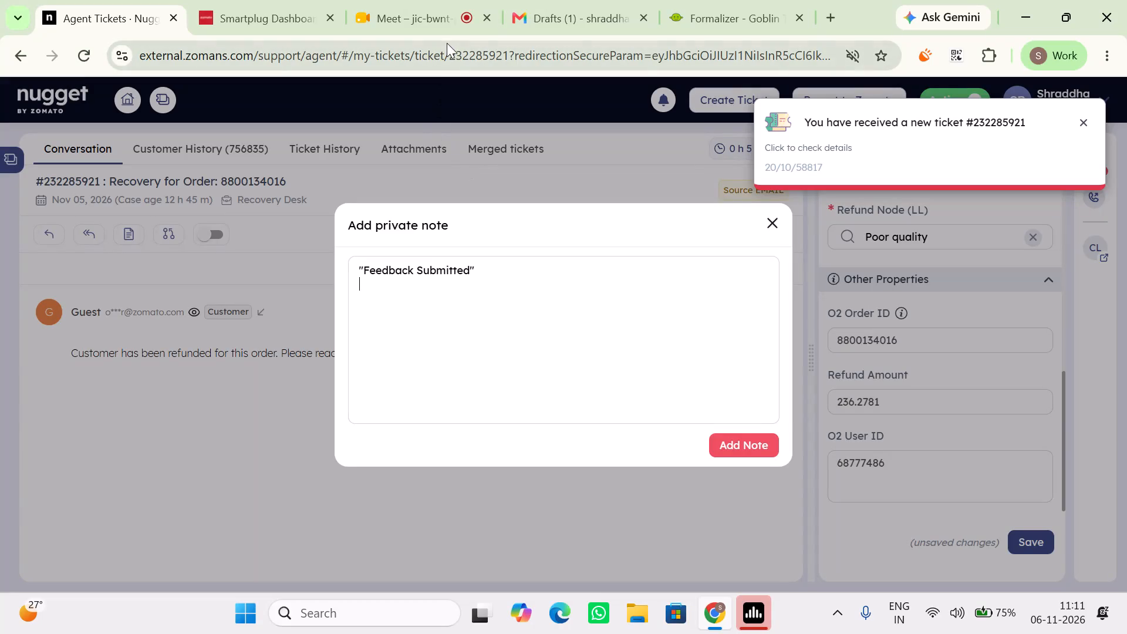
Mute the site of the Meet call's browser tab.
right_click(400, 0)
left_click(443, 207)
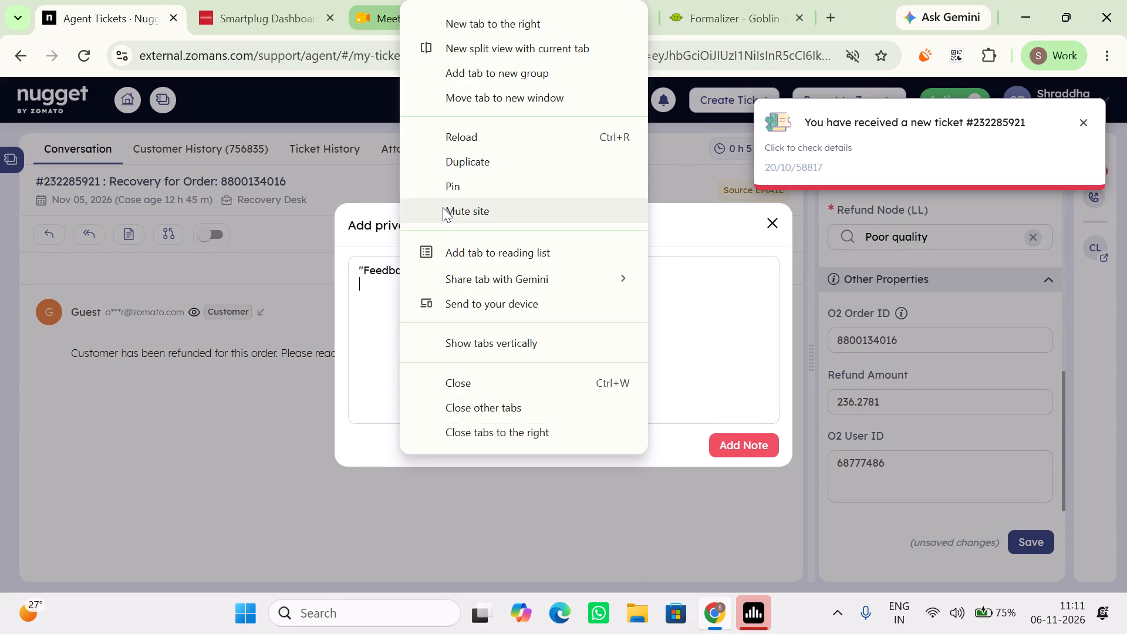
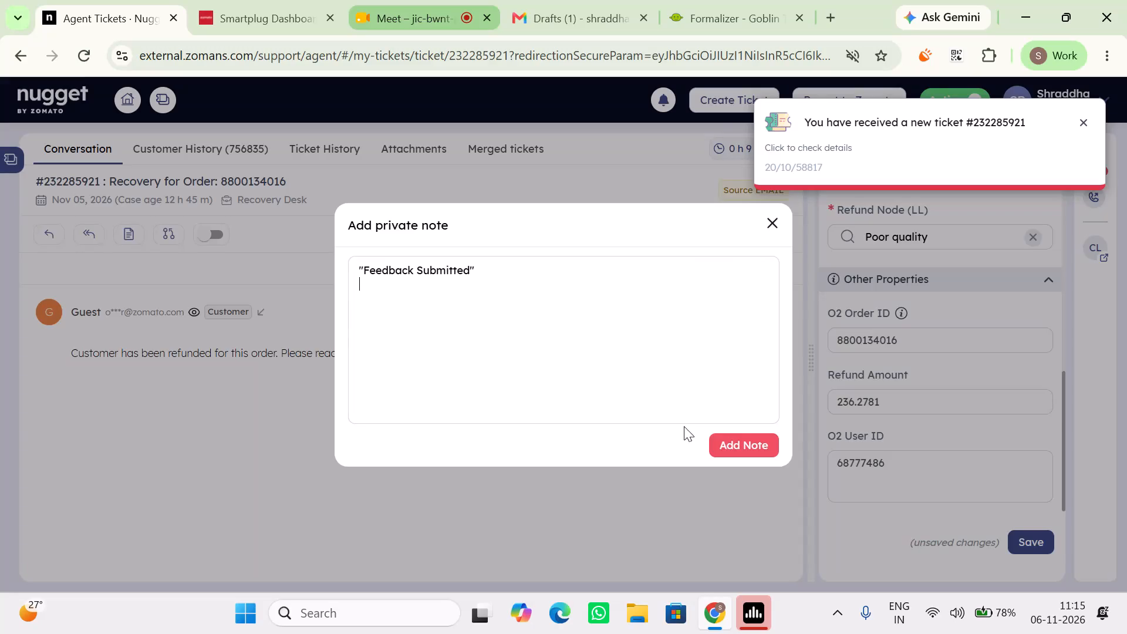
left_click(728, 433)
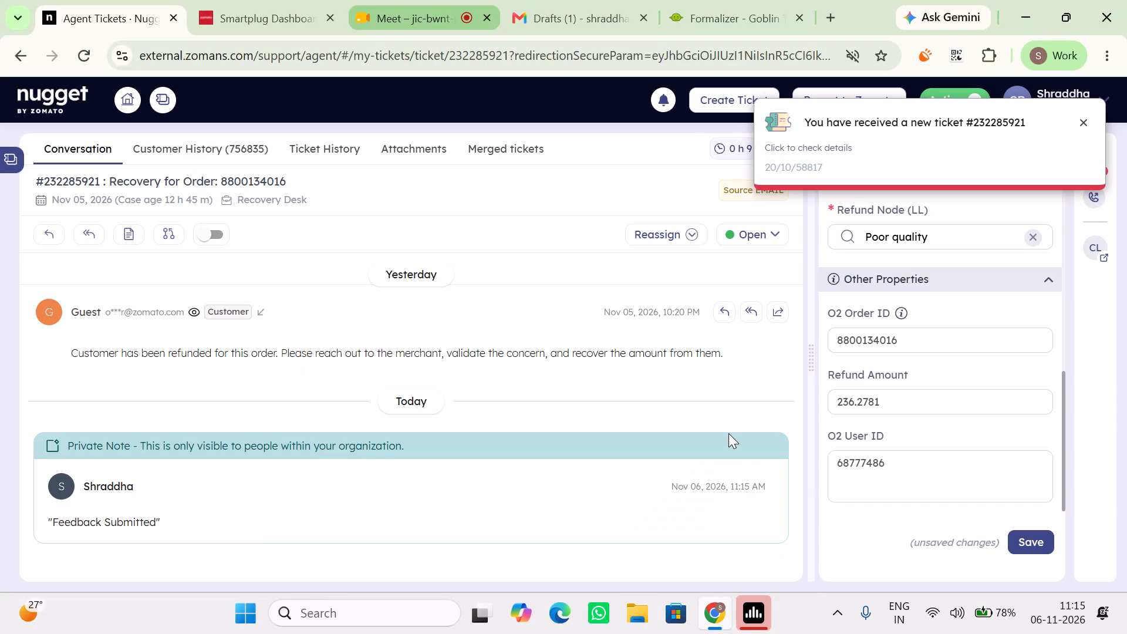
Bring up the options for the Meet call's browser tab.
right_click(405, 0)
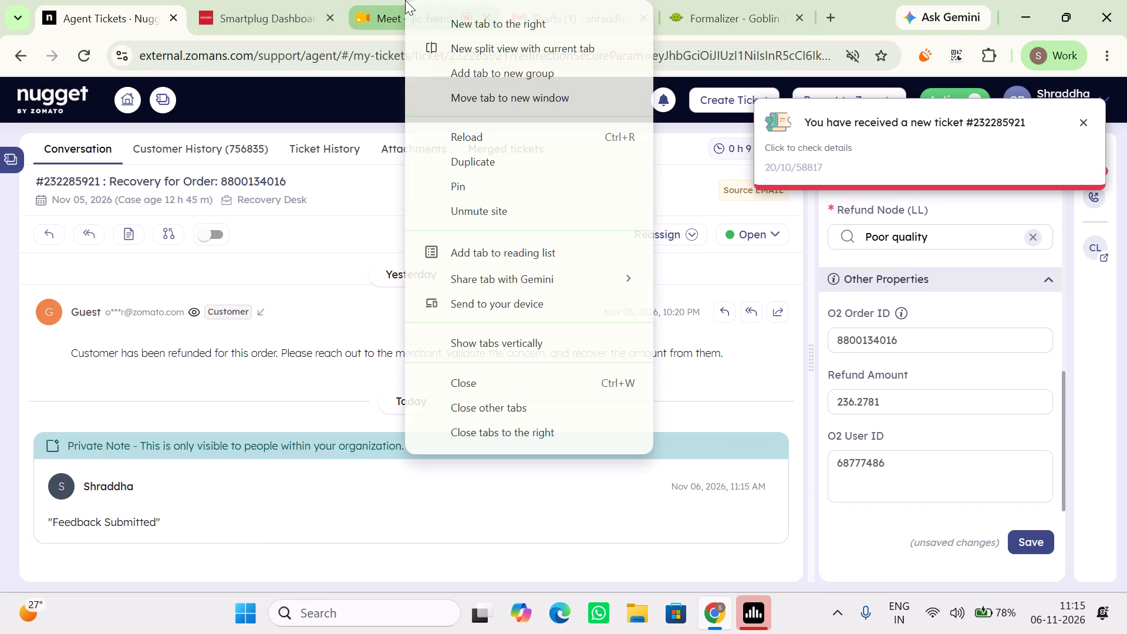
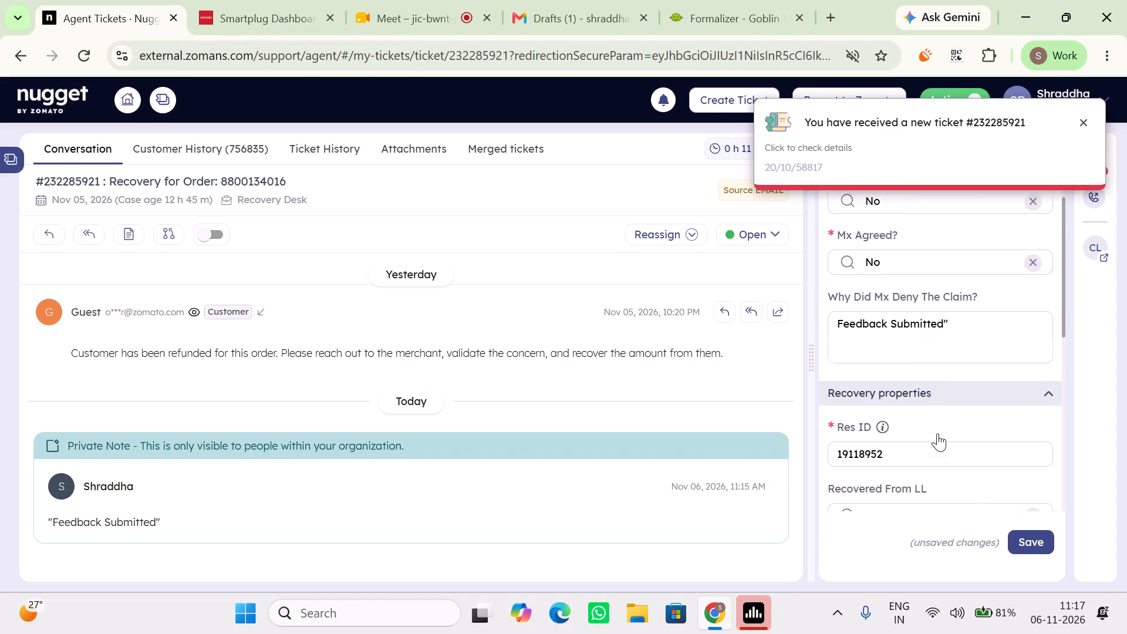
scroll(937, 433, "down", 4)
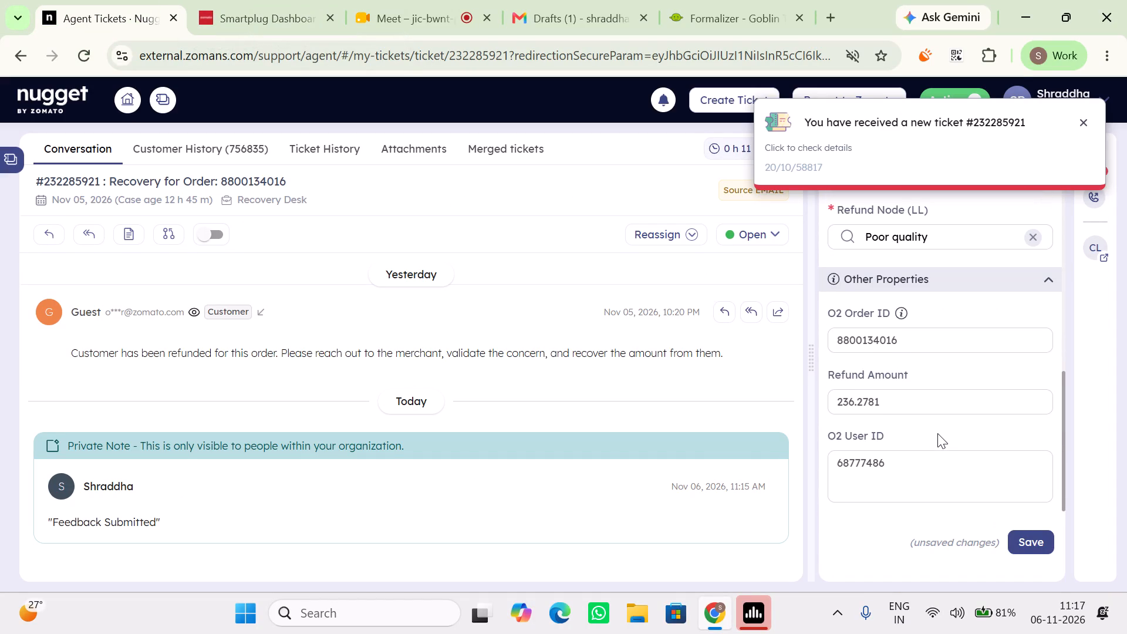
scroll(937, 433, "down", 1)
left_click(1041, 537)
scroll(924, 356, "up", 4)
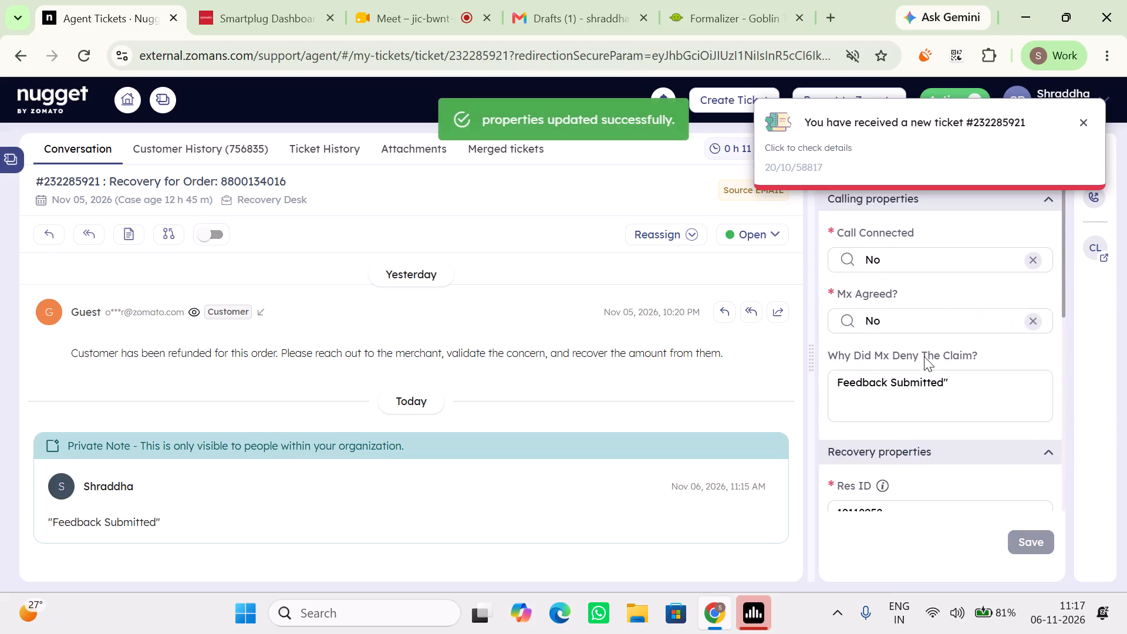
left_click(737, 220)
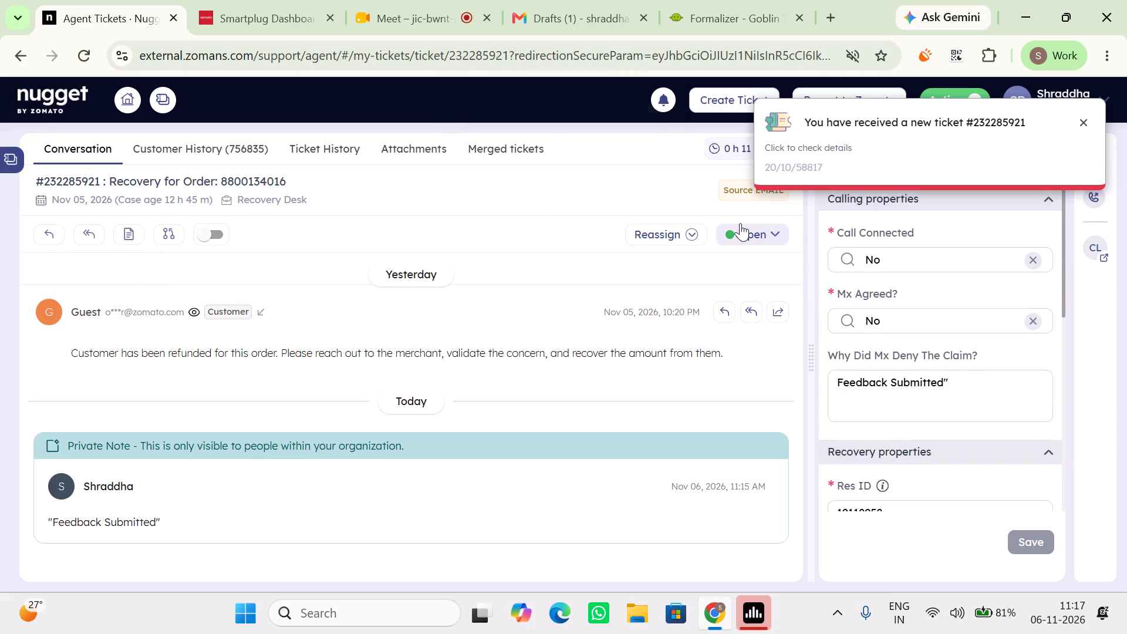
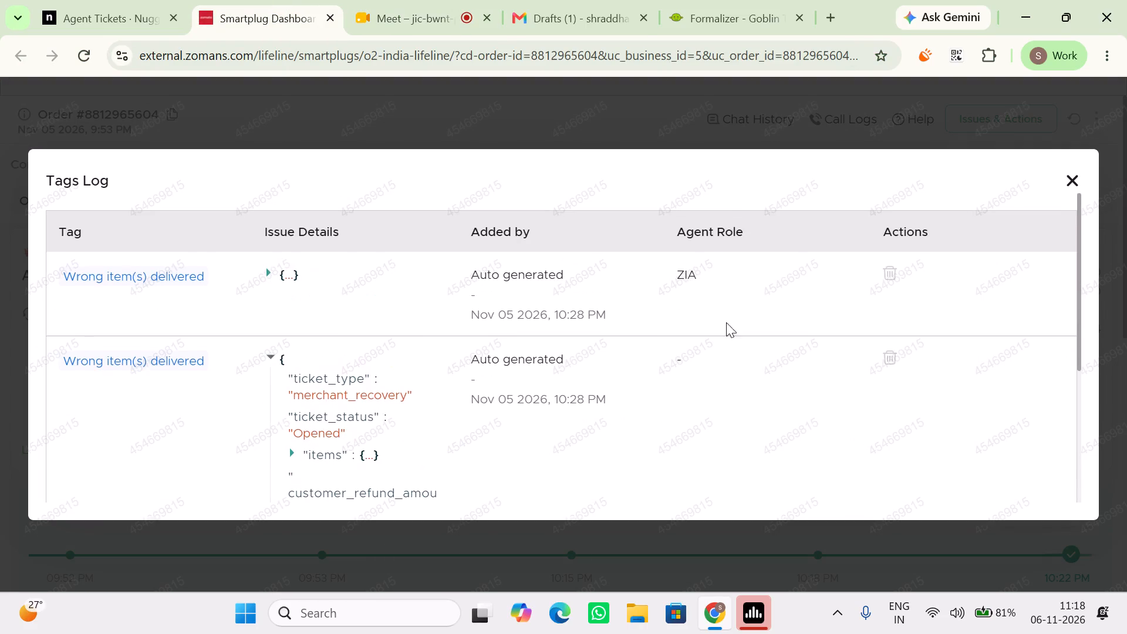
left_click(1067, 184)
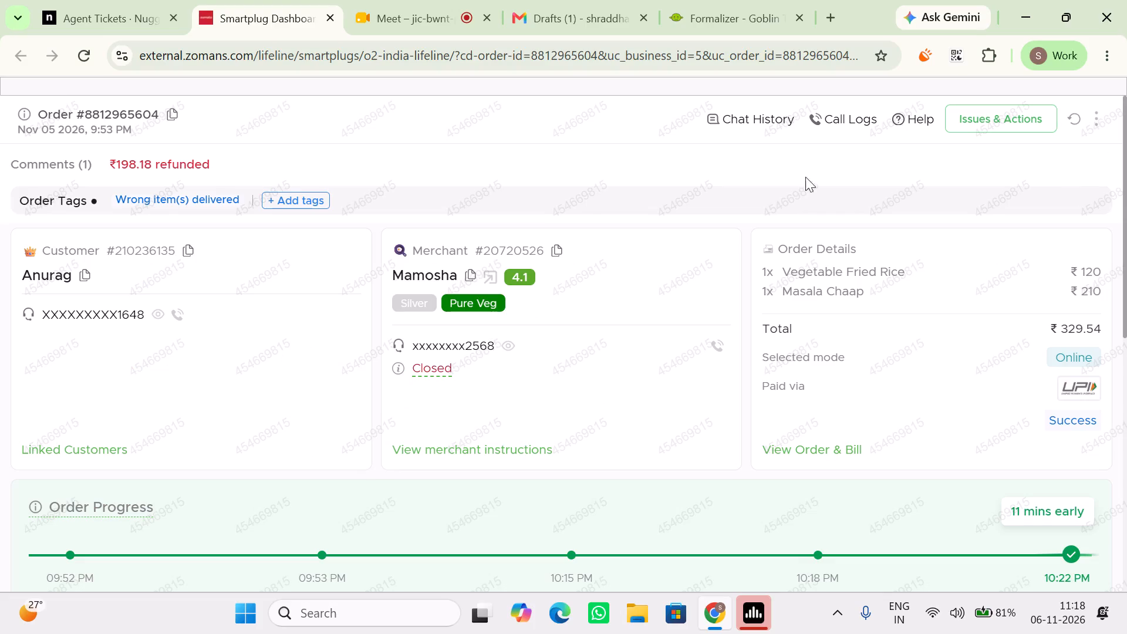
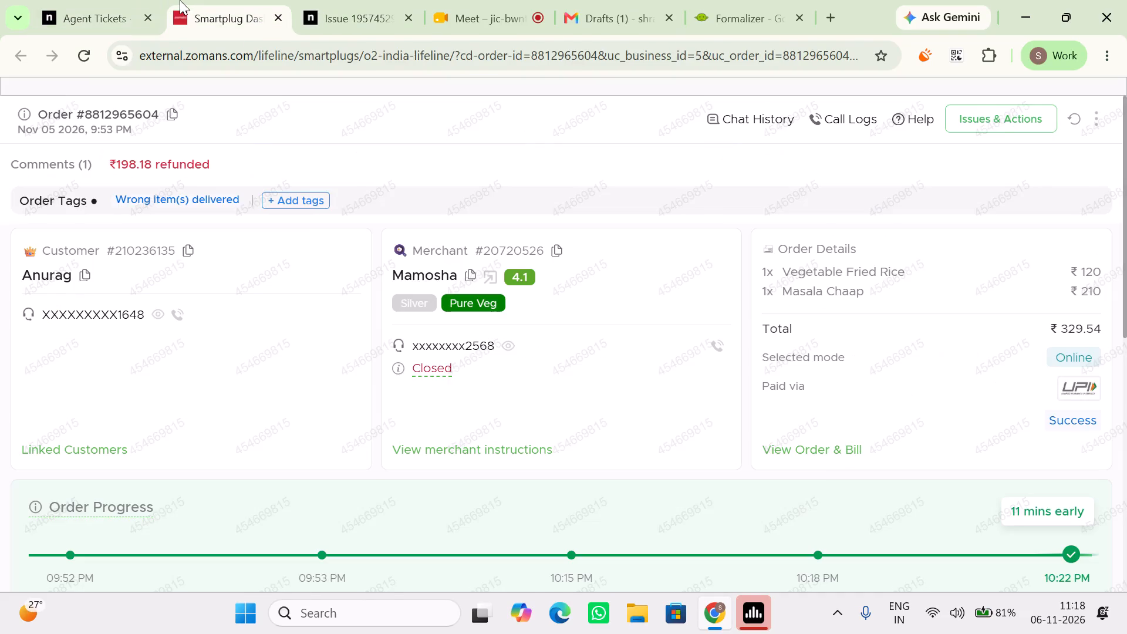
left_click(65, 0)
left_click(125, 0)
left_click(167, 0)
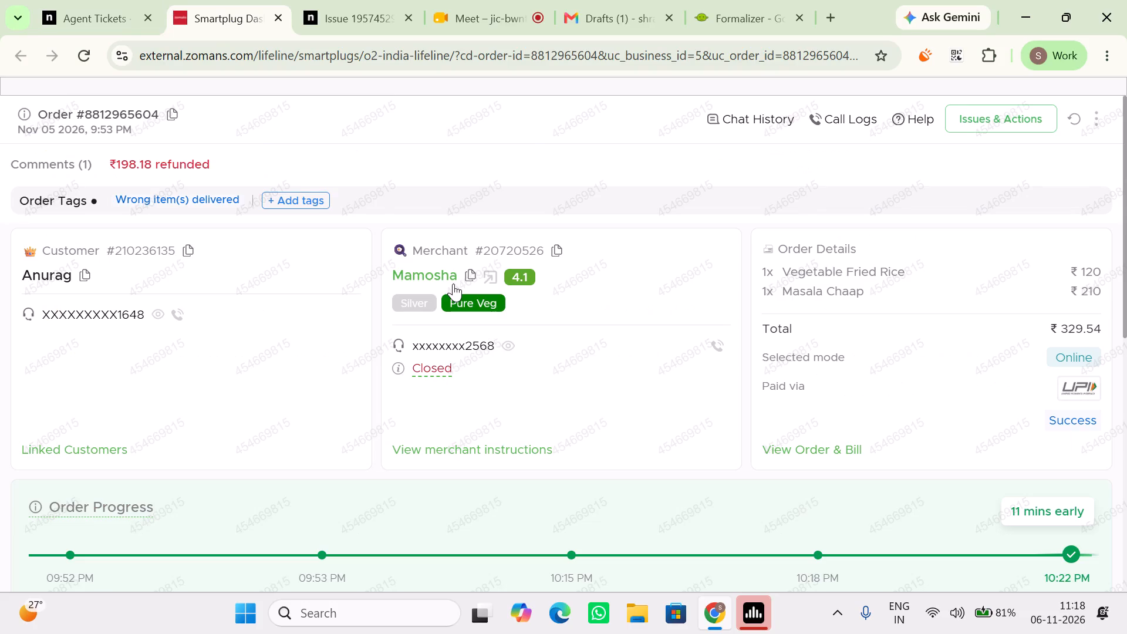
left_click(378, 0)
left_click(183, 0)
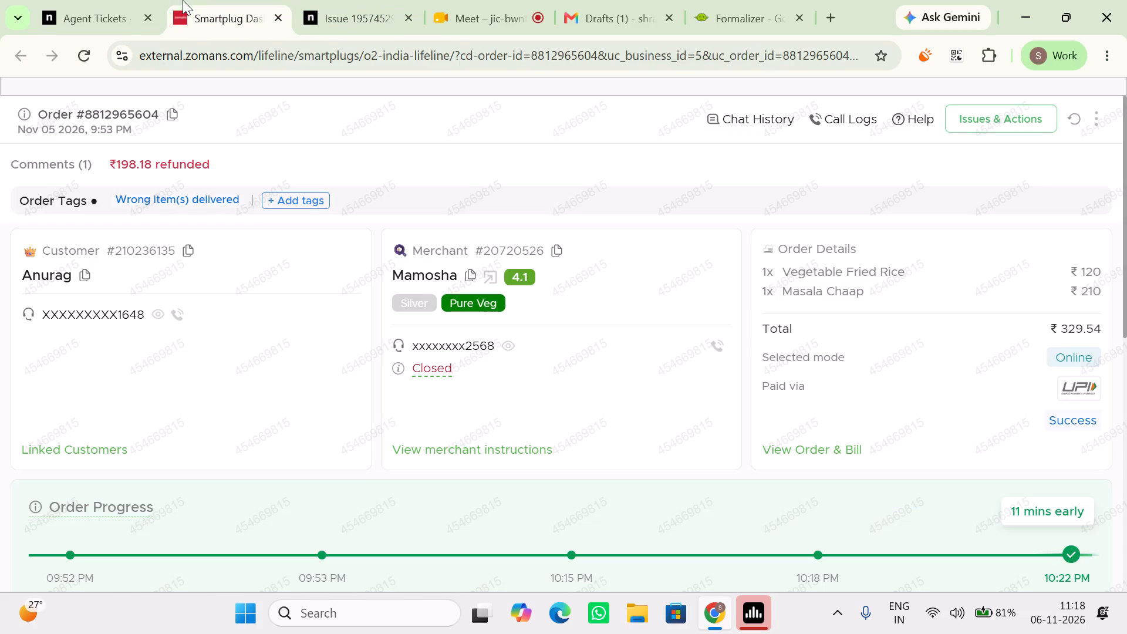
left_click(293, 0)
left_click(327, 0)
left_click(348, 265)
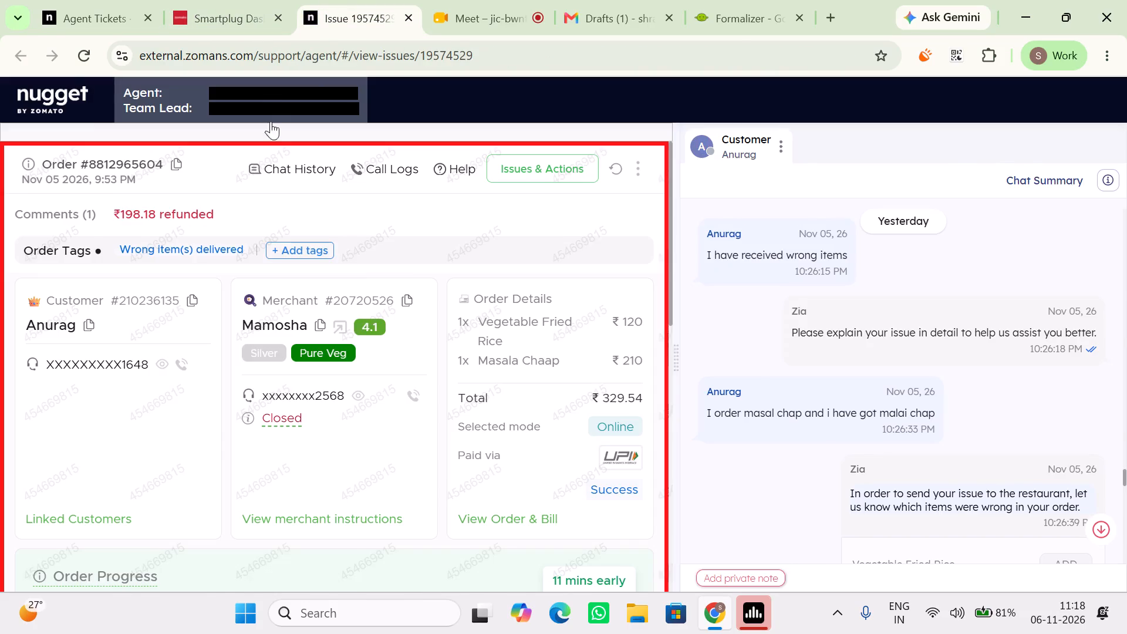
left_click(217, 0)
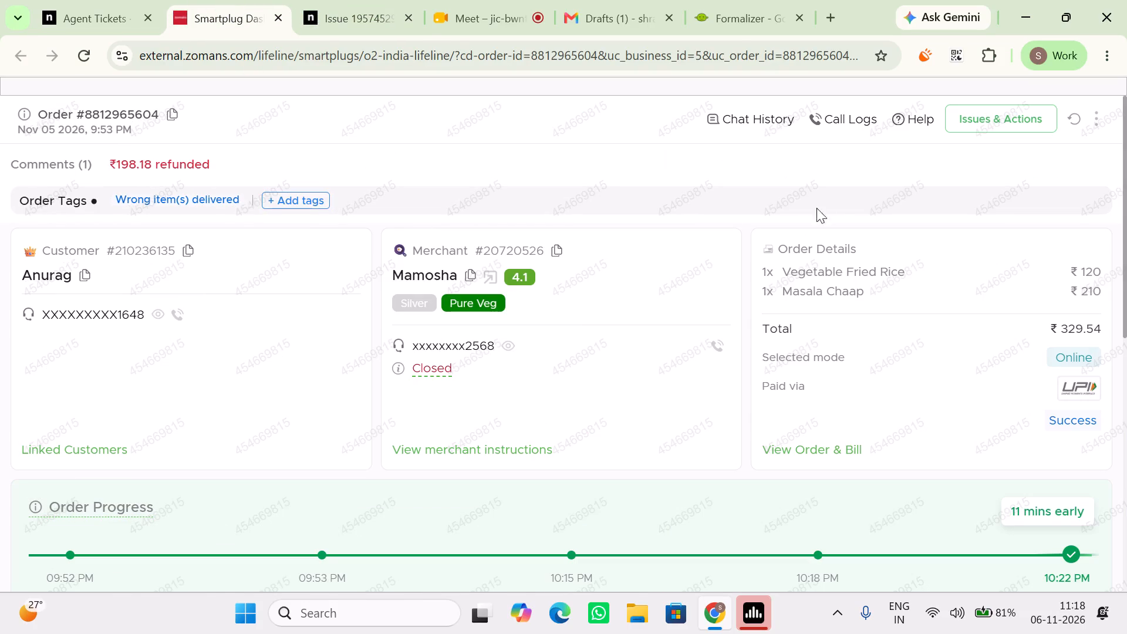
left_click(72, 0)
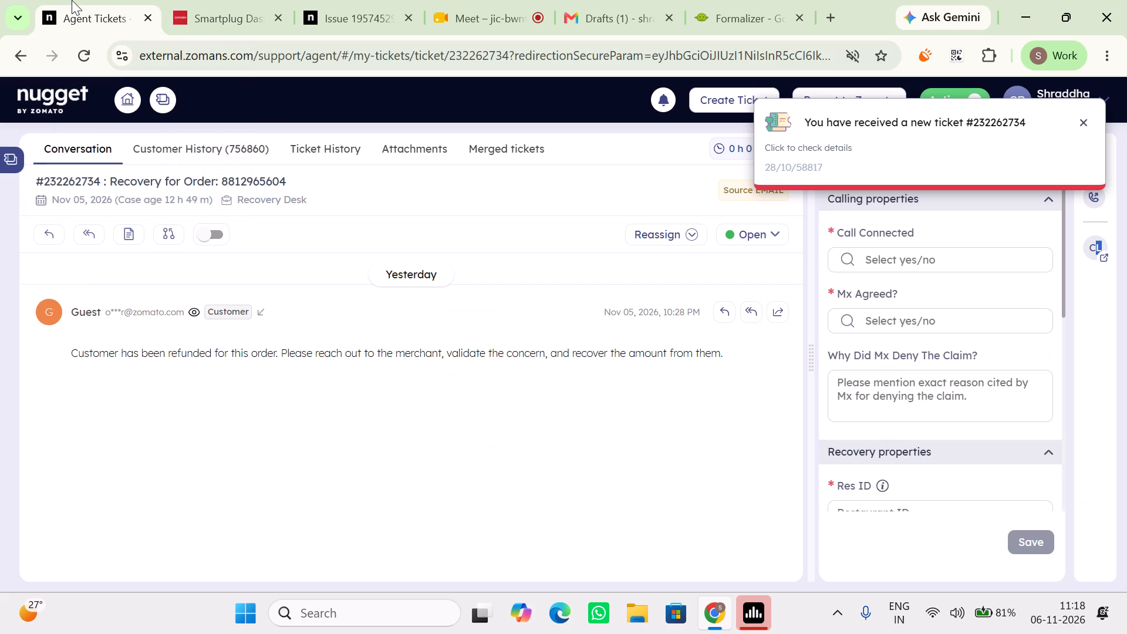
scroll(1014, 382, "down", 3)
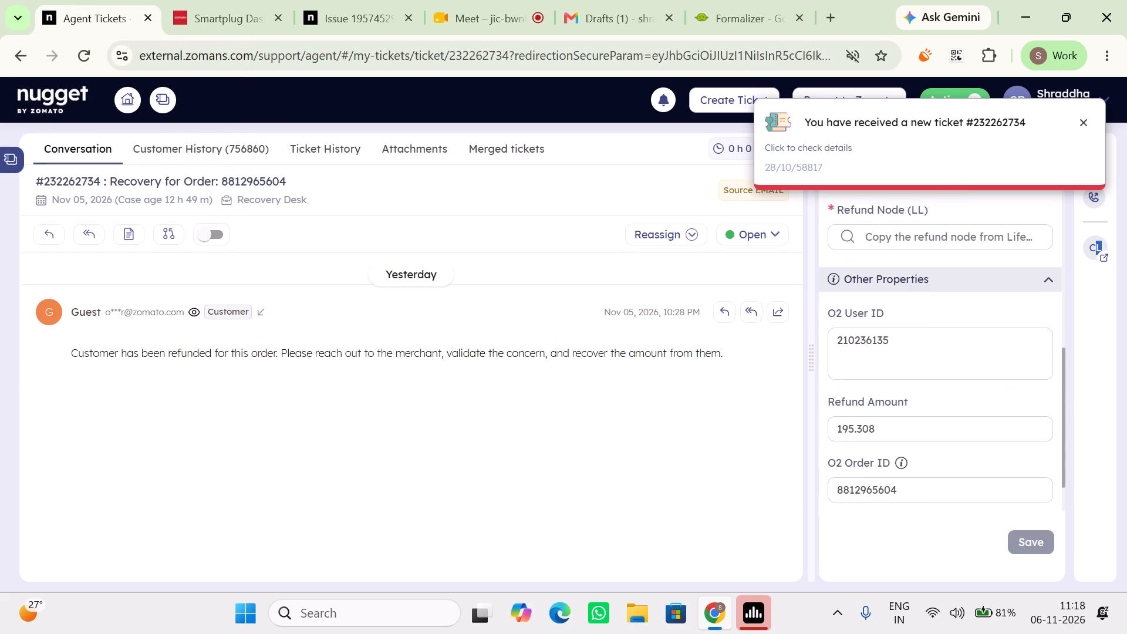
scroll(1014, 382, "down", 2)
scroll(1014, 382, "up", 6)
left_click(197, 0)
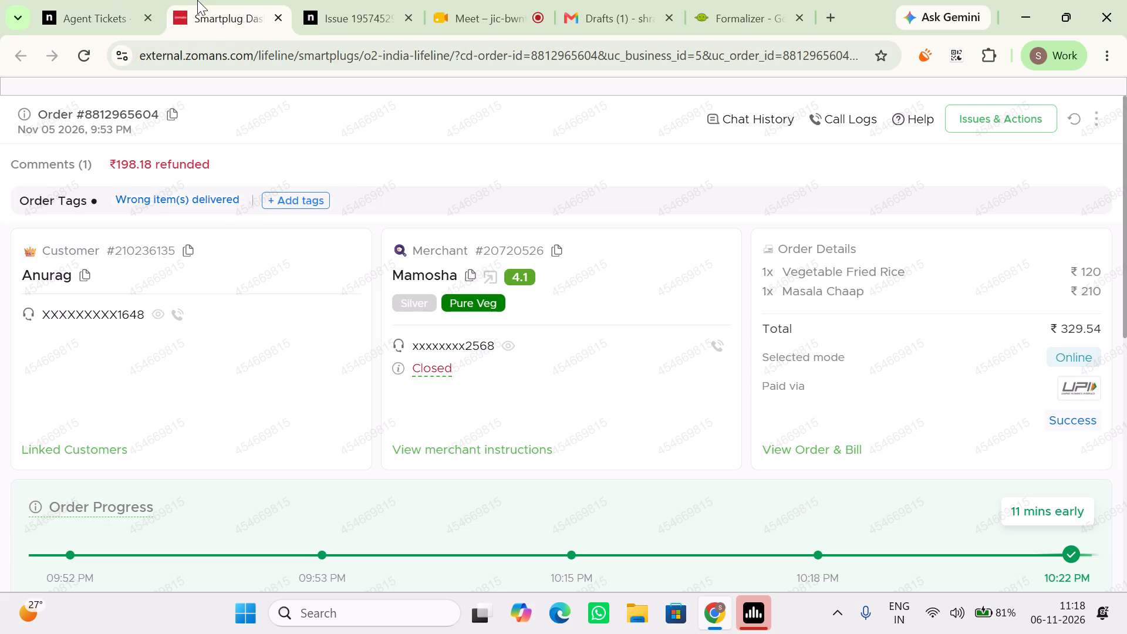
left_click(347, 0)
scroll(791, 348, "down", 1)
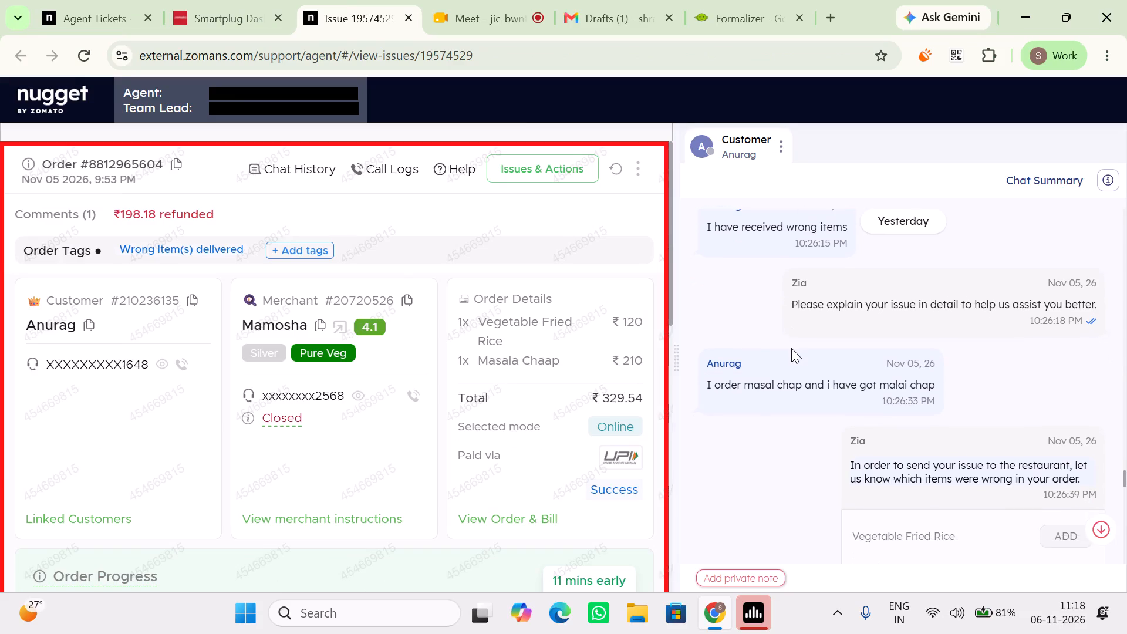
scroll(791, 348, "down", 1)
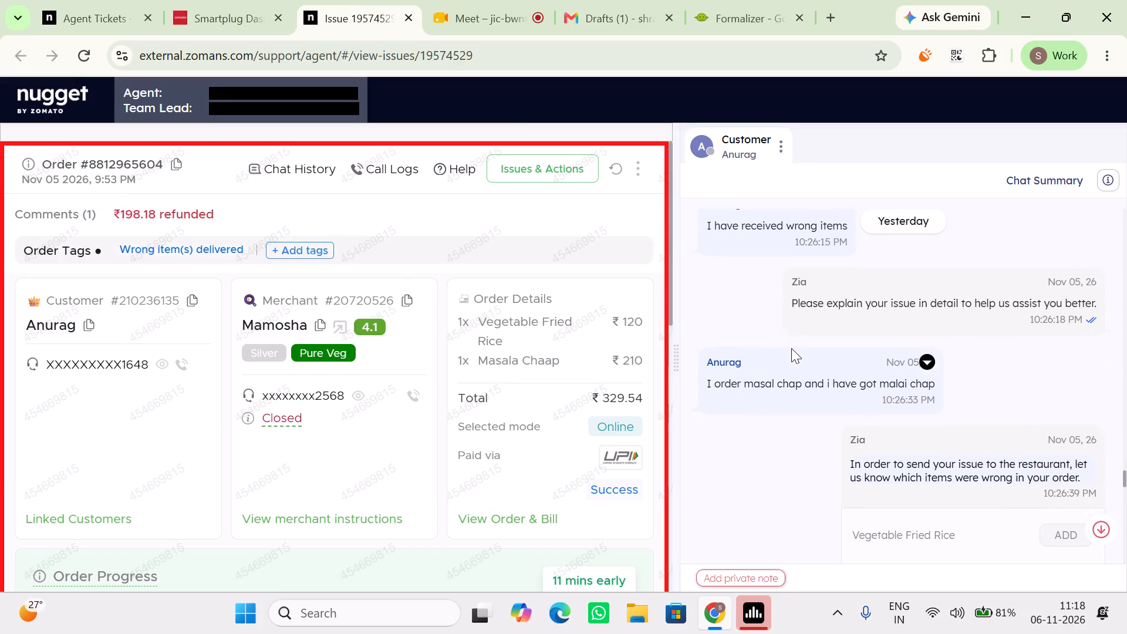
scroll(791, 348, "down", 1)
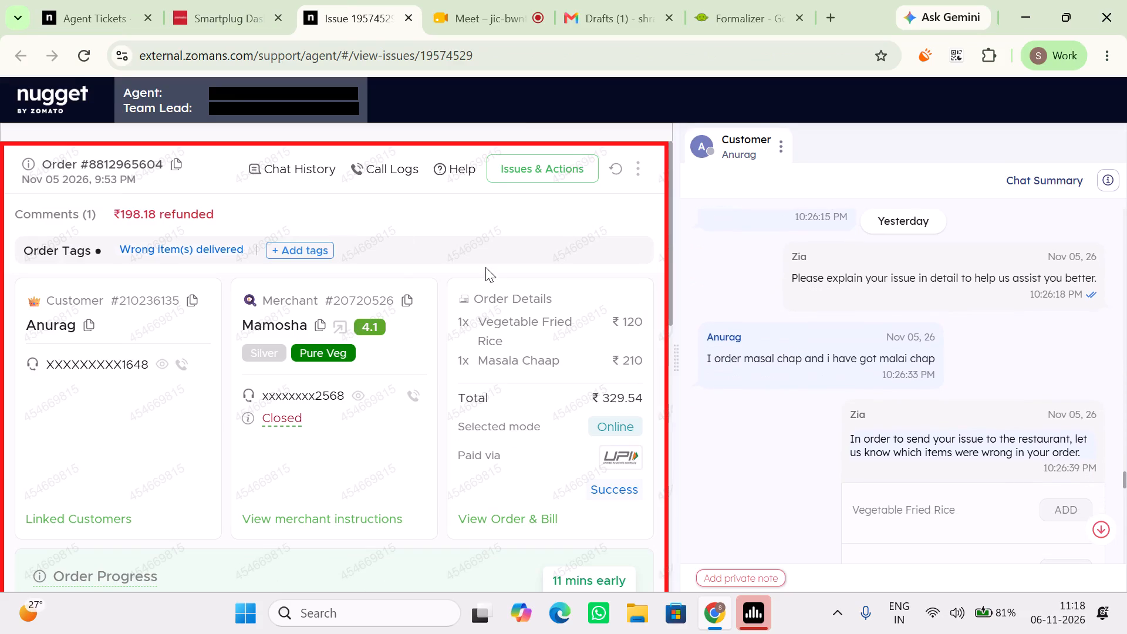
left_click(146, 0)
left_click(238, 0)
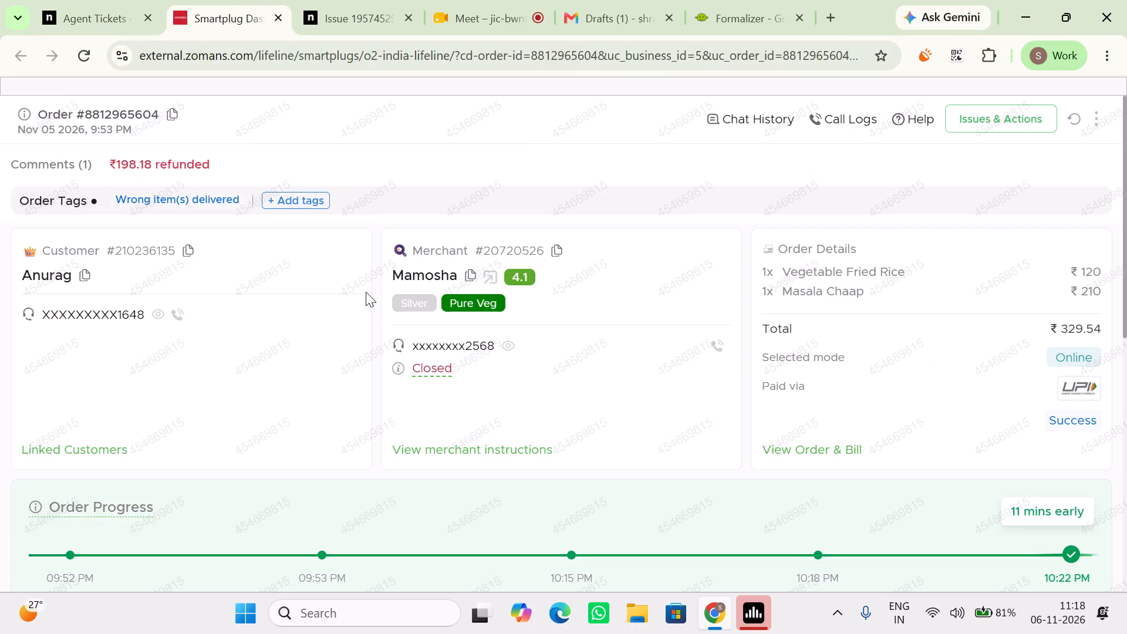
left_click(717, 341)
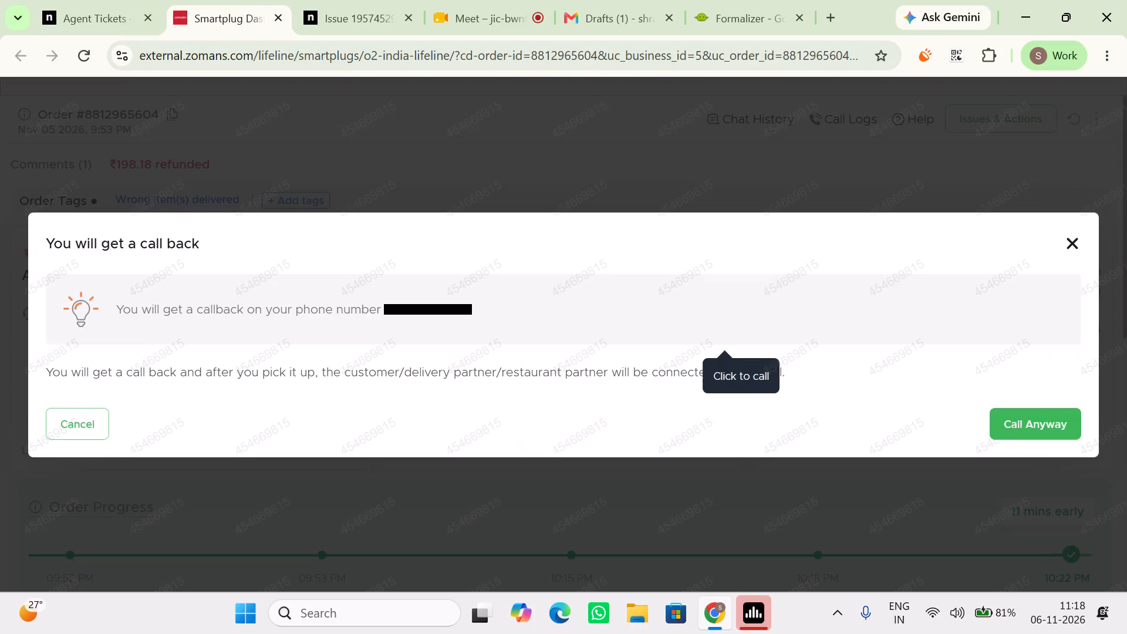
left_click_drag(1044, 442, 1040, 431)
left_click(1040, 431)
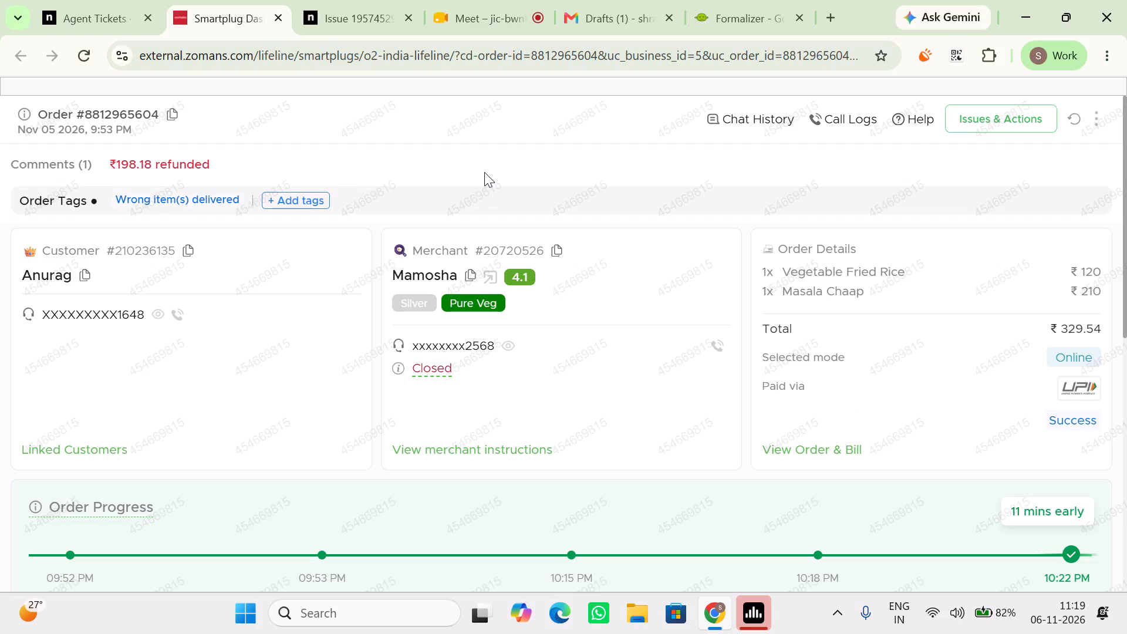
left_click(715, 347)
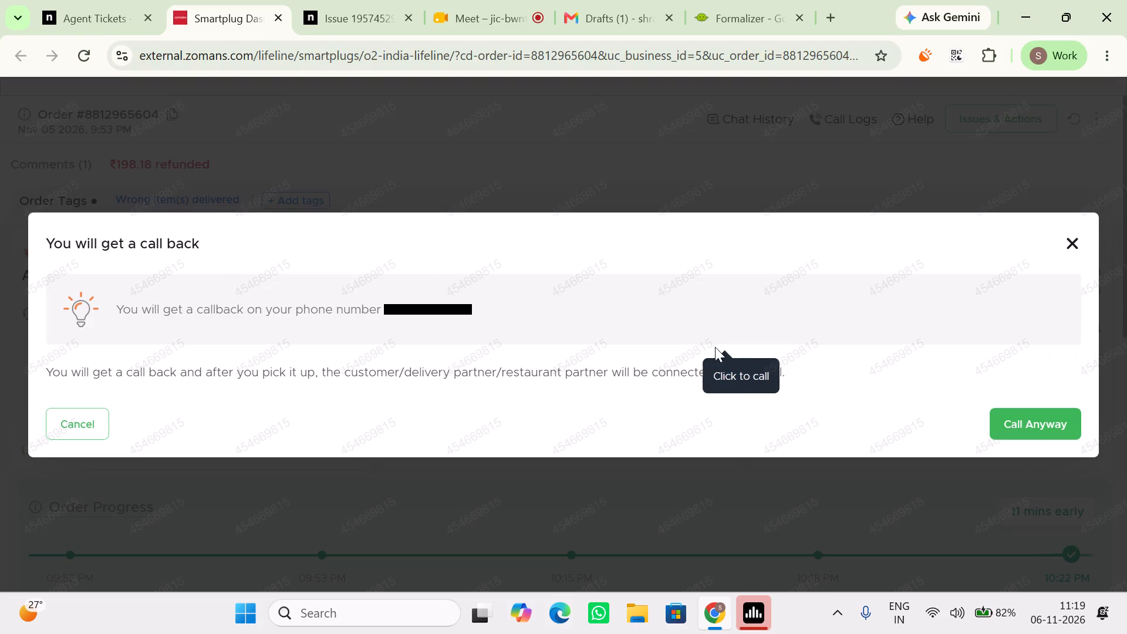
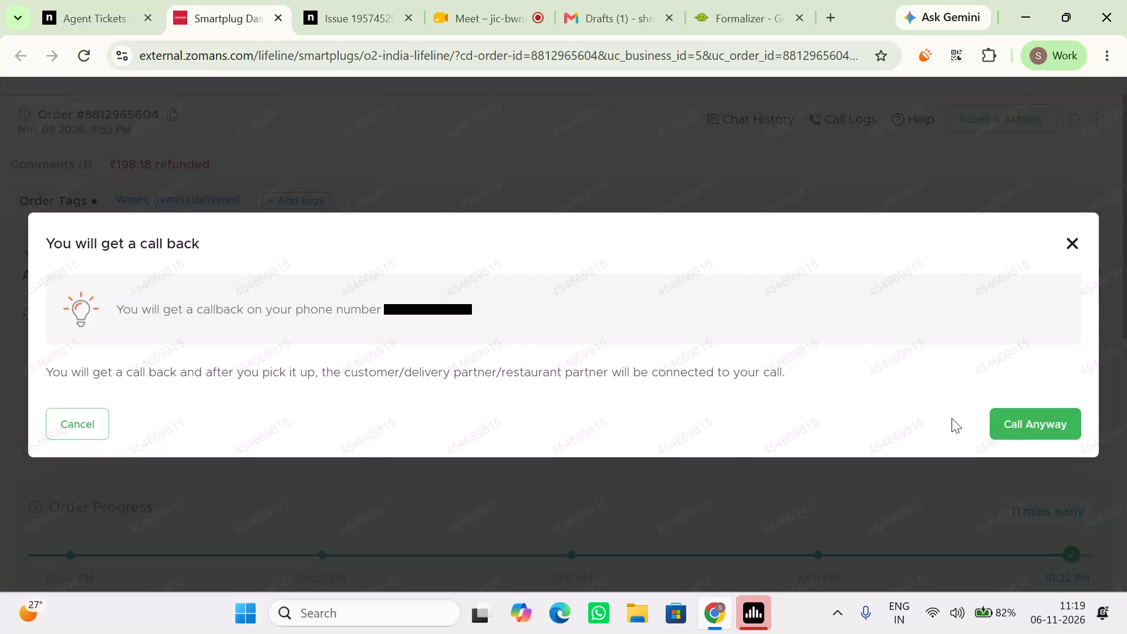
left_click(1018, 426)
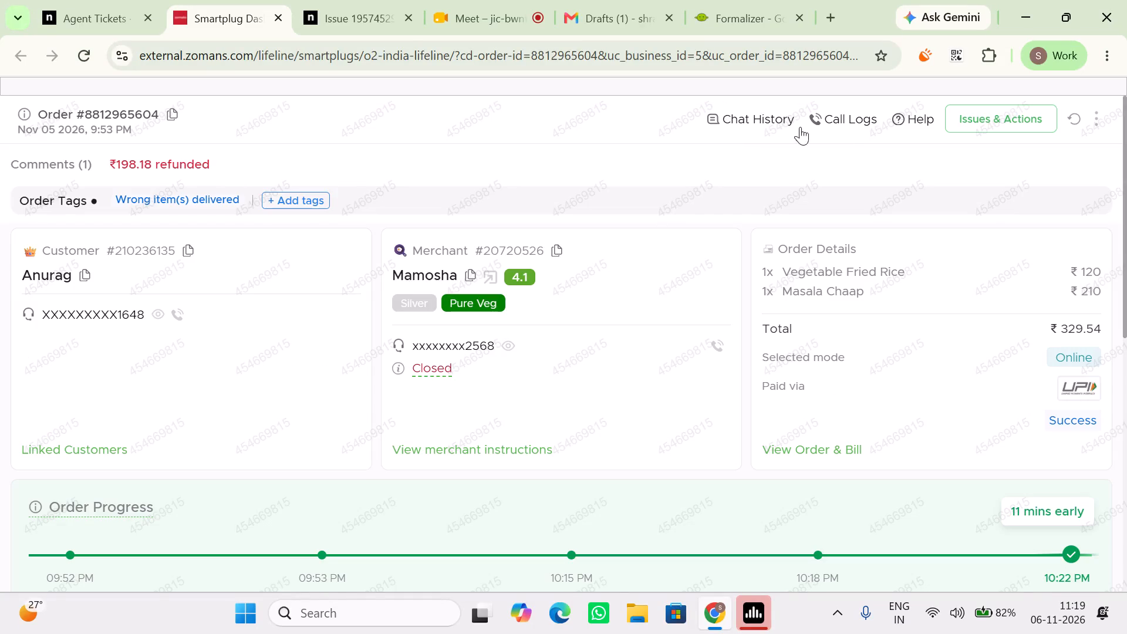
left_click(837, 127)
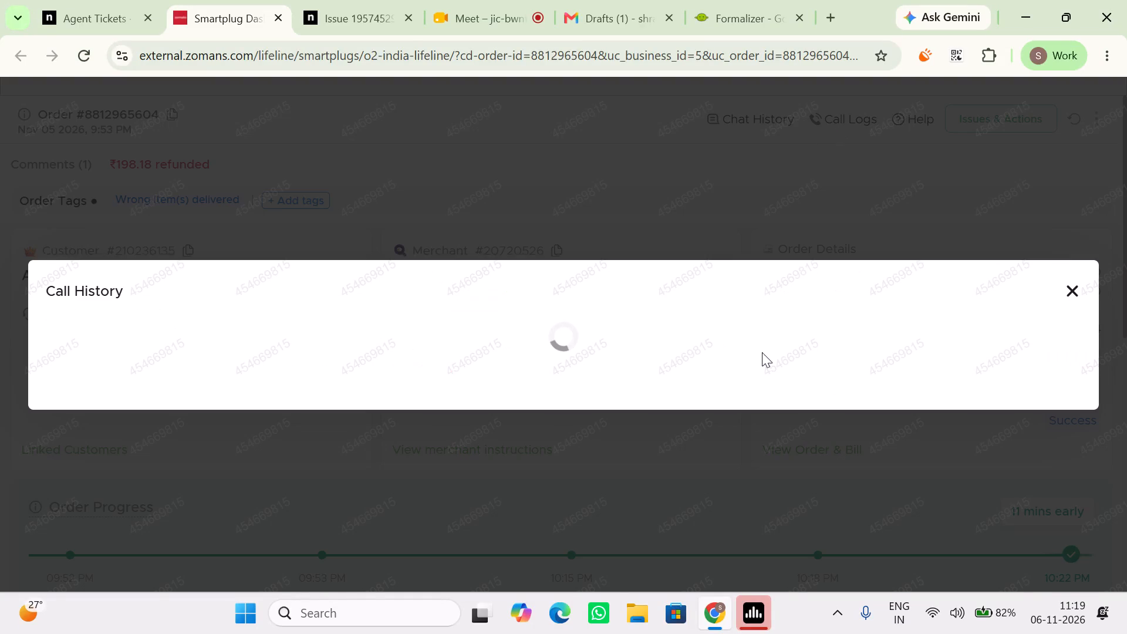
left_click(1068, 253)
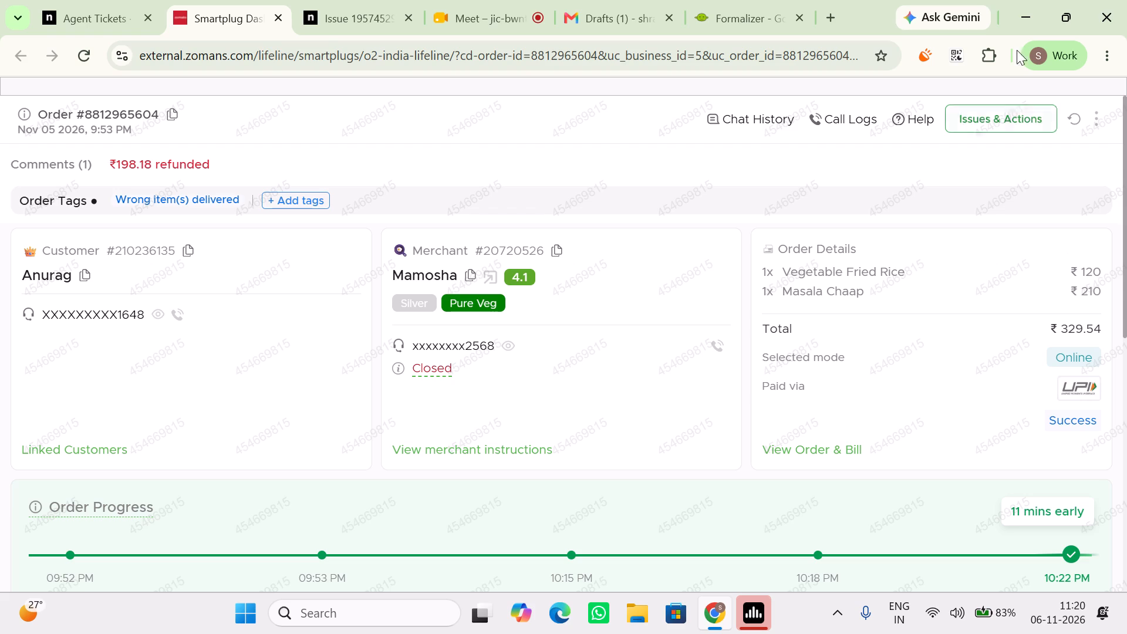
left_click(93, 0)
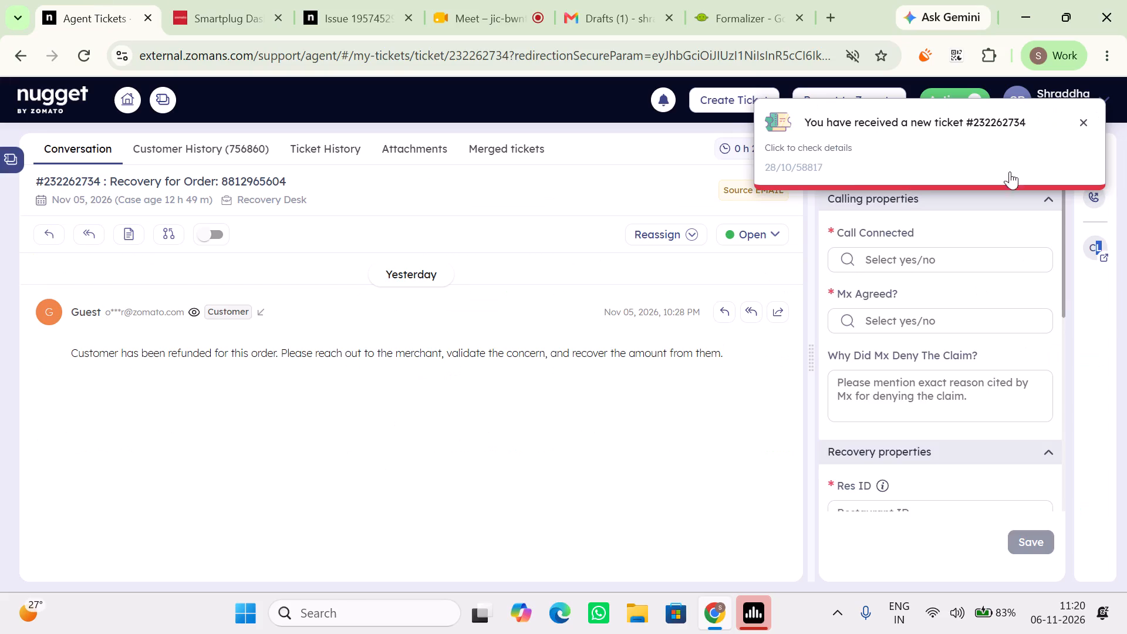
left_click(1081, 130)
left_click(1084, 112)
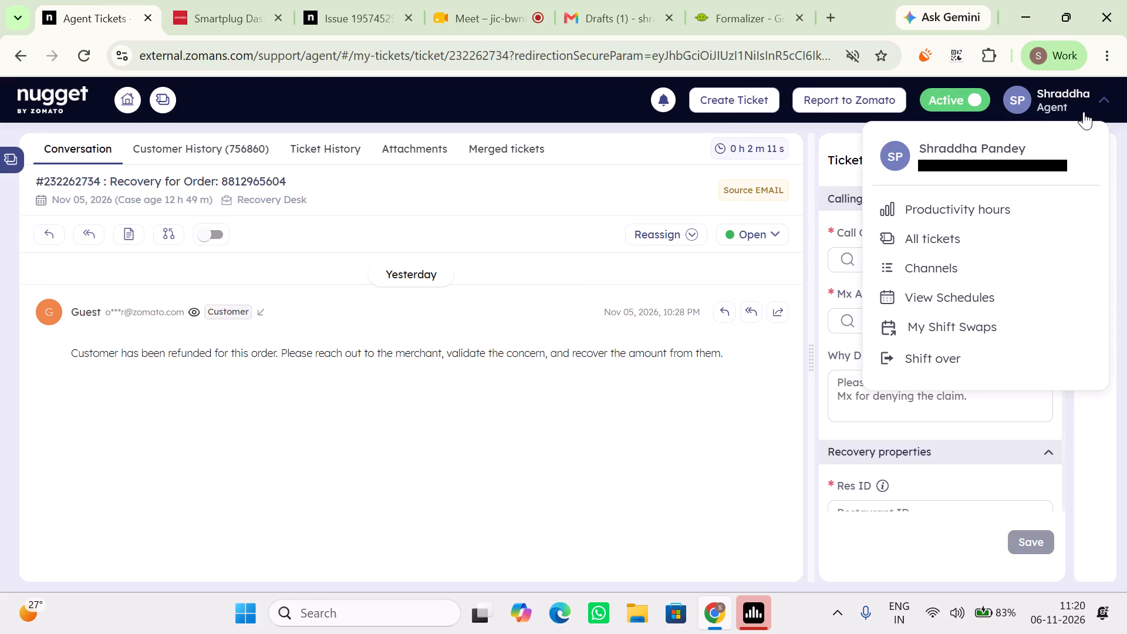
left_click(987, 215)
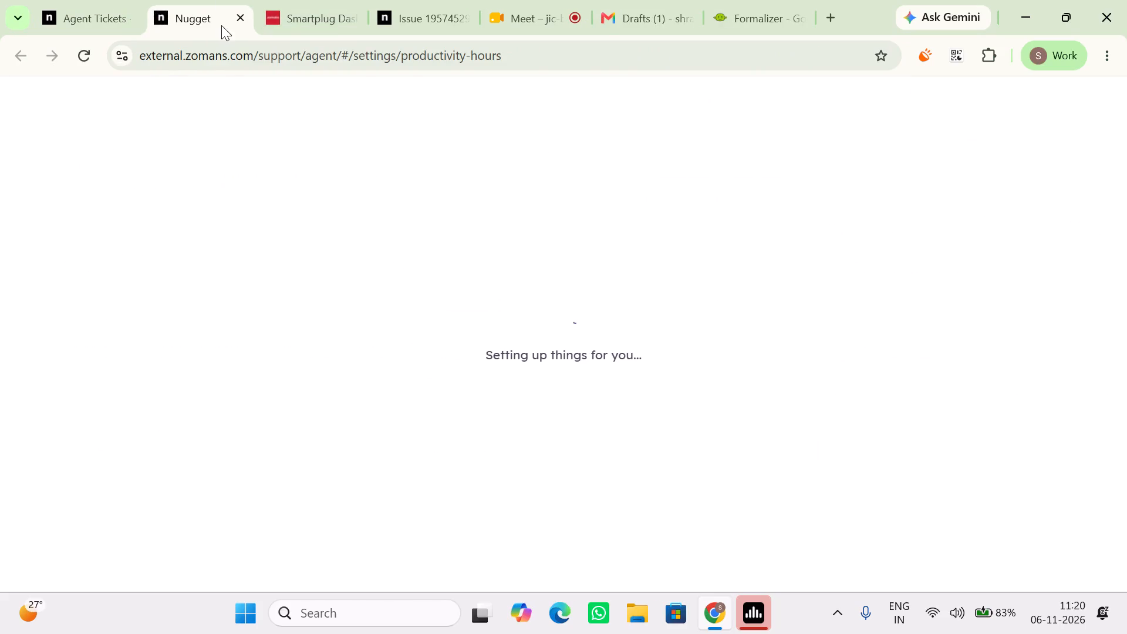
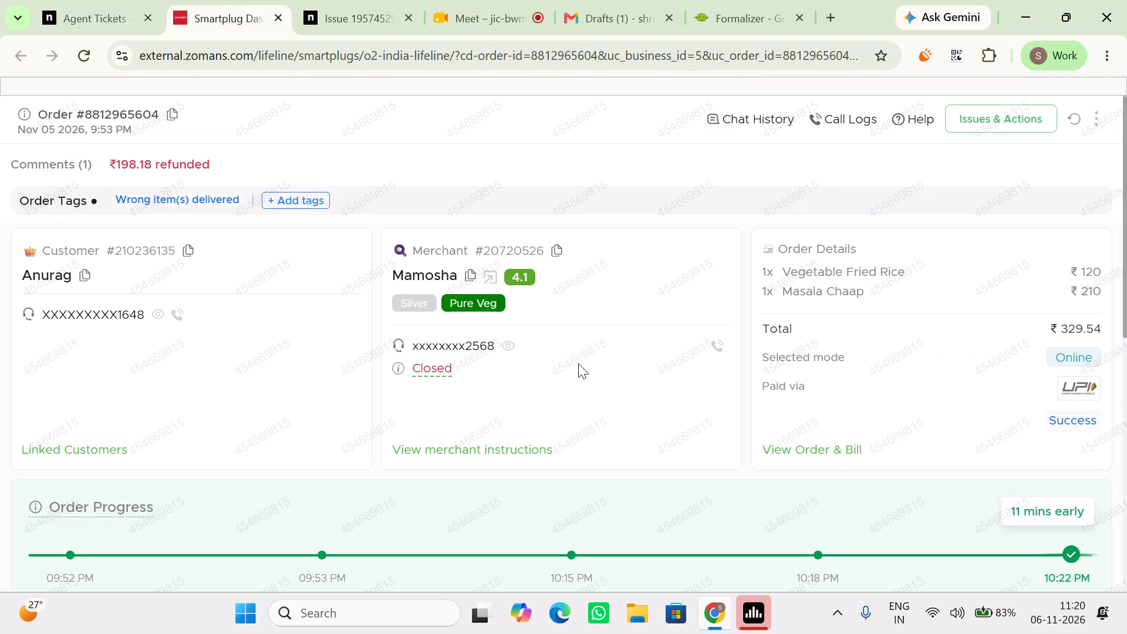
left_click(716, 351)
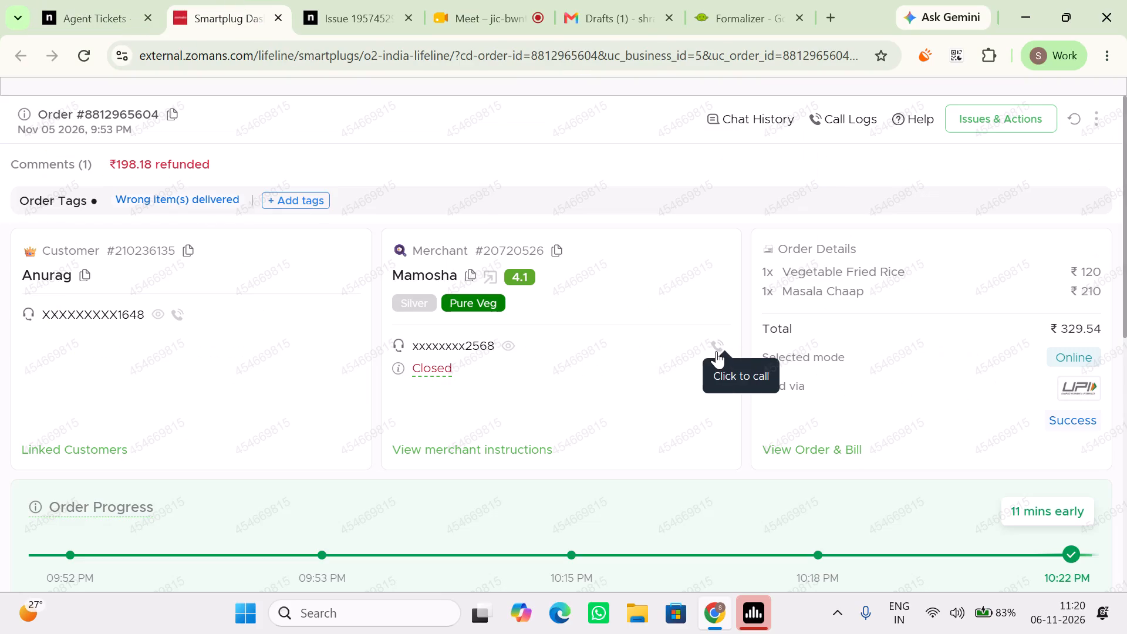
left_click(1036, 414)
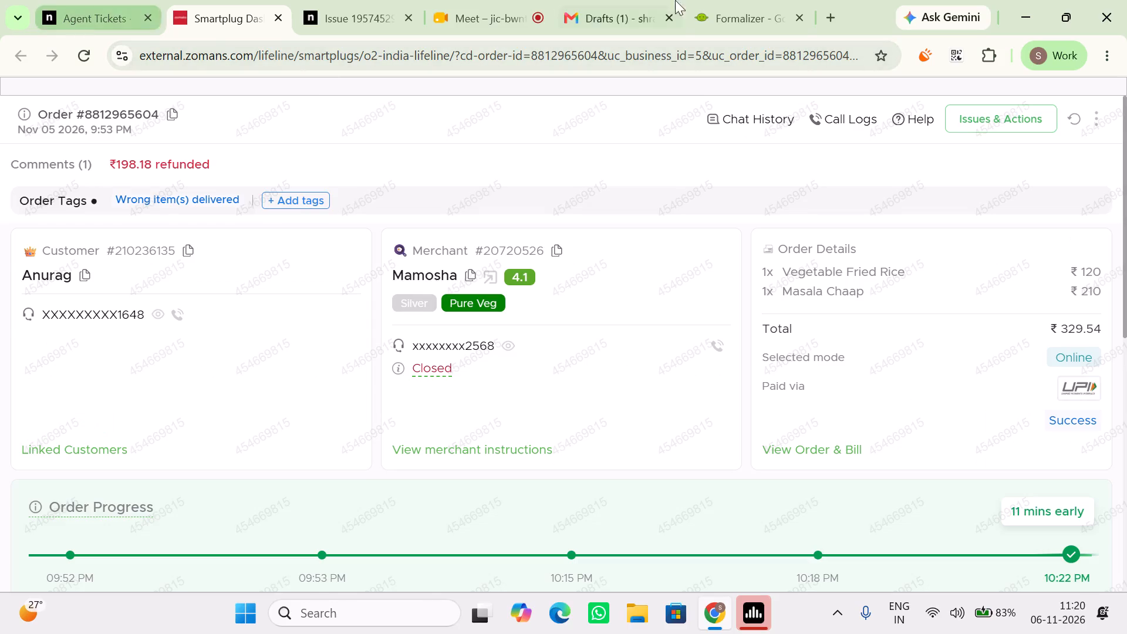
left_click(704, 0)
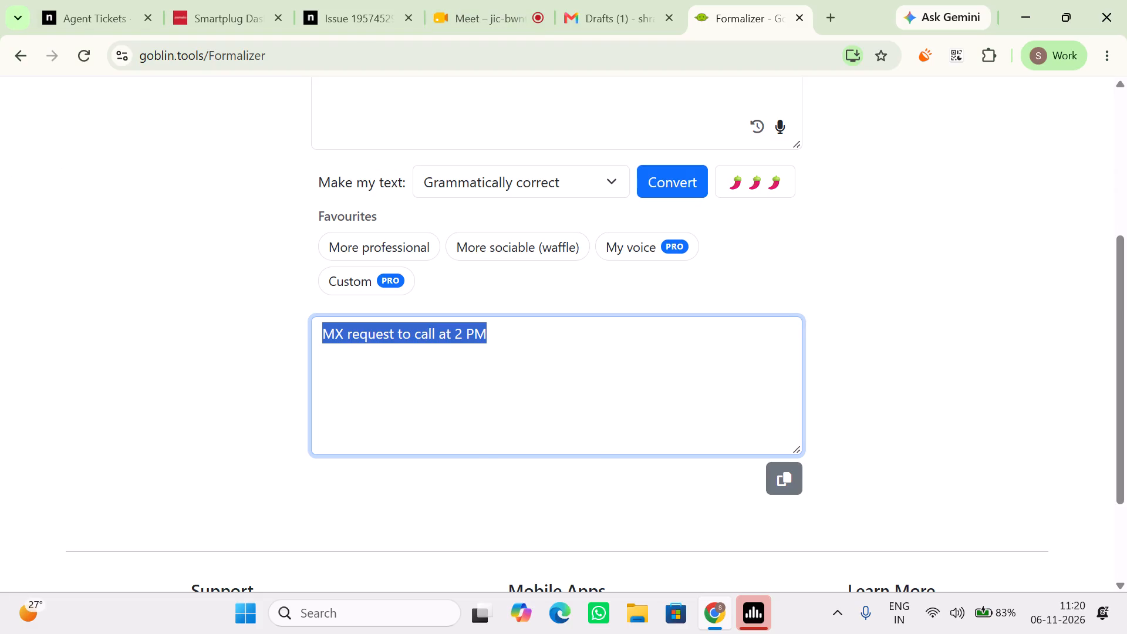
left_click(400, 0)
left_click(405, 296)
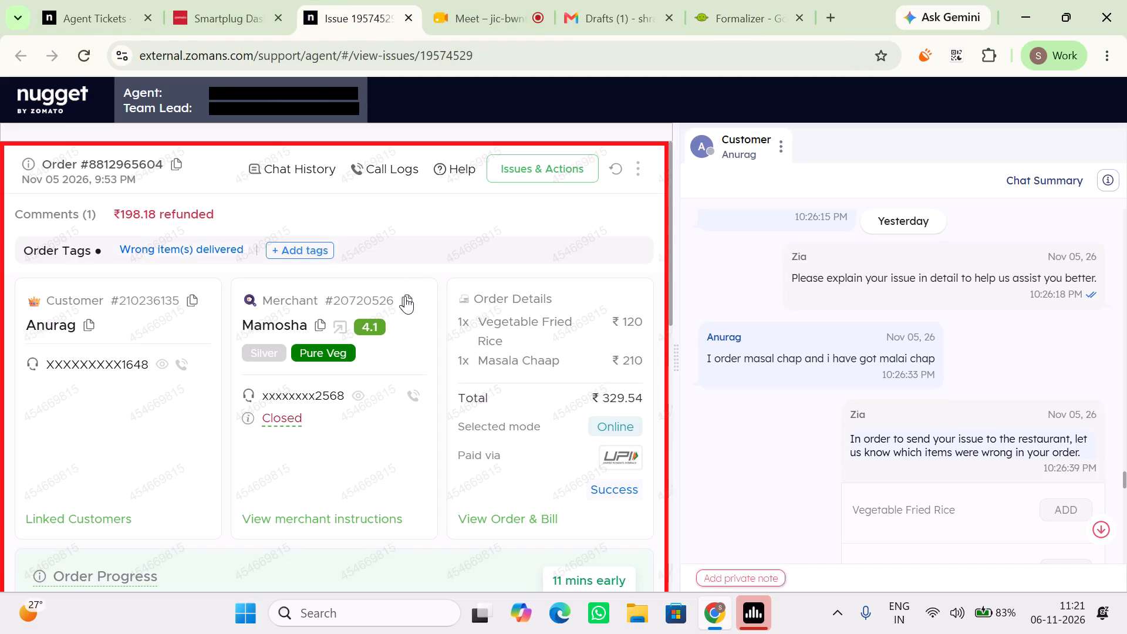
left_click(116, 0)
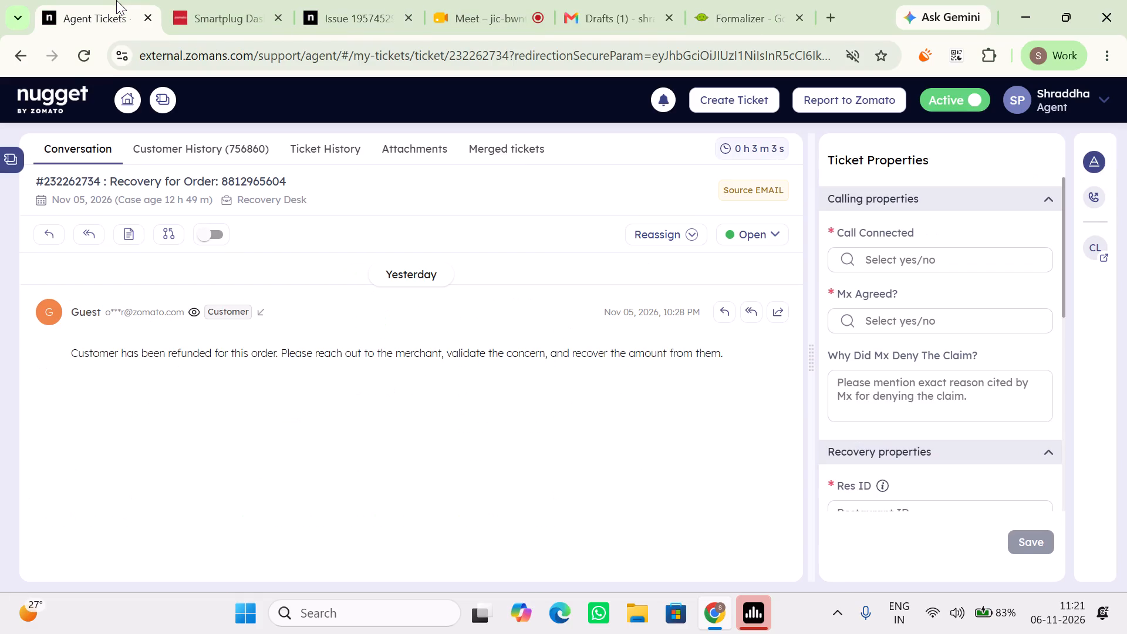
left_click(368, 0)
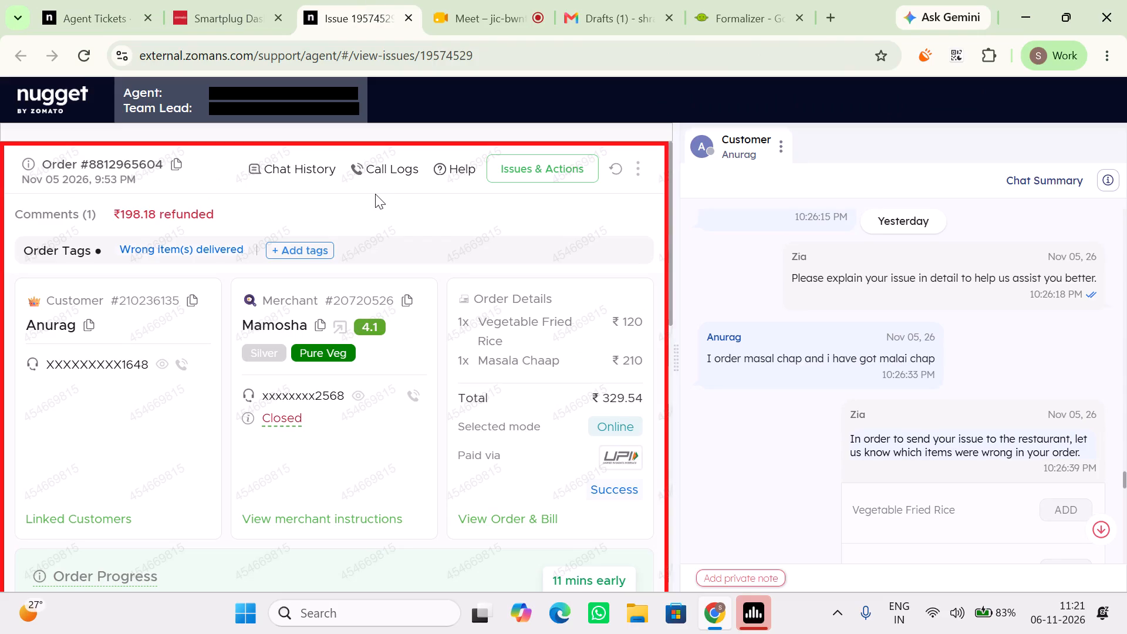
left_click(395, 147)
left_click(396, 163)
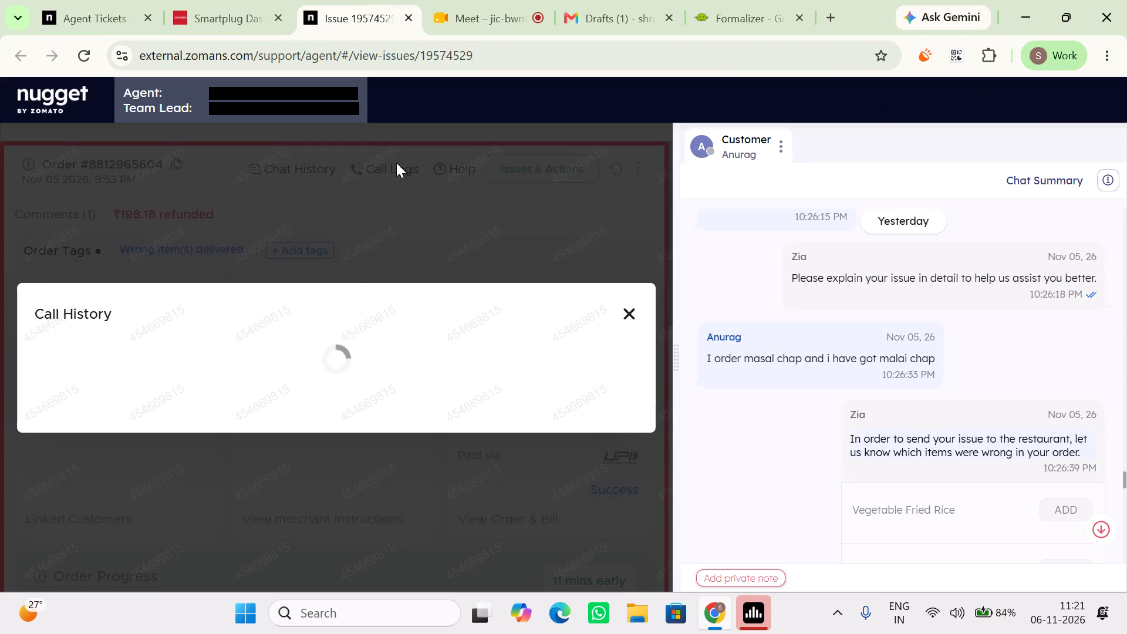
scroll(419, 393, "up", 1)
scroll(419, 393, "down", 3)
scroll(419, 393, "up", 1)
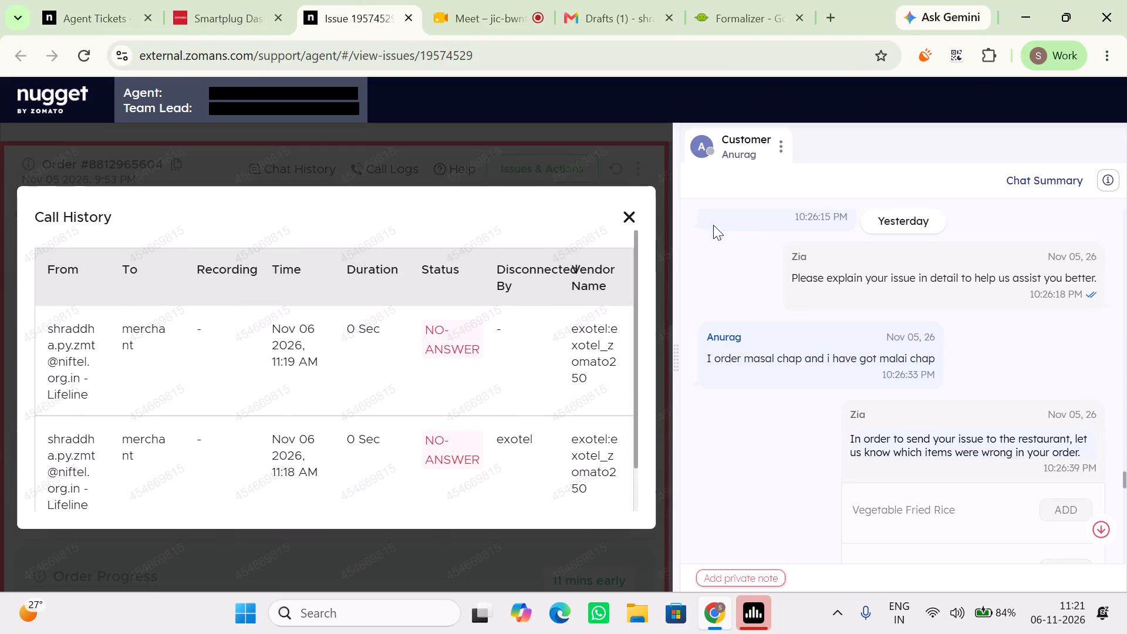
left_click(625, 214)
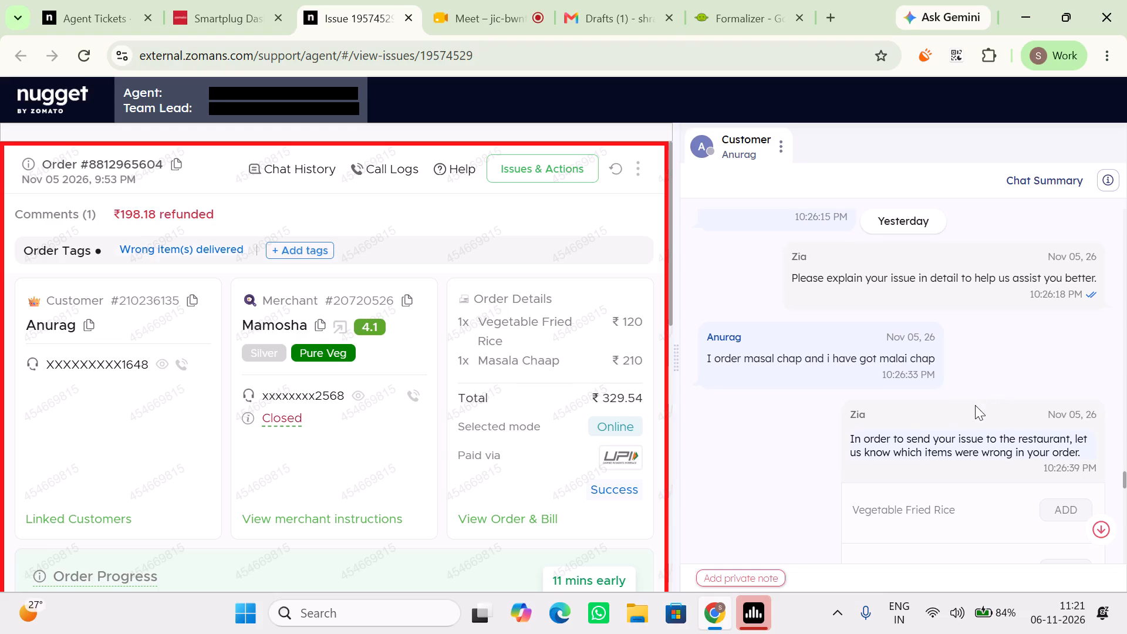
scroll(880, 467, "down", 5)
scroll(878, 474, "up", 1)
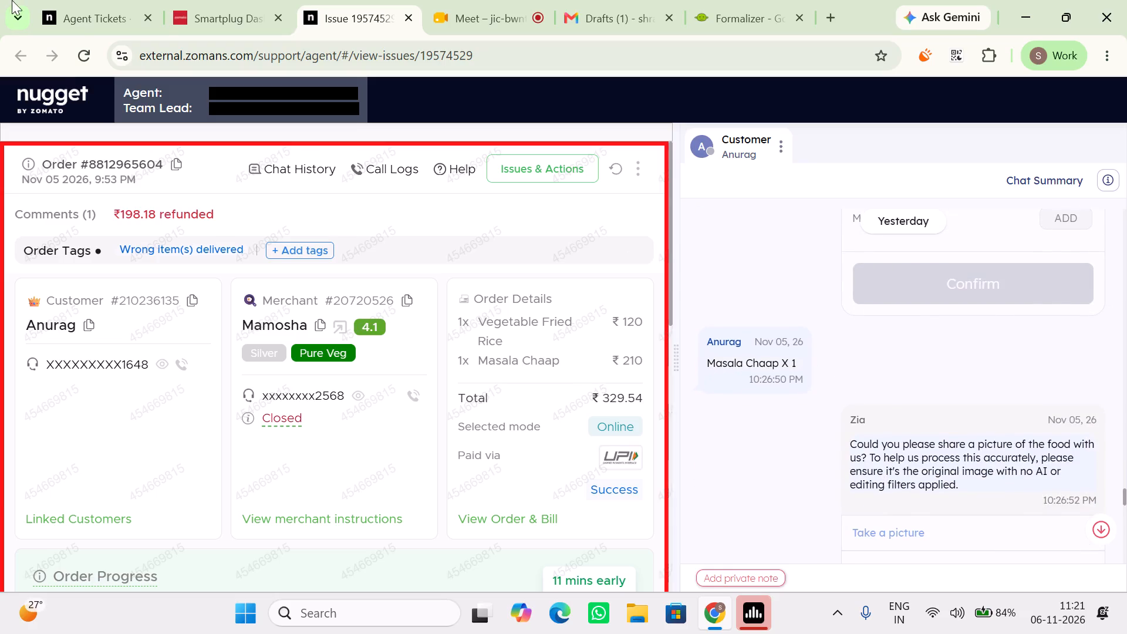
left_click(81, 0)
scroll(969, 383, "down", 1)
scroll(969, 383, "up", 1)
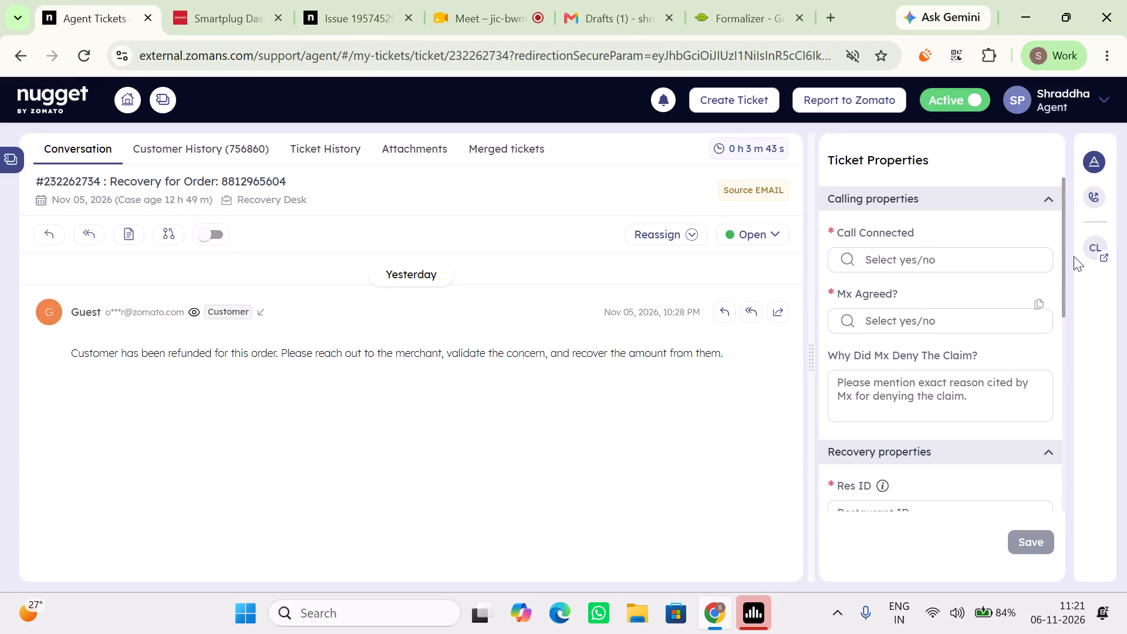
left_click_drag(1065, 264, 1069, 312)
left_click_drag(1063, 289, 1076, 520)
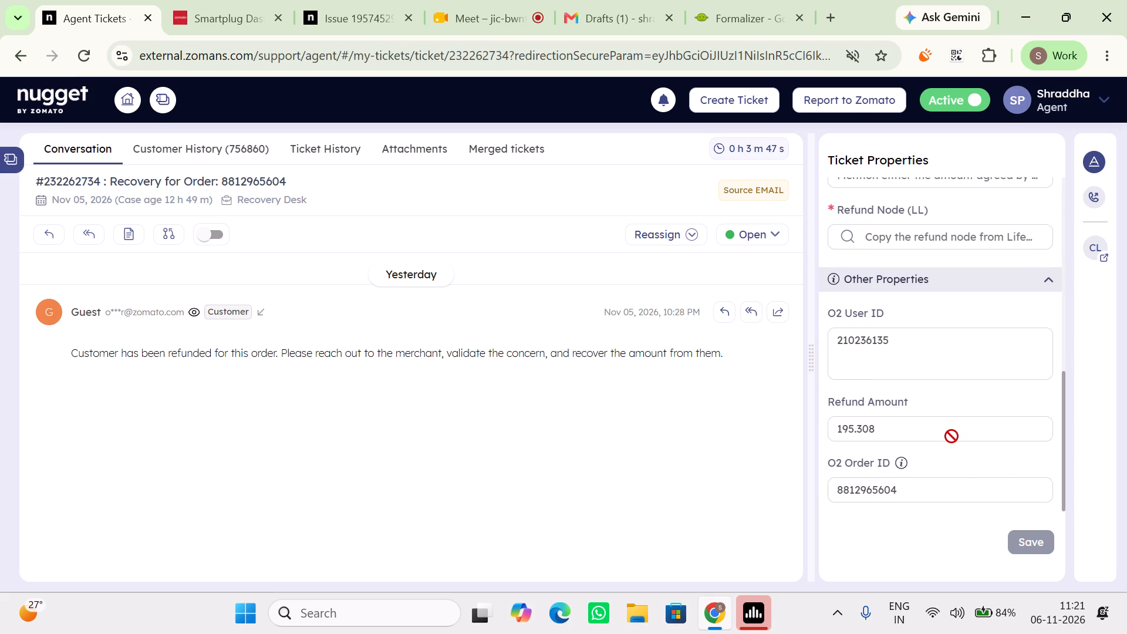
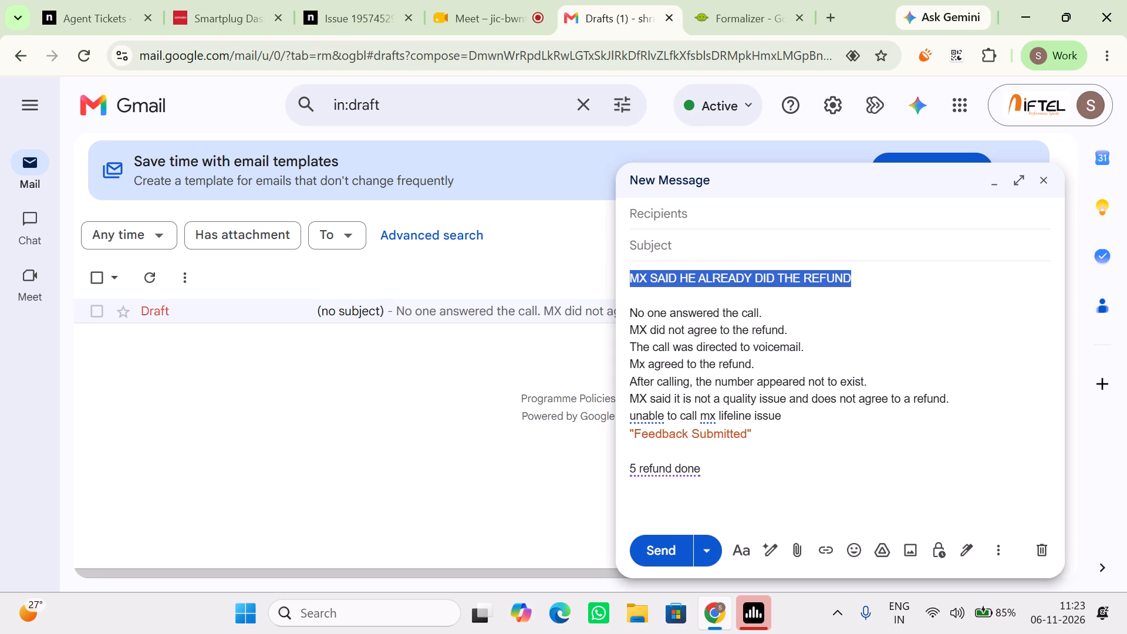
key("ctrl+x")
In the goblin.tools Formalizer, replace the input with the cut remark, convert it to grammatically correct text, and copy the result.
left_click(738, 0)
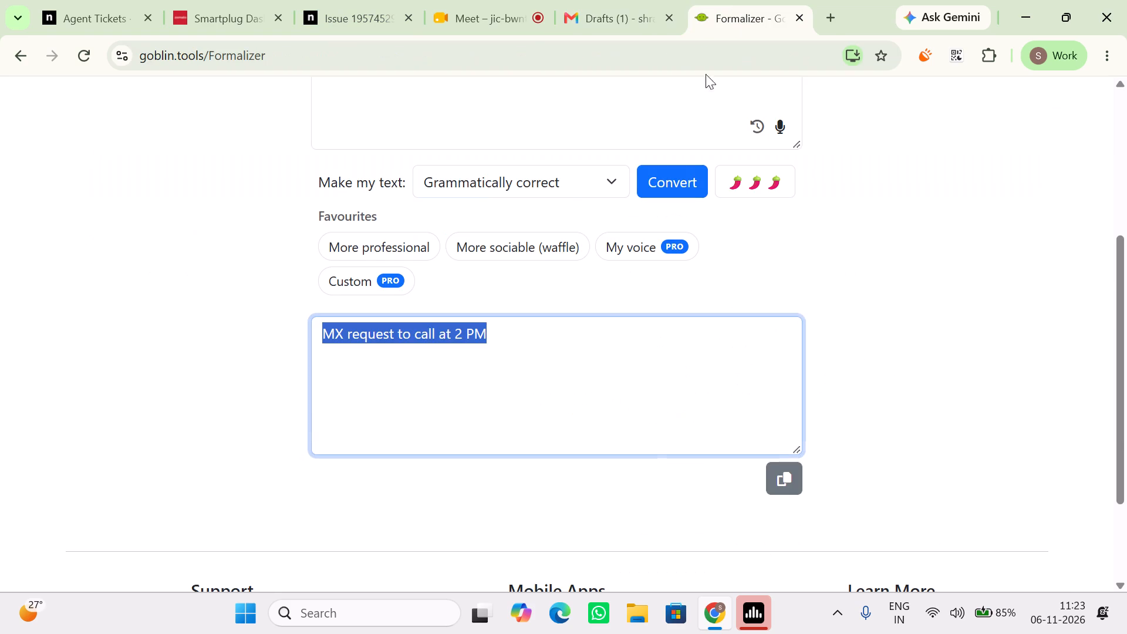
scroll(353, 261, "down", 1)
scroll(353, 261, "up", 1)
scroll(352, 261, "down", 2)
scroll(352, 261, "up", 1)
scroll(349, 260, "down", 1)
scroll(349, 260, "up", 3)
scroll(349, 260, "down", 1)
scroll(349, 260, "up", 1)
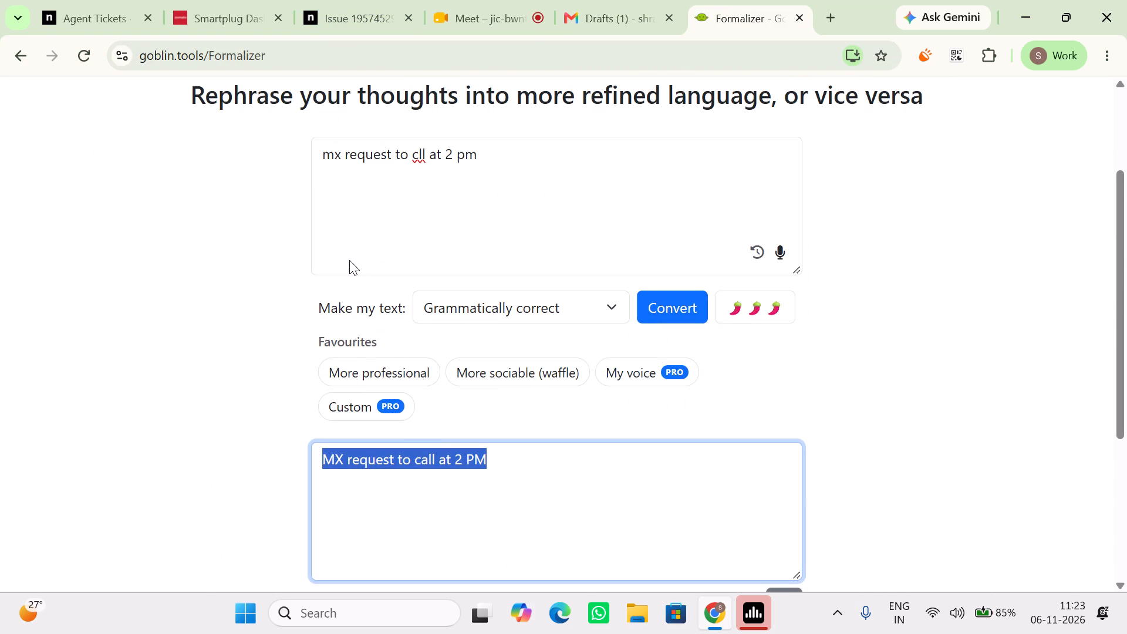
scroll(414, 199, "up", 2)
triple_click(416, 300)
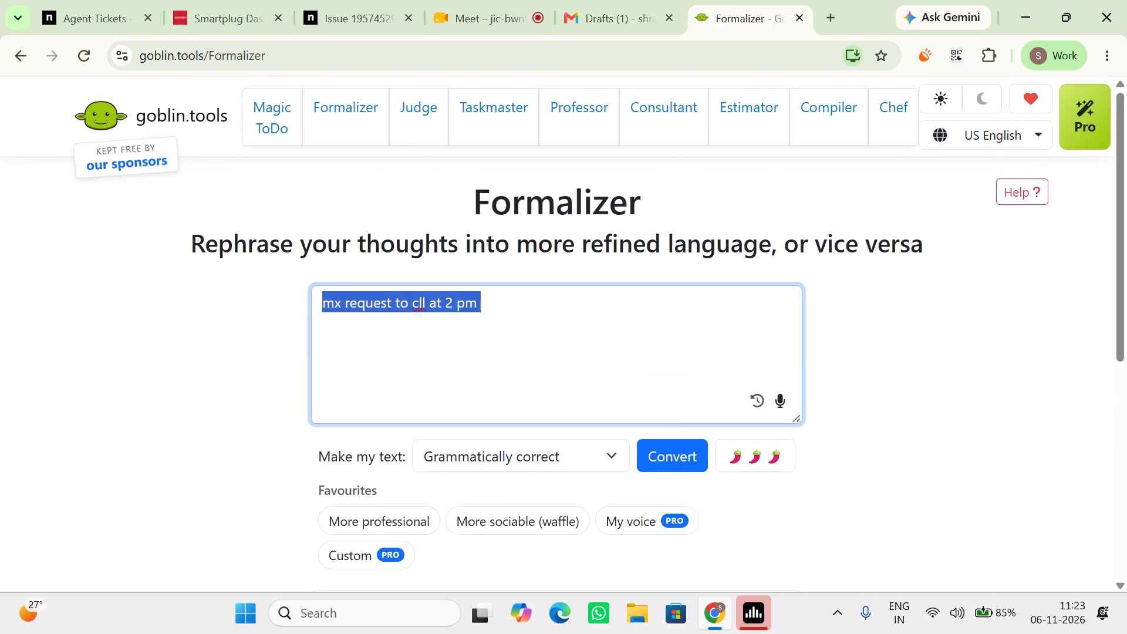
key("ctrl+v")
left_click(691, 456)
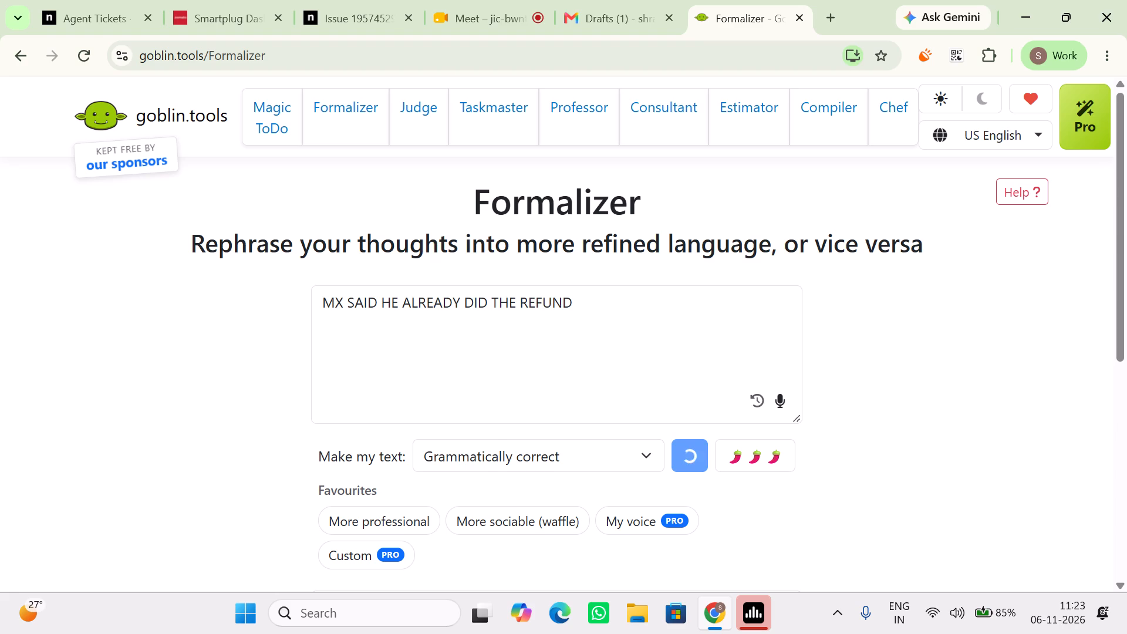
scroll(512, 379, "down", 4)
triple_click(420, 265)
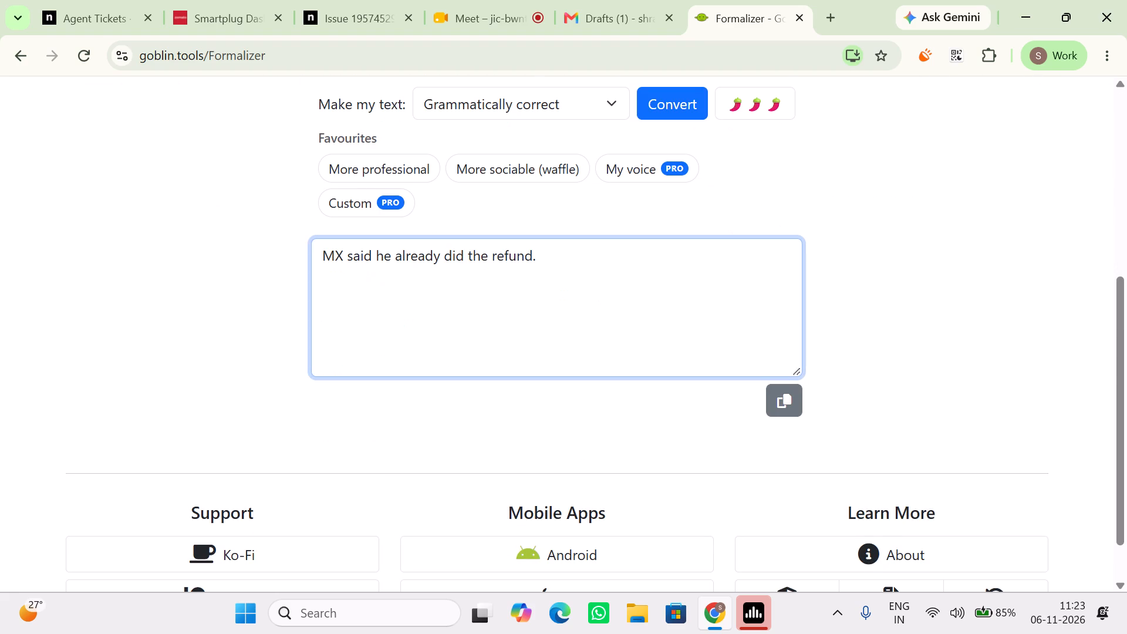
triple_click(421, 267, "ctrl")
key("ctrl+c")
left_click(147, 0)
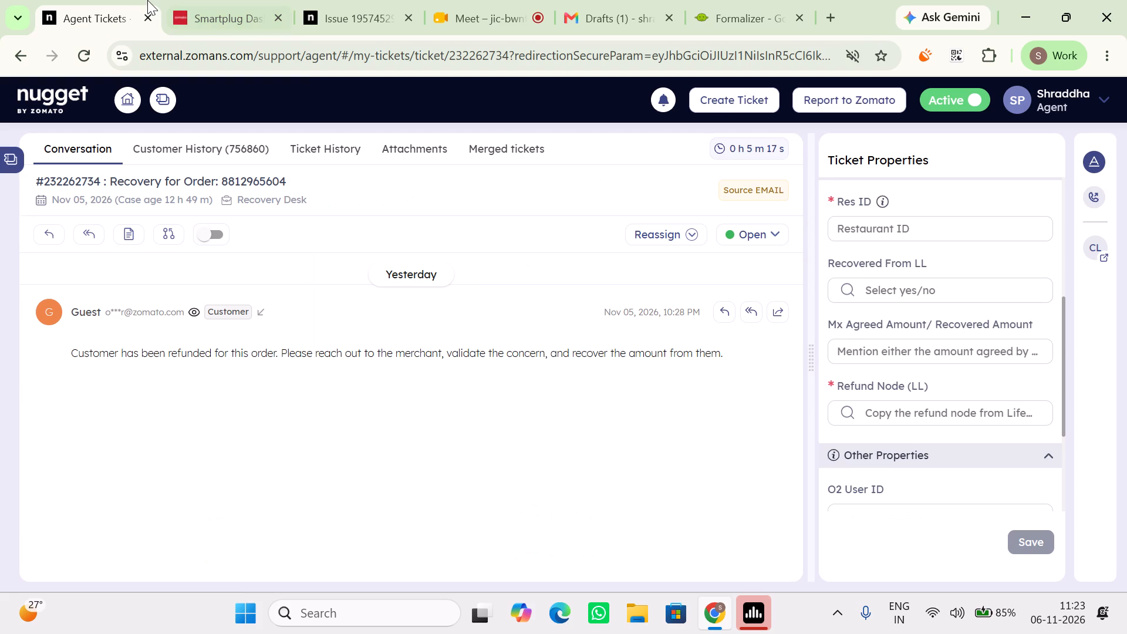
scroll(911, 292, "down", 1)
scroll(911, 292, "up", 1)
left_click(137, 231)
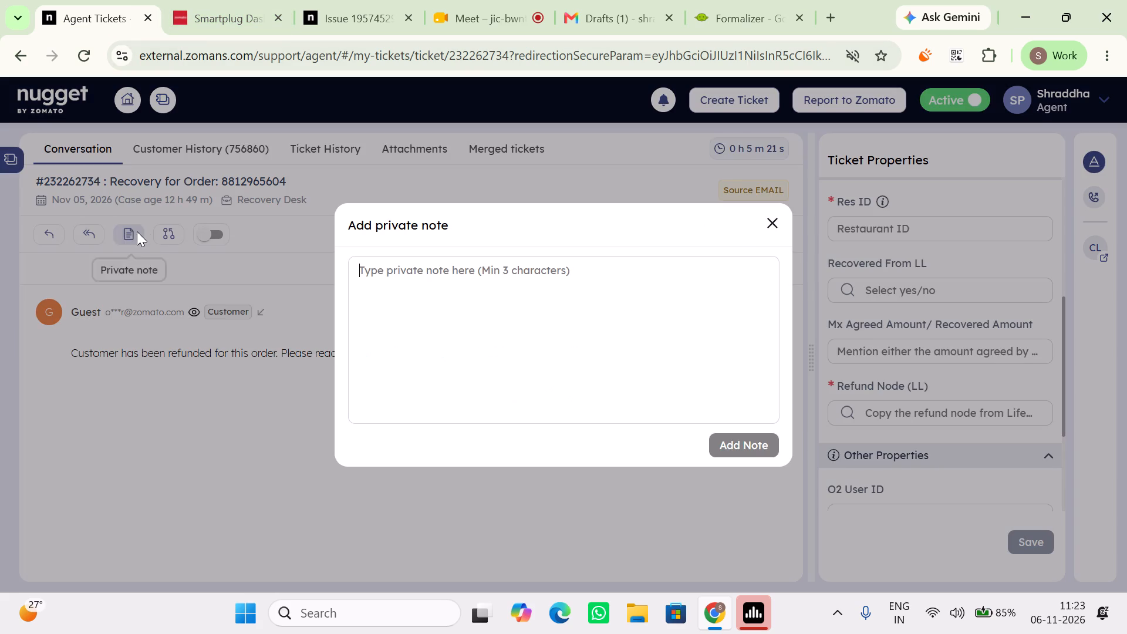
left_click(522, 309)
key("ctrl+v")
left_click(744, 438)
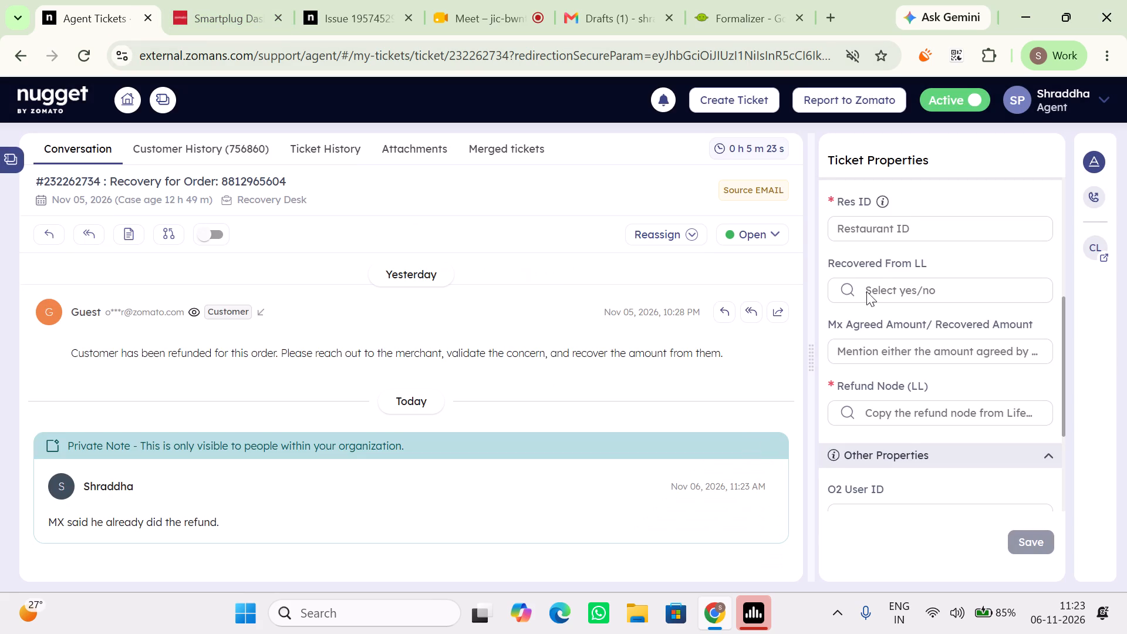
left_click(191, 0)
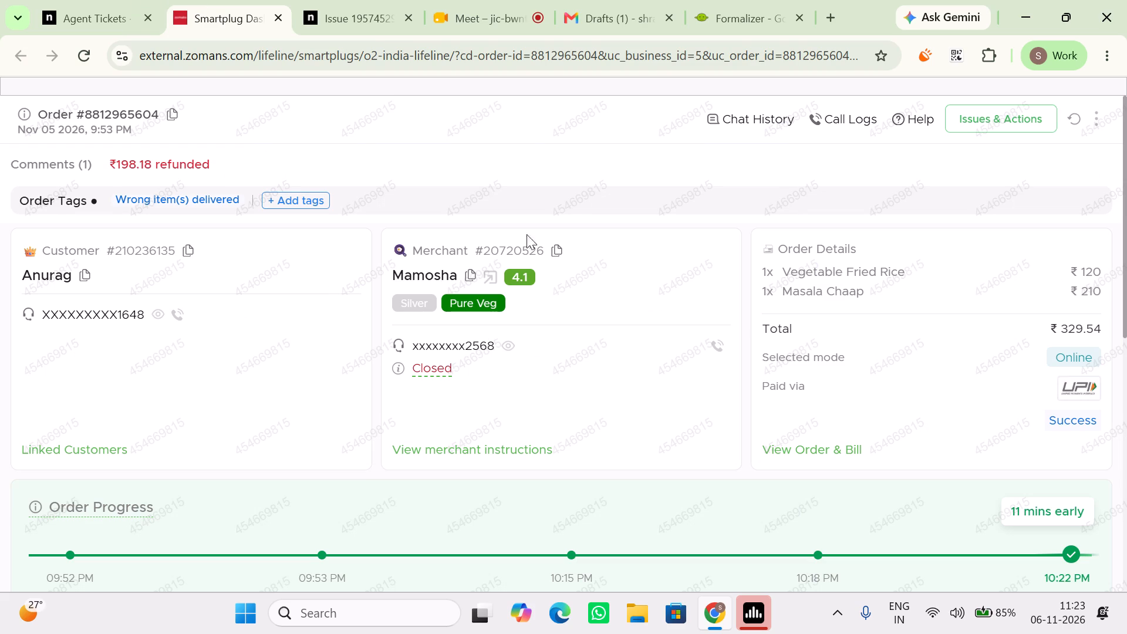
left_click(555, 255)
left_click(153, 0)
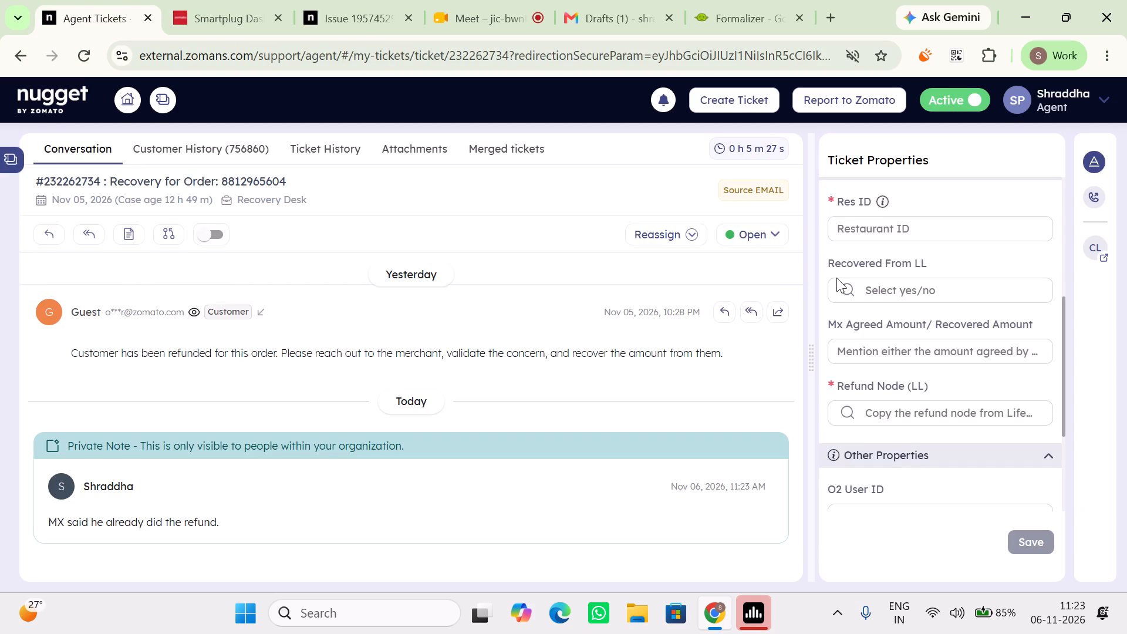
left_click(882, 239)
key("ctrl+v")
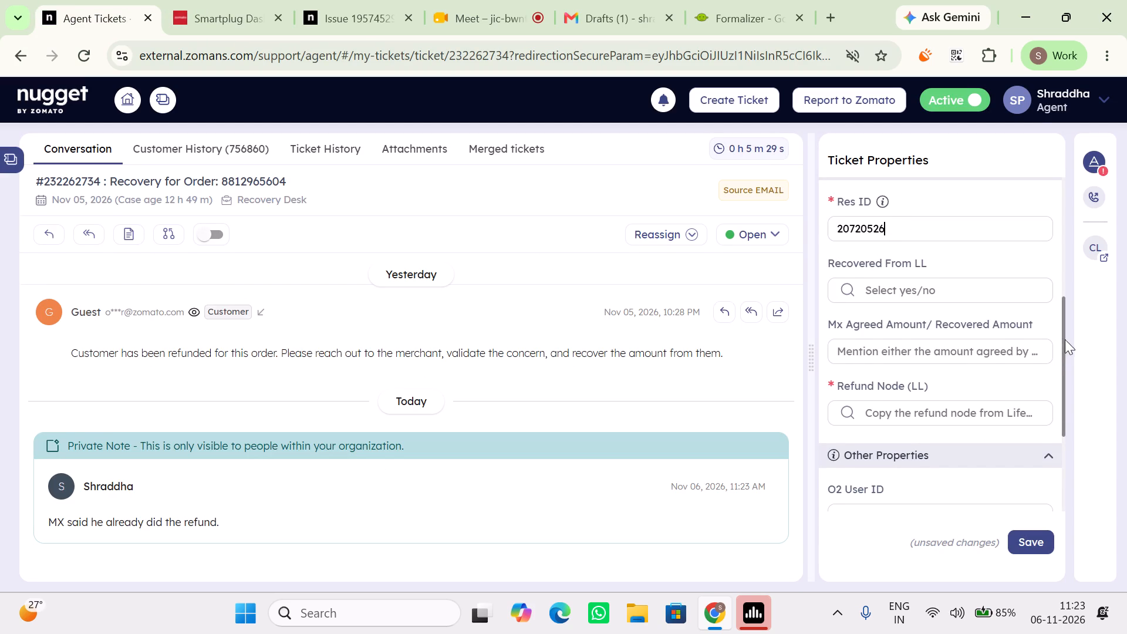
Set Call Connected to Yes, Mx Agreed to No, and enter the note's text "MX said he already did the refund." as the denial reason.
left_click_drag(1065, 339, 1041, 129)
left_click(895, 225)
left_click(893, 252)
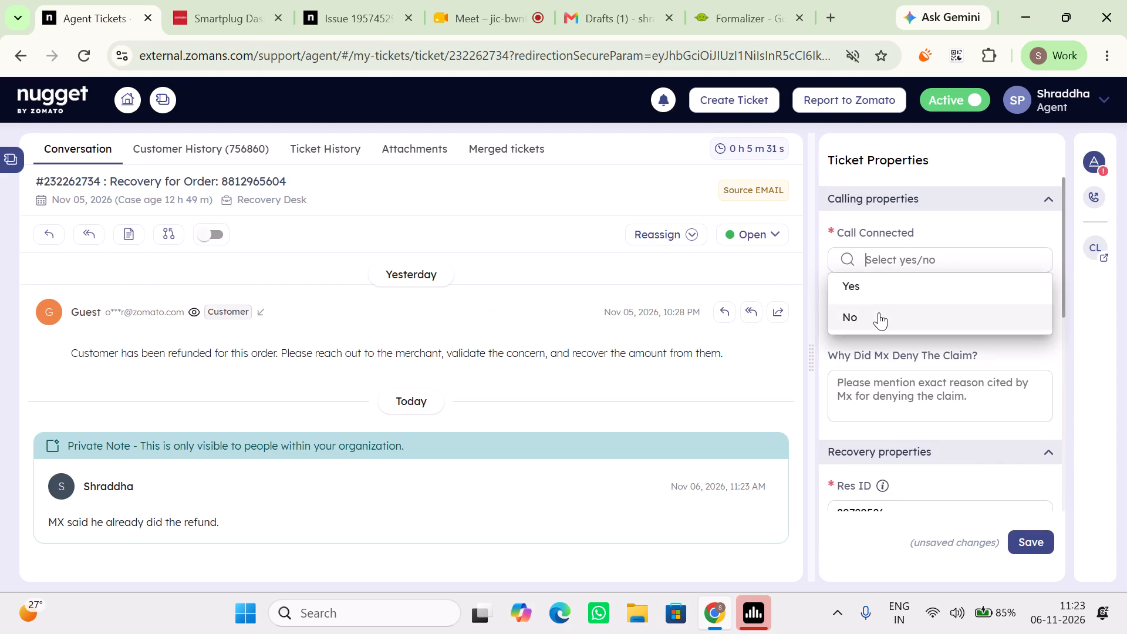
left_click(875, 294)
left_click(875, 321)
left_click(872, 367)
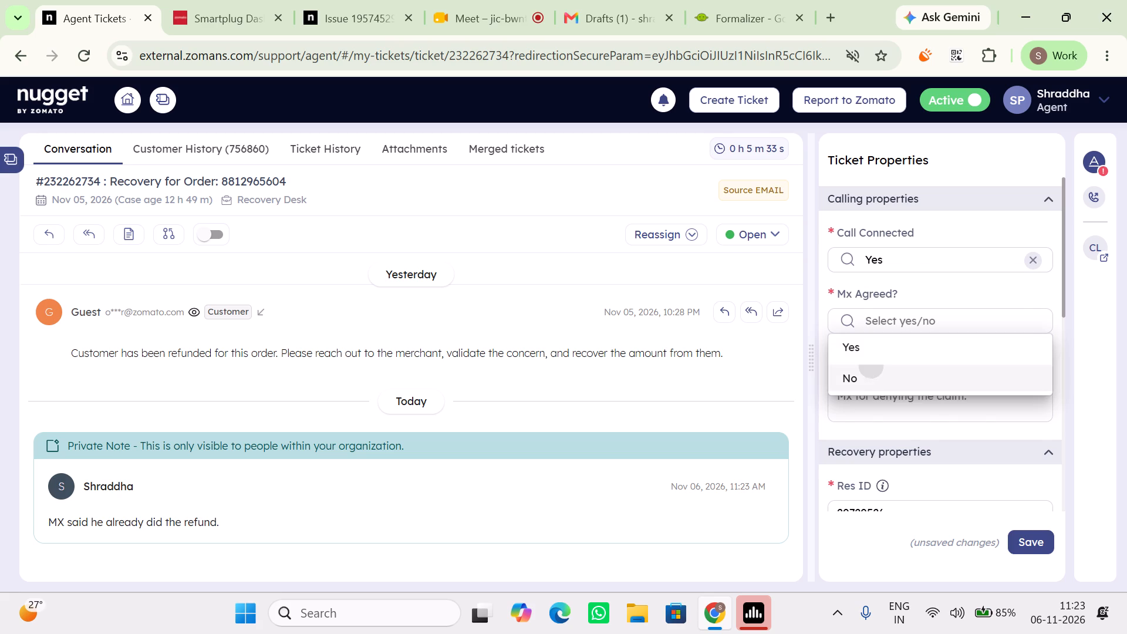
left_click(873, 373)
key("ctrl+v")
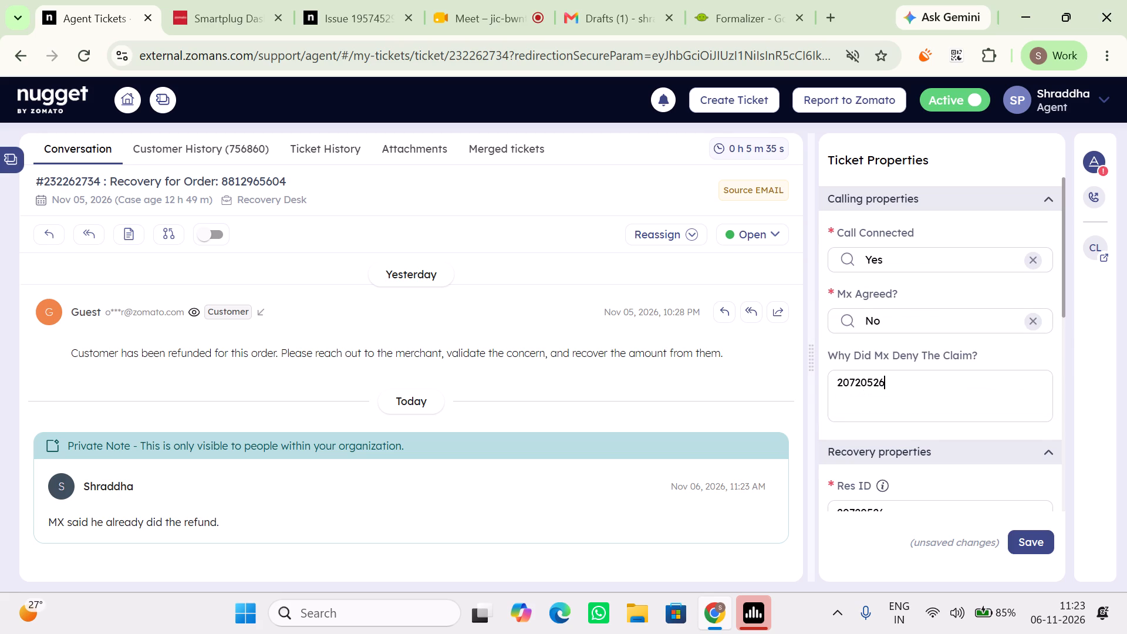
triple_click(133, 520)
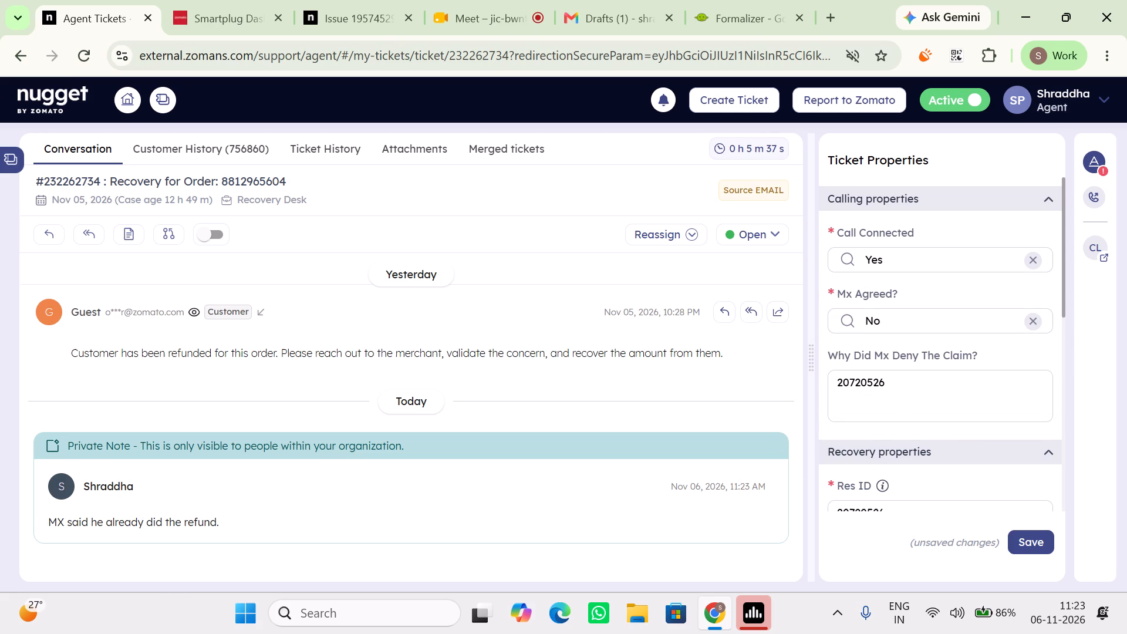
key("ctrl+c")
double_click(134, 522, "ctrl")
key("ctrl+c")
triple_click(865, 381)
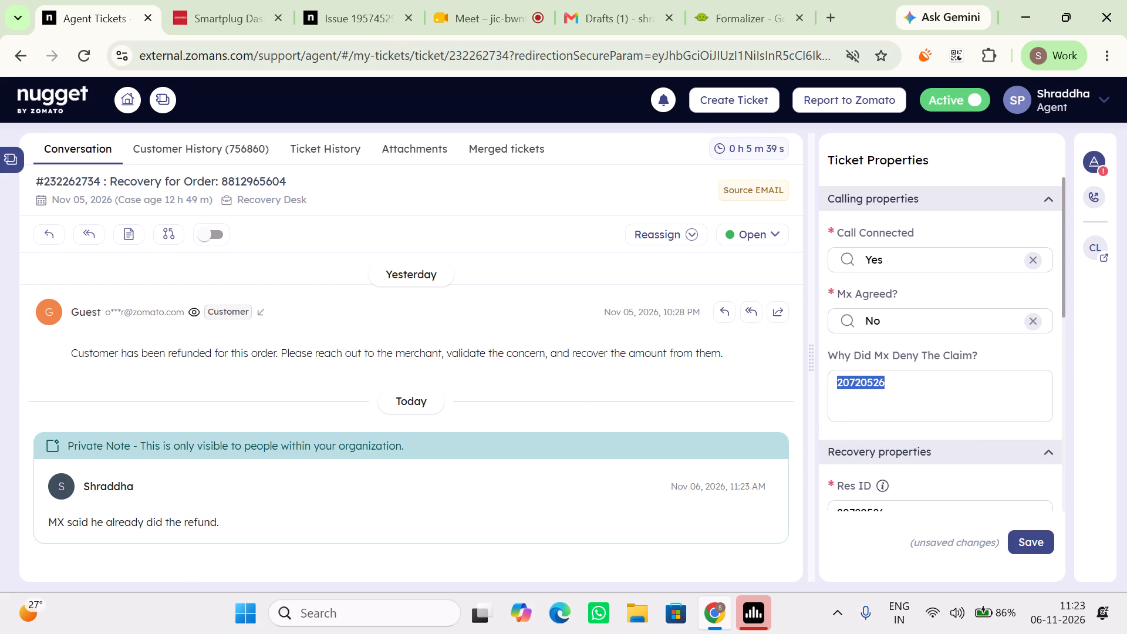
key("ctrl+v")
Set Recovered From LL to No and Refund Node (LL) to Wrong order, and save the ticket properties.
left_click_drag(1064, 281, 1063, 314)
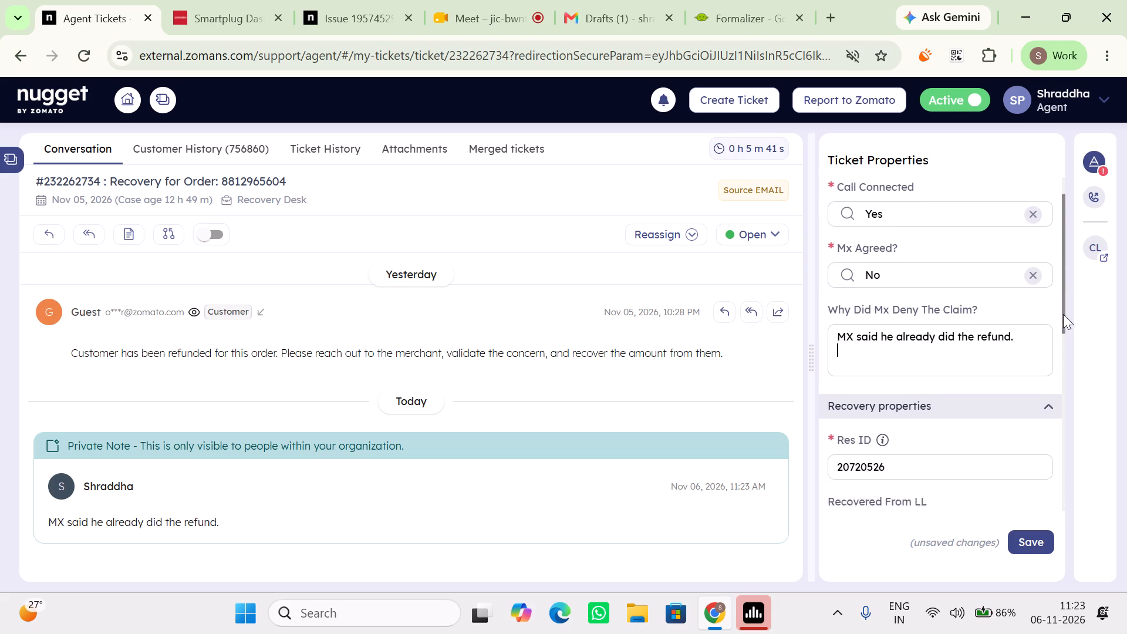
left_click_drag(1063, 314, 1064, 389)
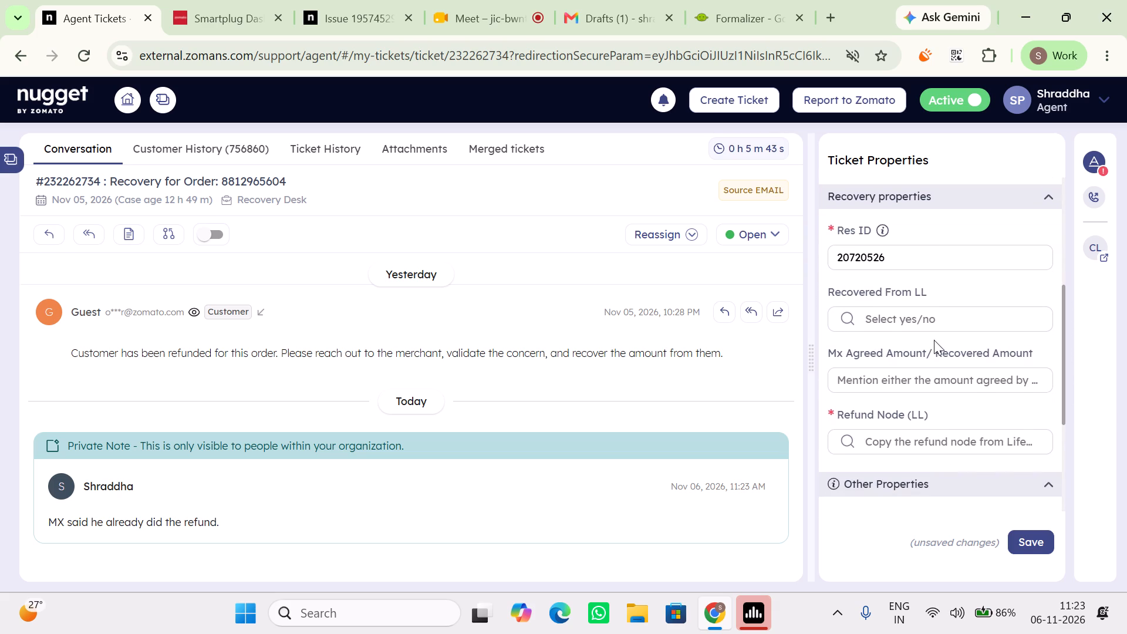
left_click(927, 327)
left_click(883, 378)
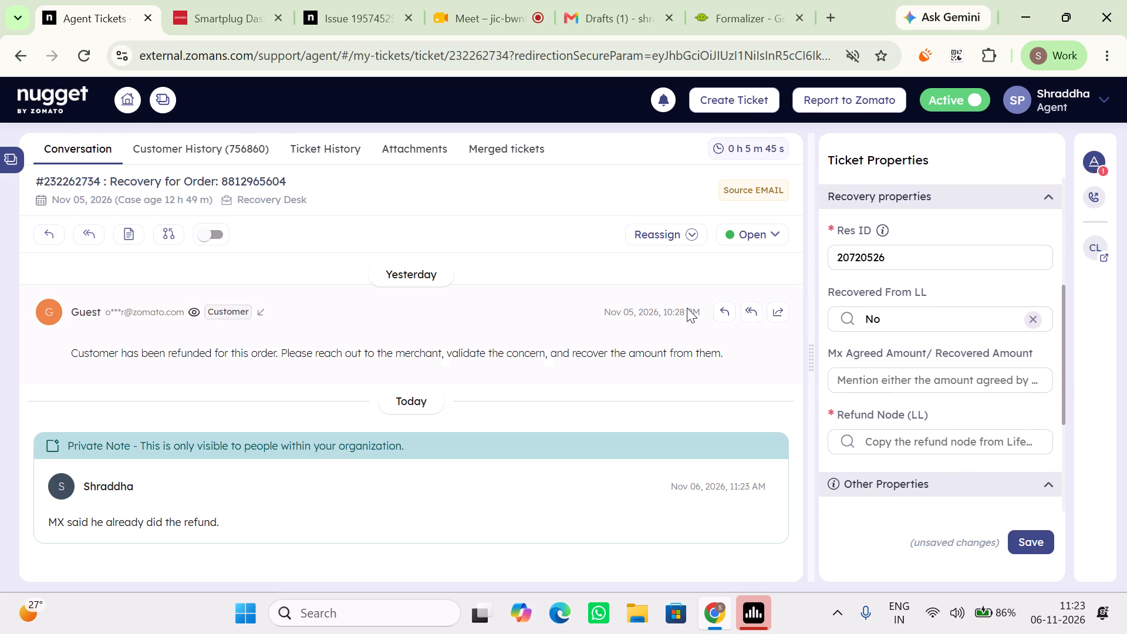
left_click(199, 0)
left_click(155, 0)
left_click(886, 443)
left_click(885, 468)
scroll(885, 467, "up", 1)
scroll(885, 467, "down", 3)
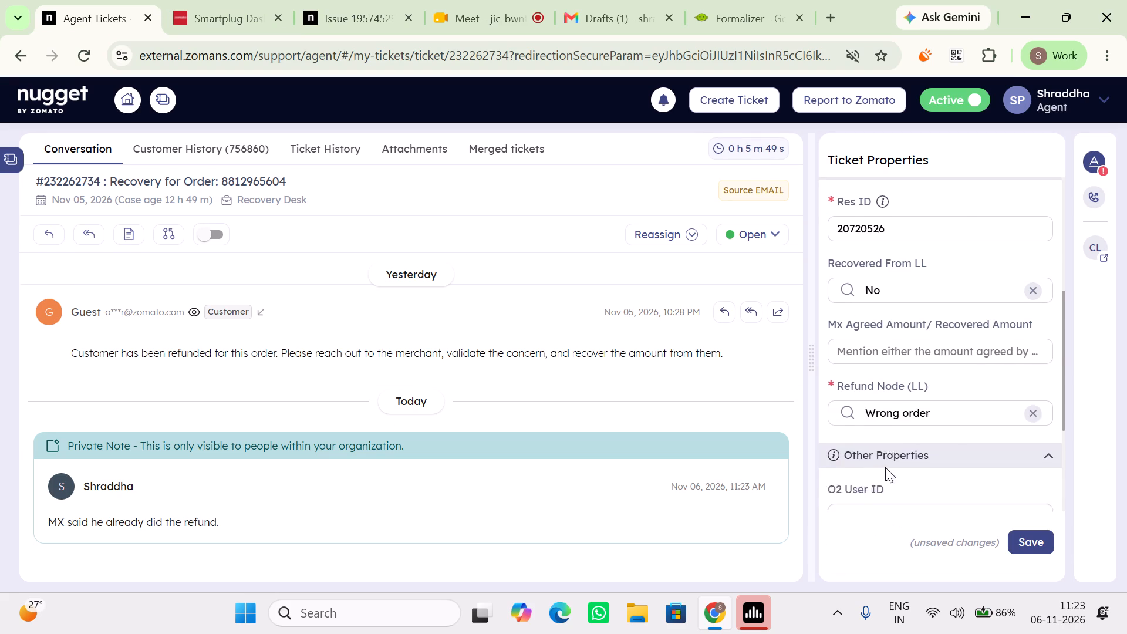
scroll(936, 417, "down", 2)
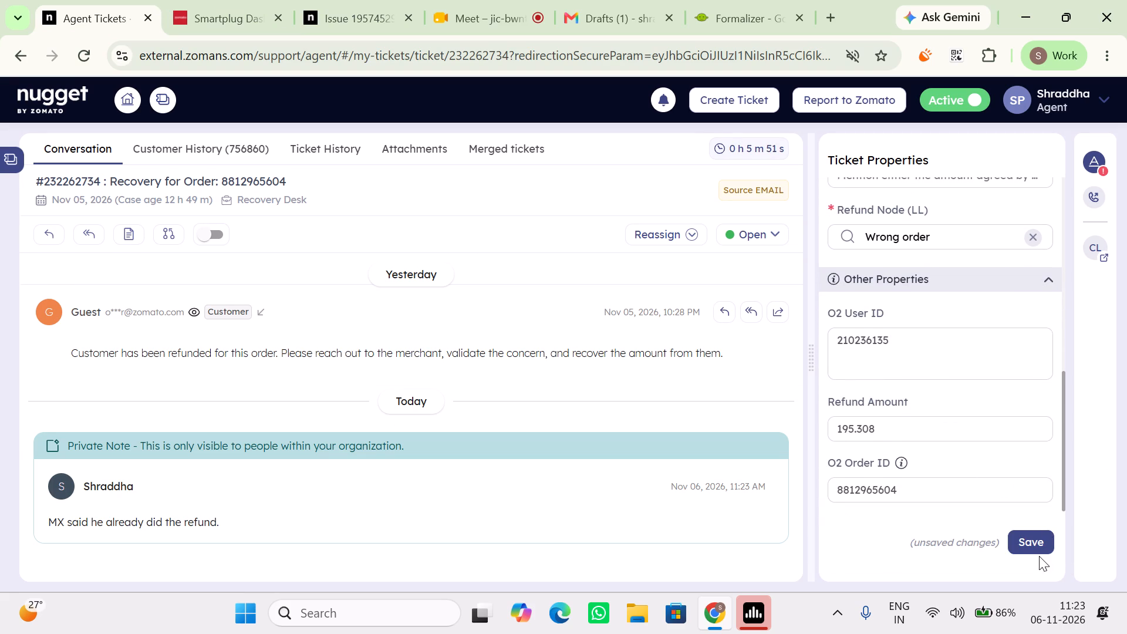
left_click(1038, 555)
left_click(1034, 543)
Review the ticket's calling, recovery and other properties after saving.
scroll(929, 397, "down", 1)
scroll(929, 397, "up", 3)
scroll(929, 397, "down", 1)
scroll(927, 397, "up", 1)
scroll(927, 397, "down", 1)
scroll(927, 397, "up", 1)
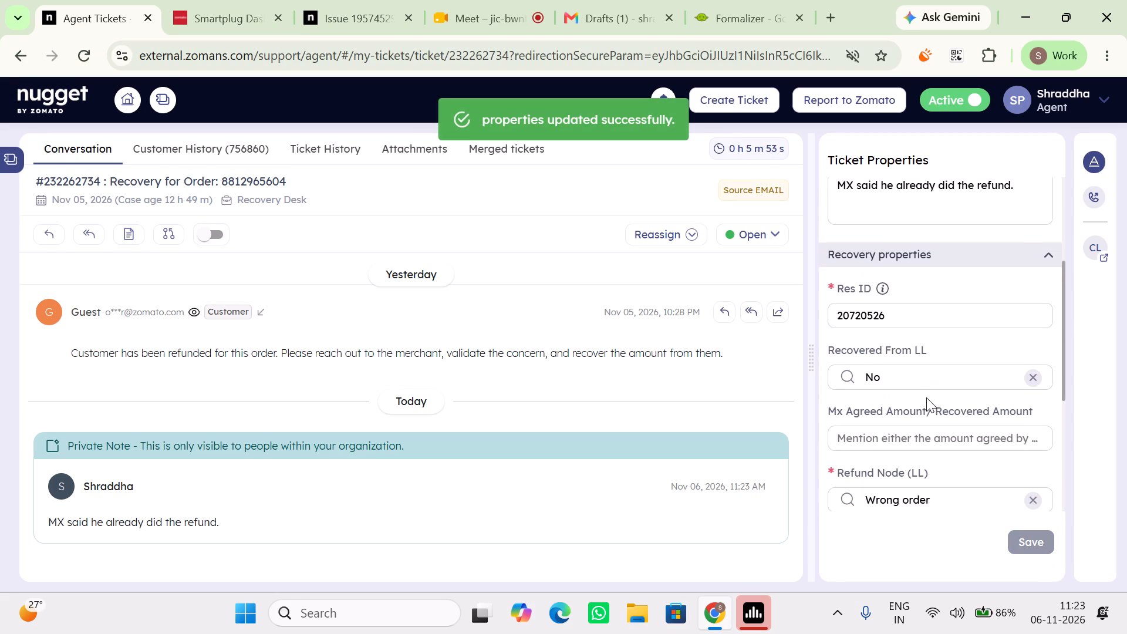
scroll(926, 397, "down", 1)
scroll(926, 397, "up", 1)
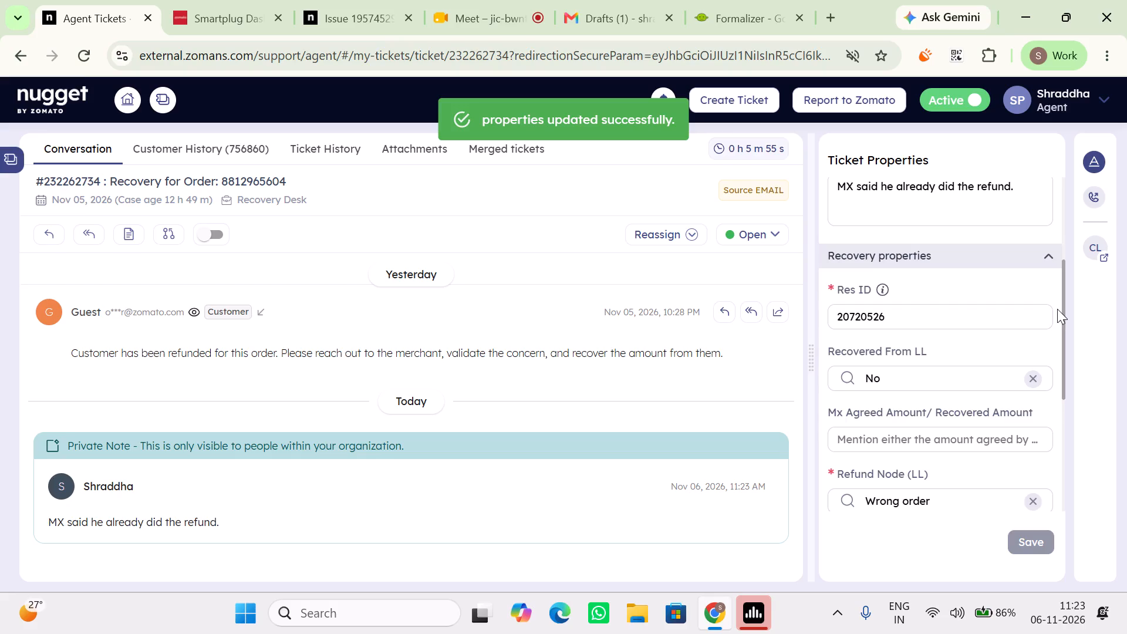
left_click(1059, 303)
left_click_drag(1063, 303, 1042, 112)
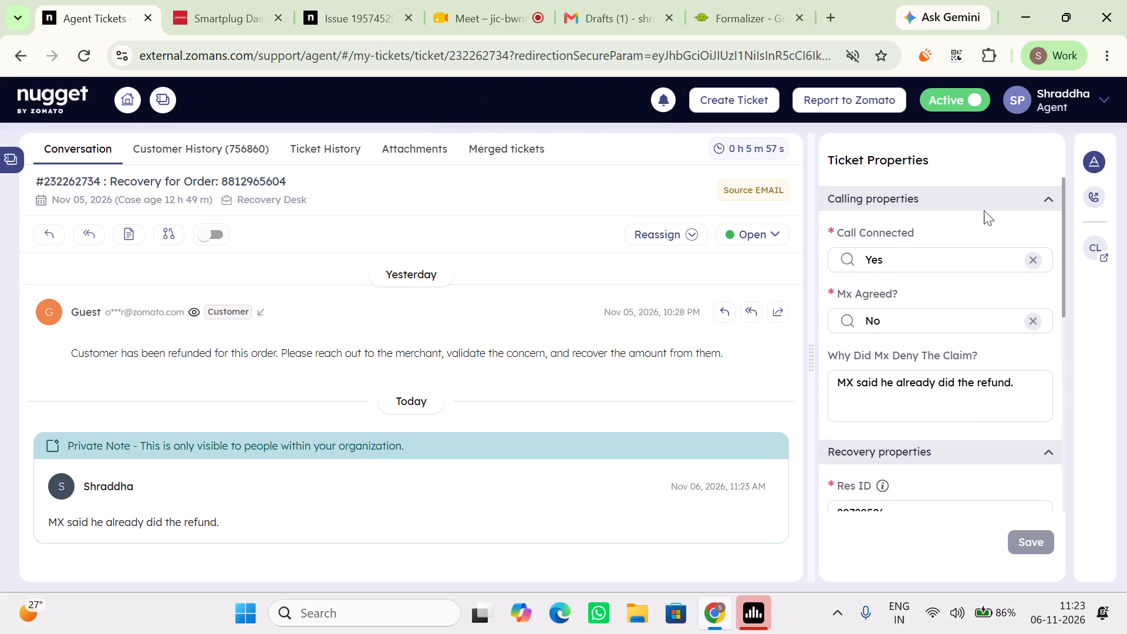
left_click(742, 232)
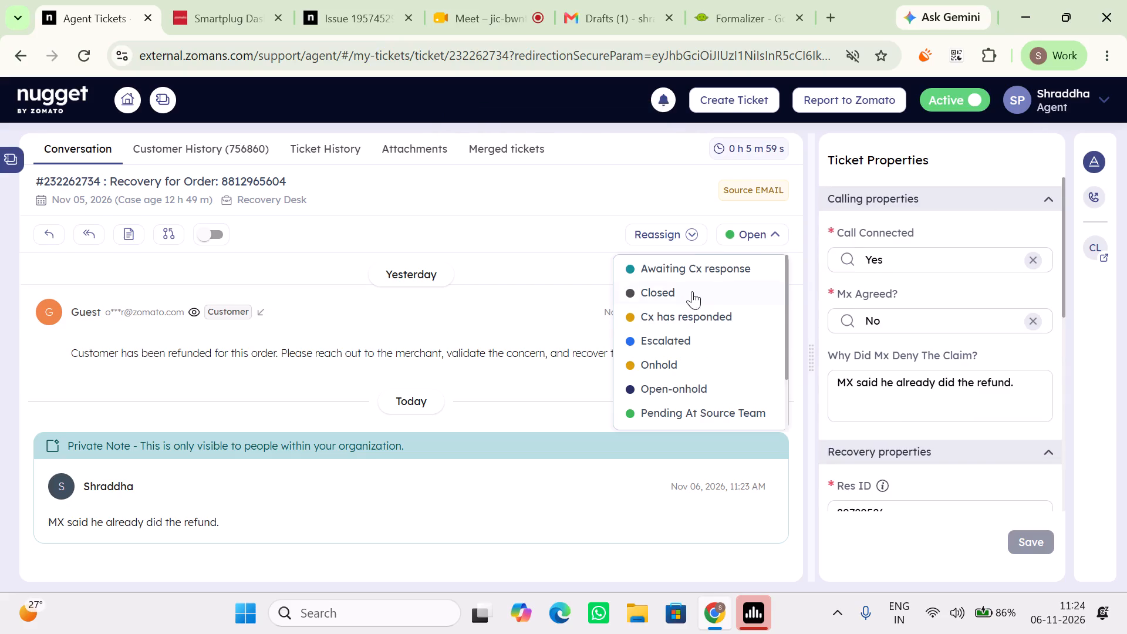
left_click(692, 291)
left_click(732, 375)
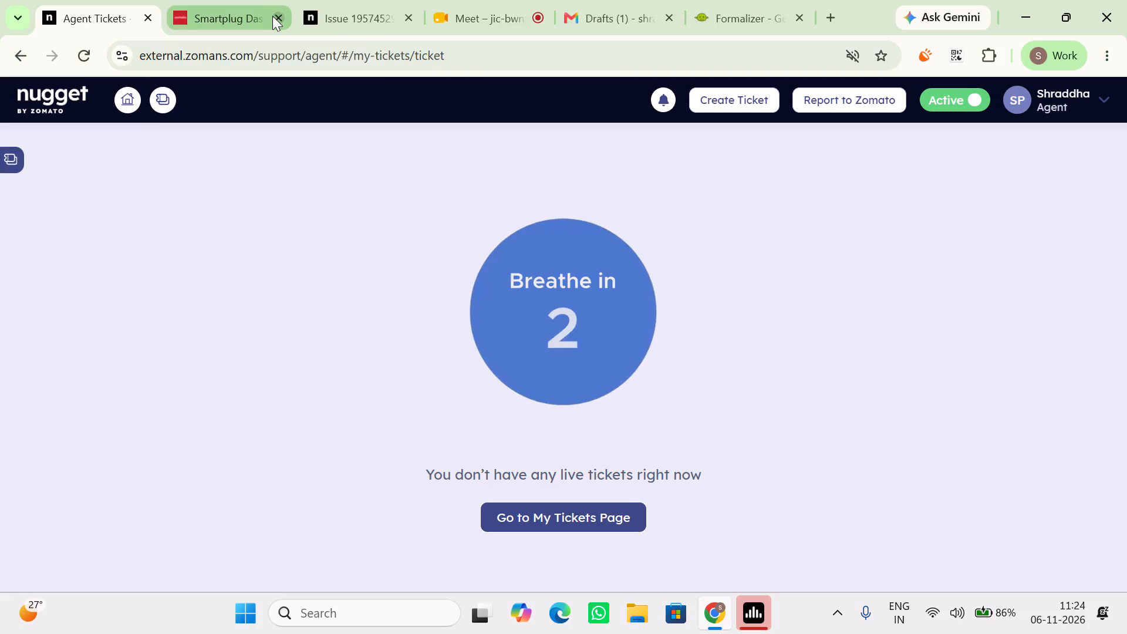
Close the order dashboard and issue pages of the finished ticket and go to the My Tickets page.
left_click(272, 16)
left_click(272, 16)
left_click(605, 513)
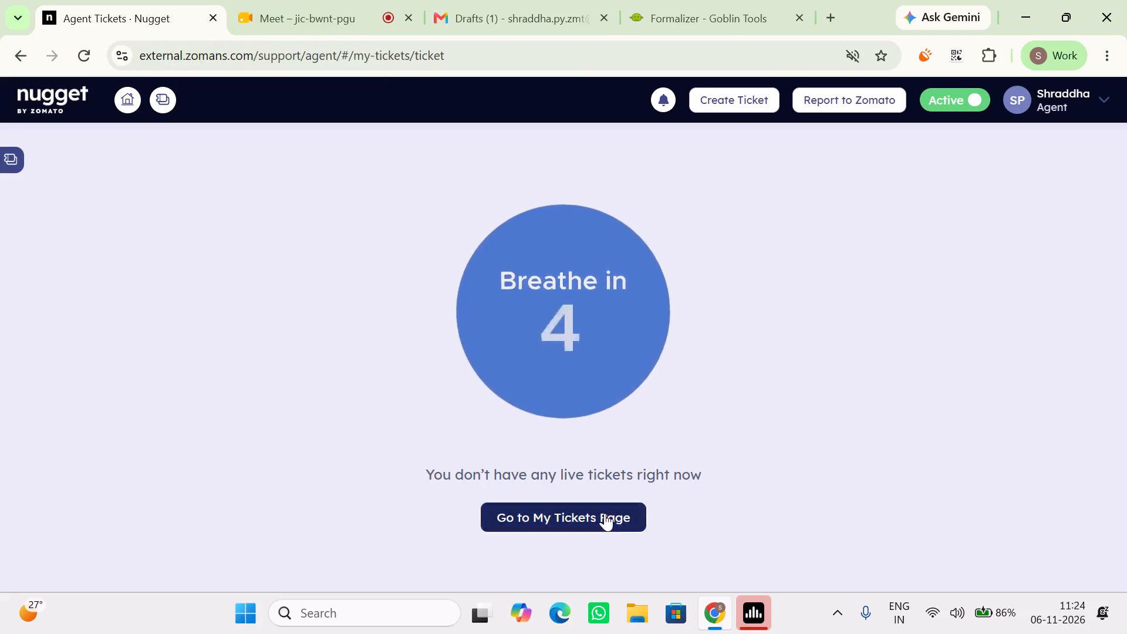
Open the agent's productivity hours page.
left_click(1081, 119)
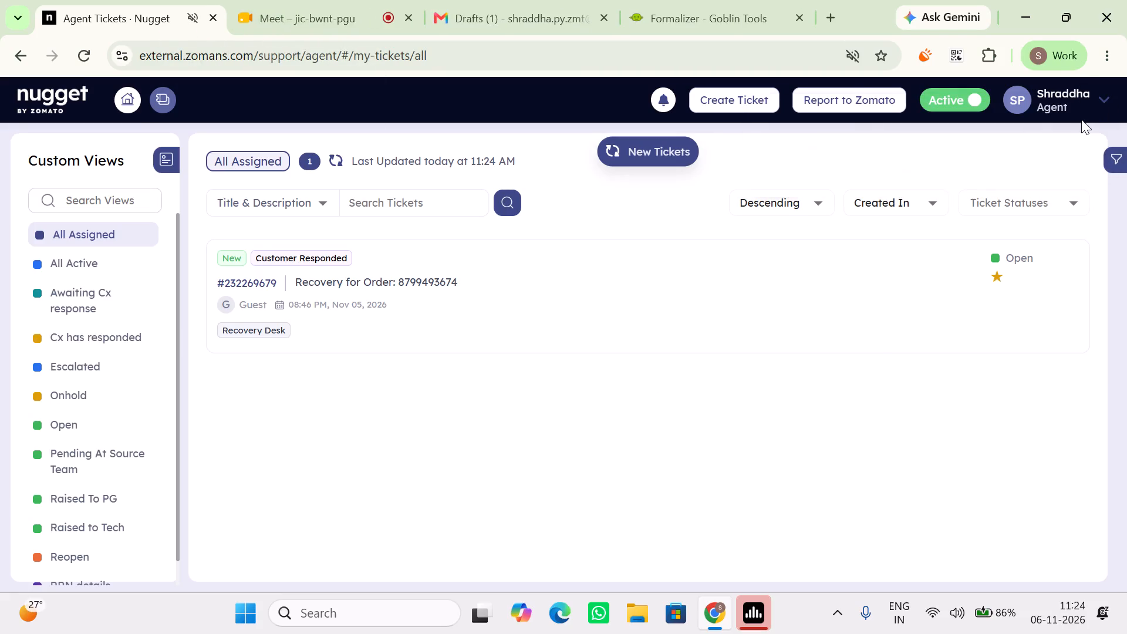
left_click(1071, 109)
left_click(958, 208)
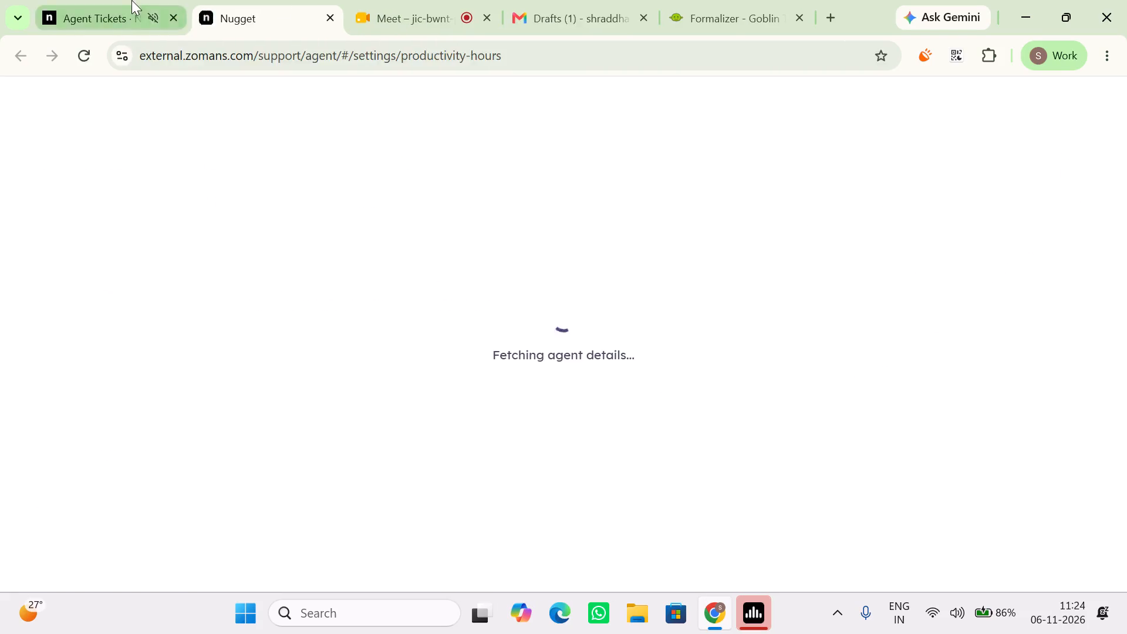
left_click(131, 0)
left_click(460, 295)
Check today's ticket counts, online hours and break time on the productivity hours page and close it.
left_click(309, 0)
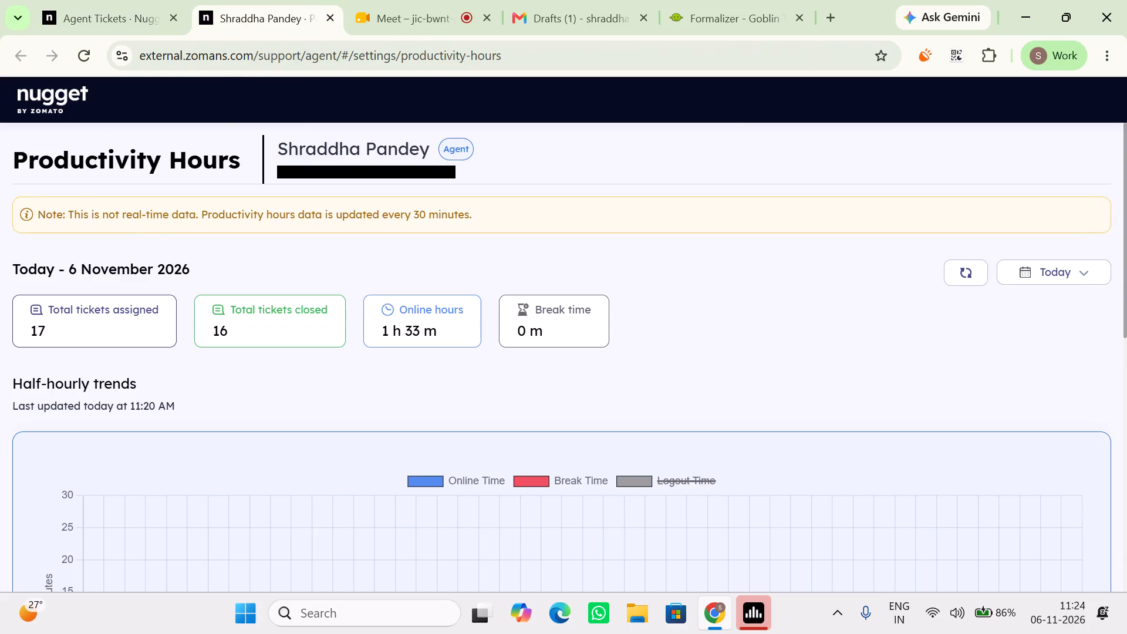
left_click(332, 15)
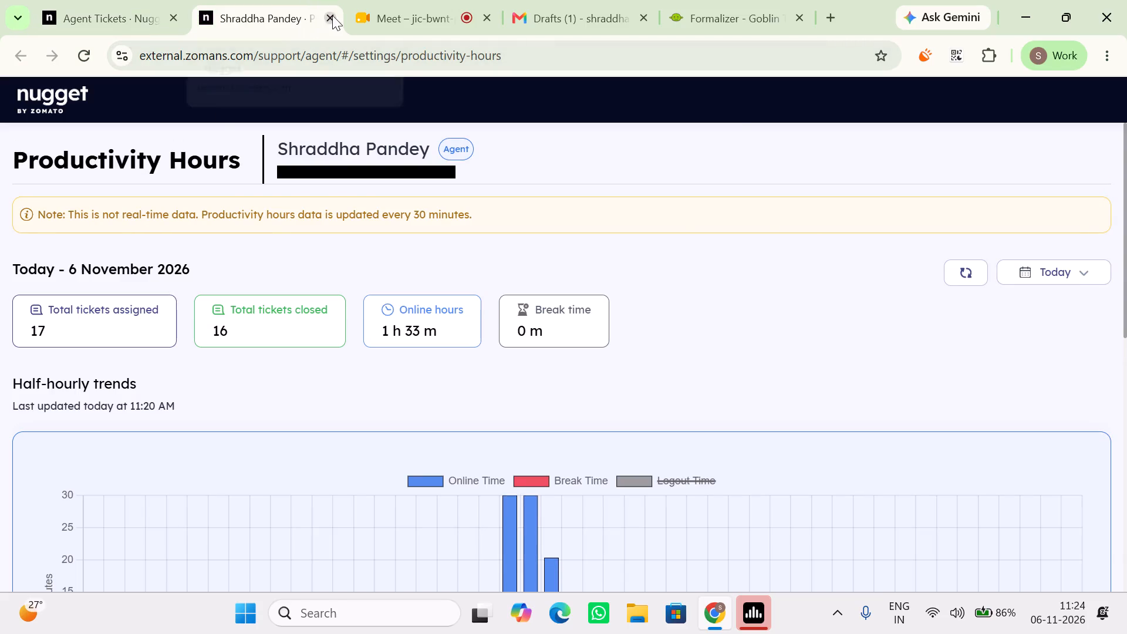
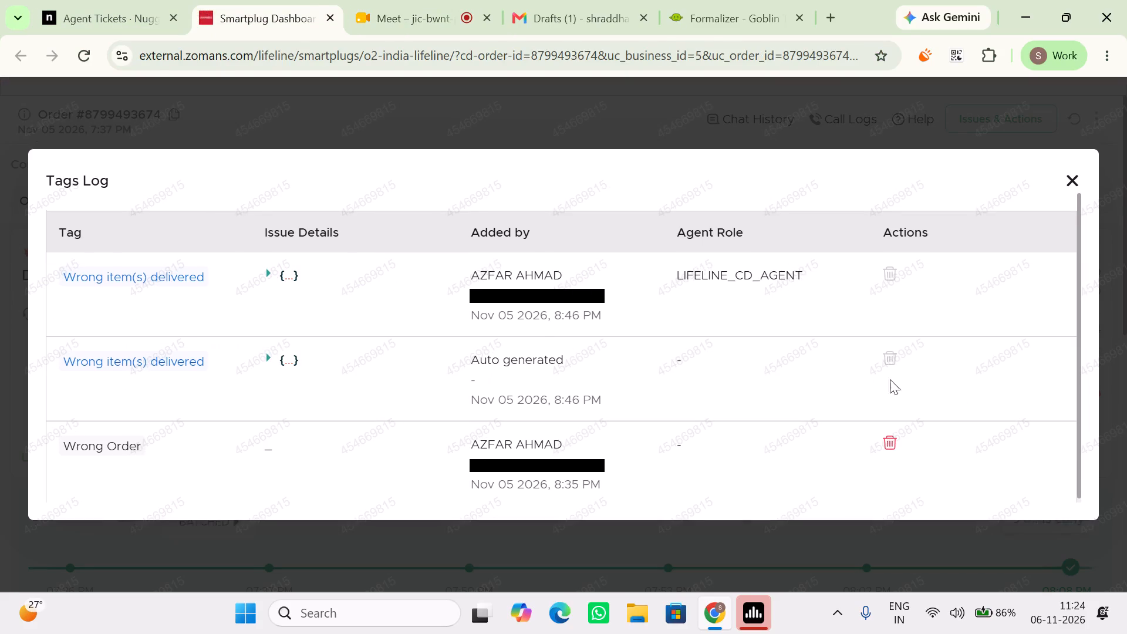
Examine the issue details of the auto-generated "Wrong item(s) delivered" tag in the Tags Log and close the log.
scroll(890, 383, "down", 4)
scroll(232, 536, "down", 2)
left_click(284, 358)
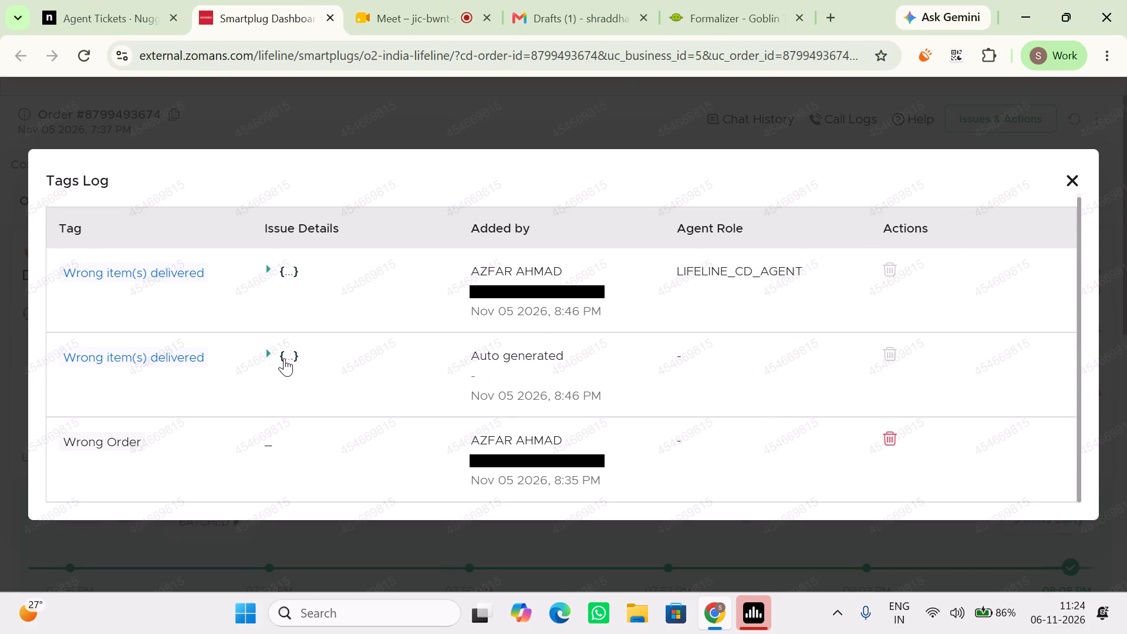
scroll(361, 414, "down", 1)
scroll(361, 414, "up", 1)
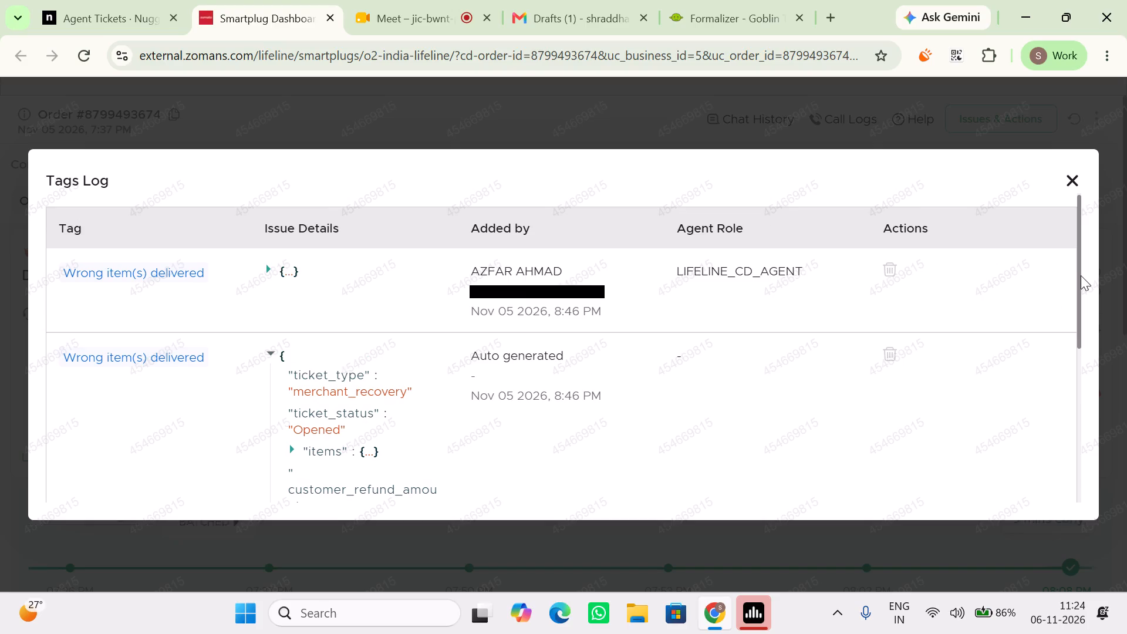
left_click_drag(1079, 277, 1098, 495)
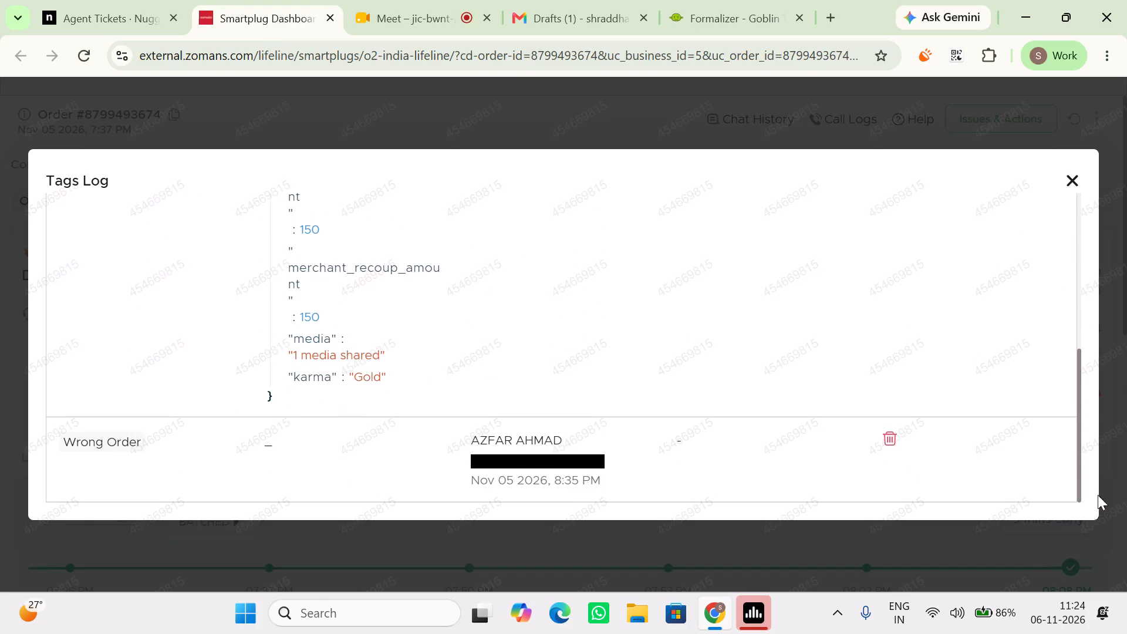
left_click_drag(1098, 495, 1102, 538)
scroll(255, 339, "down", 1)
scroll(255, 339, "up", 1)
scroll(255, 339, "down", 1)
scroll(255, 339, "up", 1)
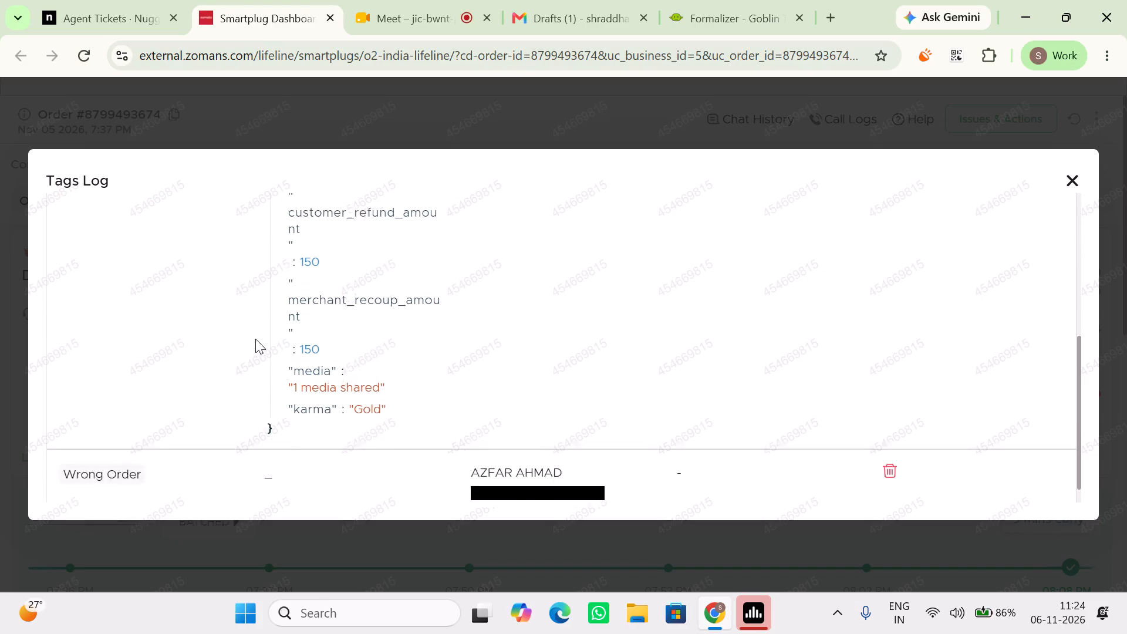
scroll(256, 337, "down", 1)
scroll(298, 321, "up", 3)
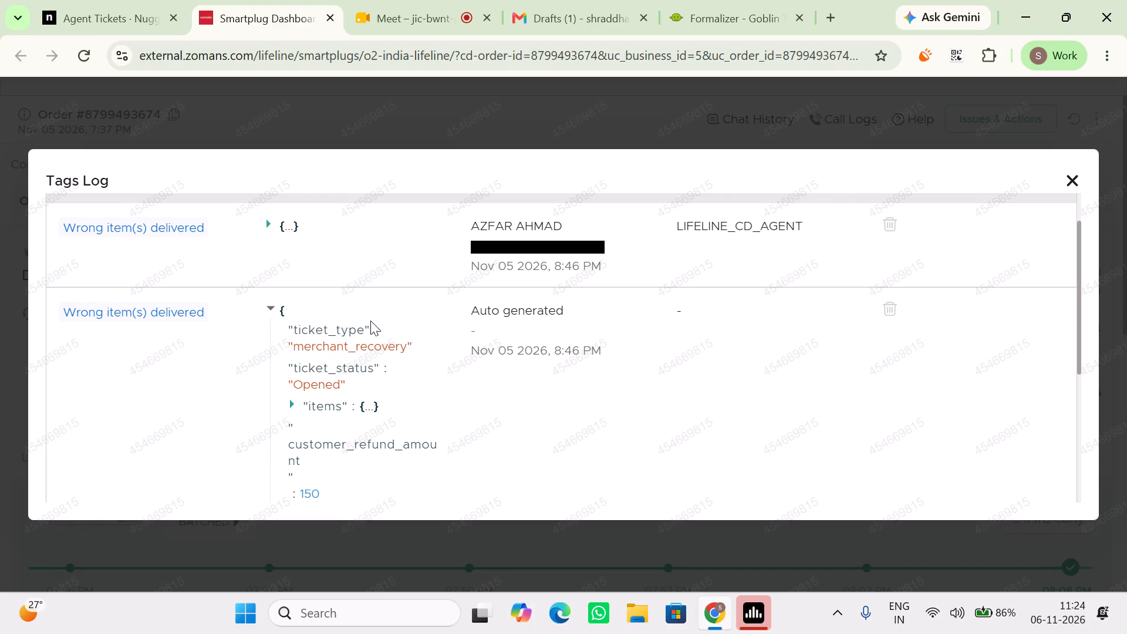
scroll(350, 345, "down", 1)
scroll(344, 370, "up", 3)
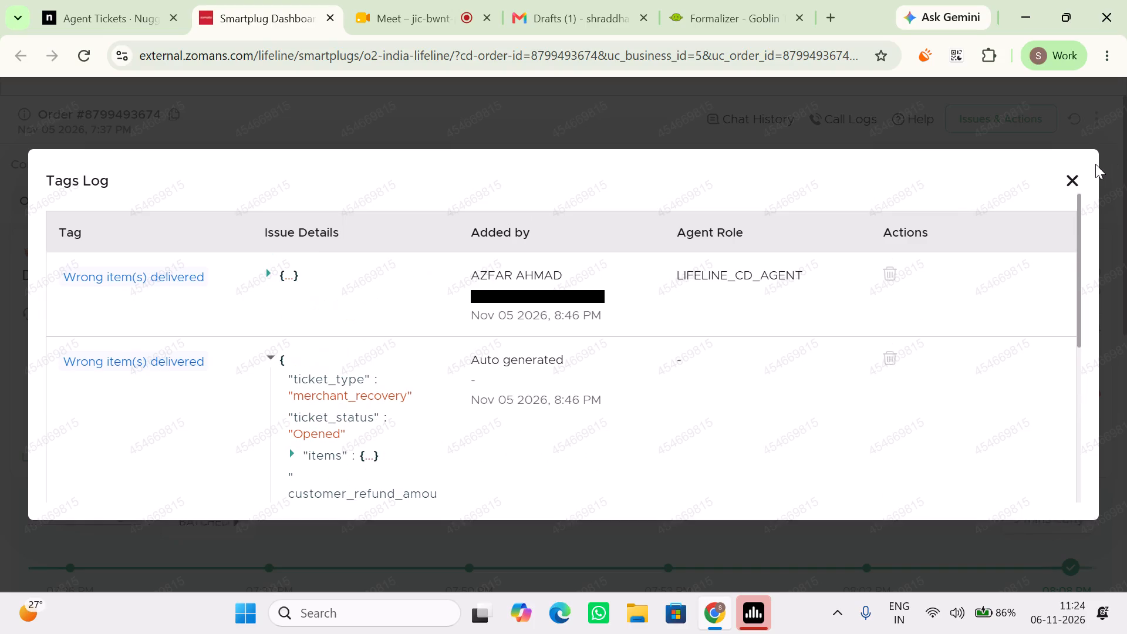
left_click(1061, 187)
left_click(1072, 181)
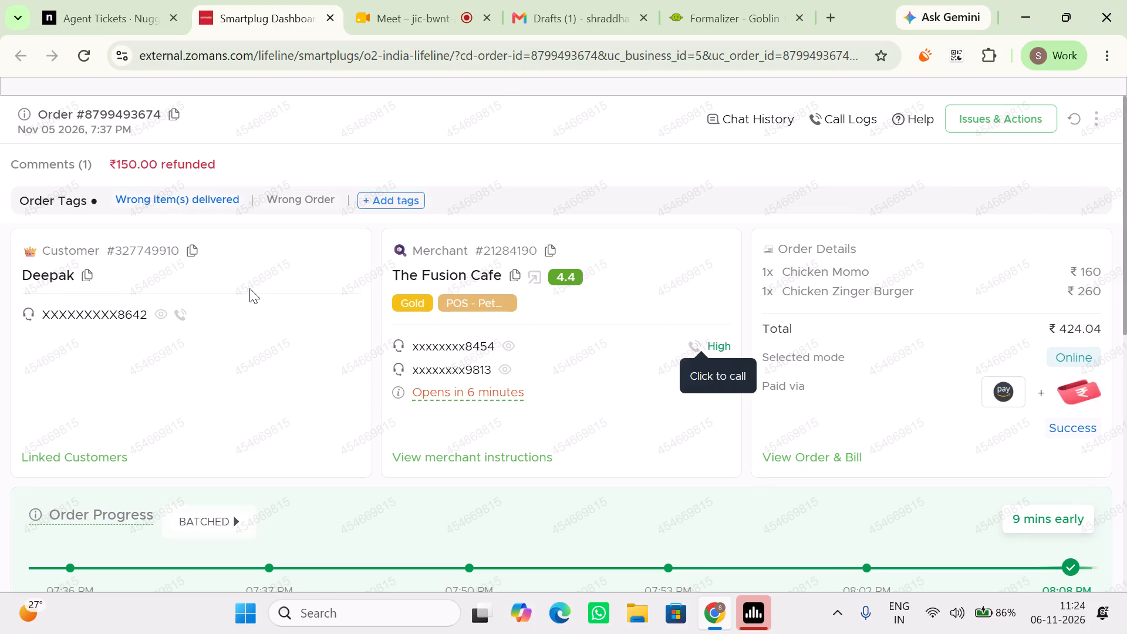
left_click(768, 122)
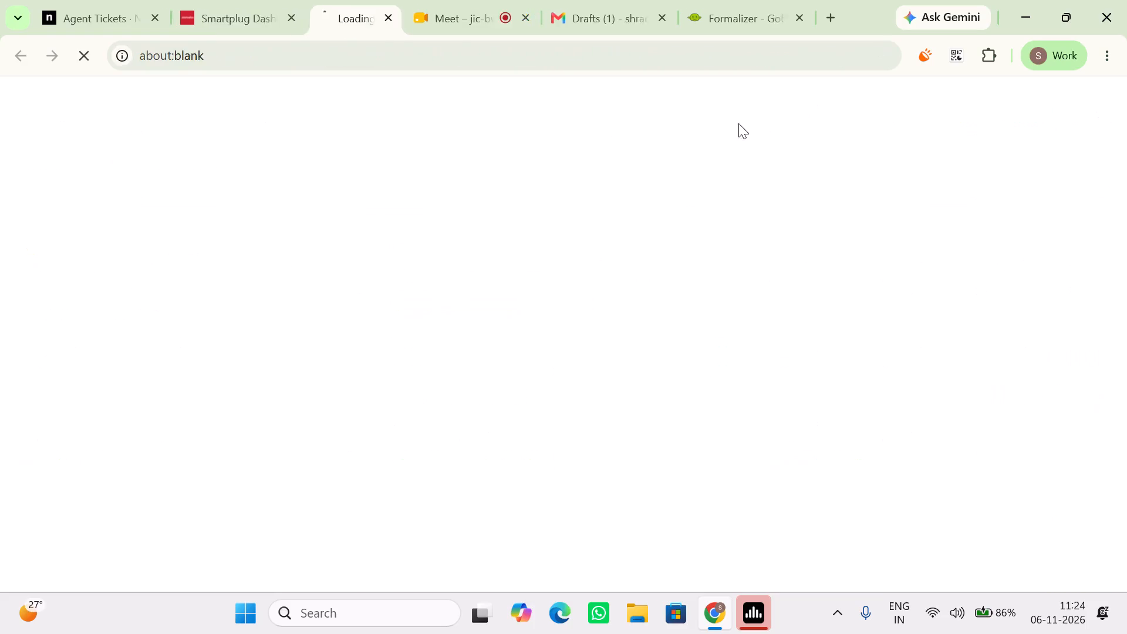
left_click(207, 0)
left_click(133, 0)
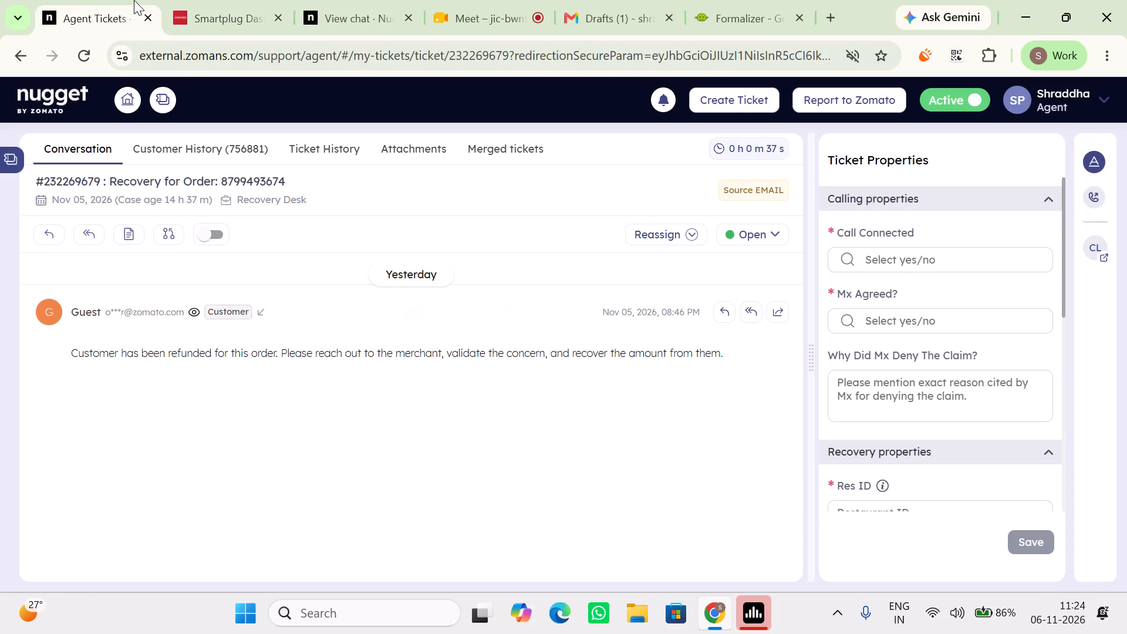
left_click(234, 0)
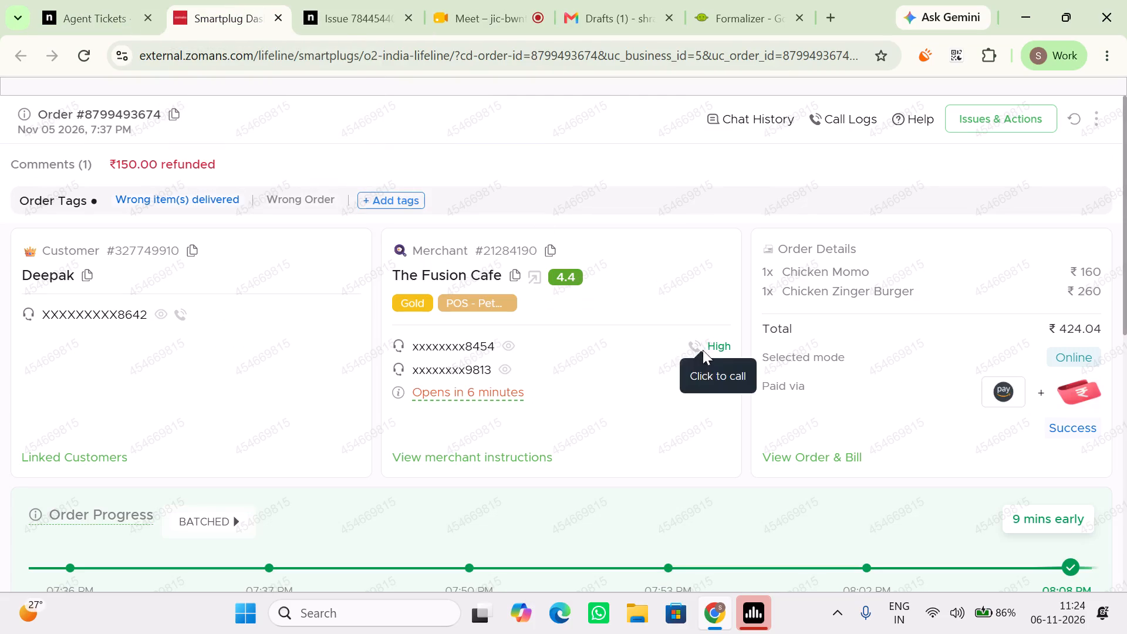
left_click(681, 349)
left_click(686, 348)
left_click(693, 346)
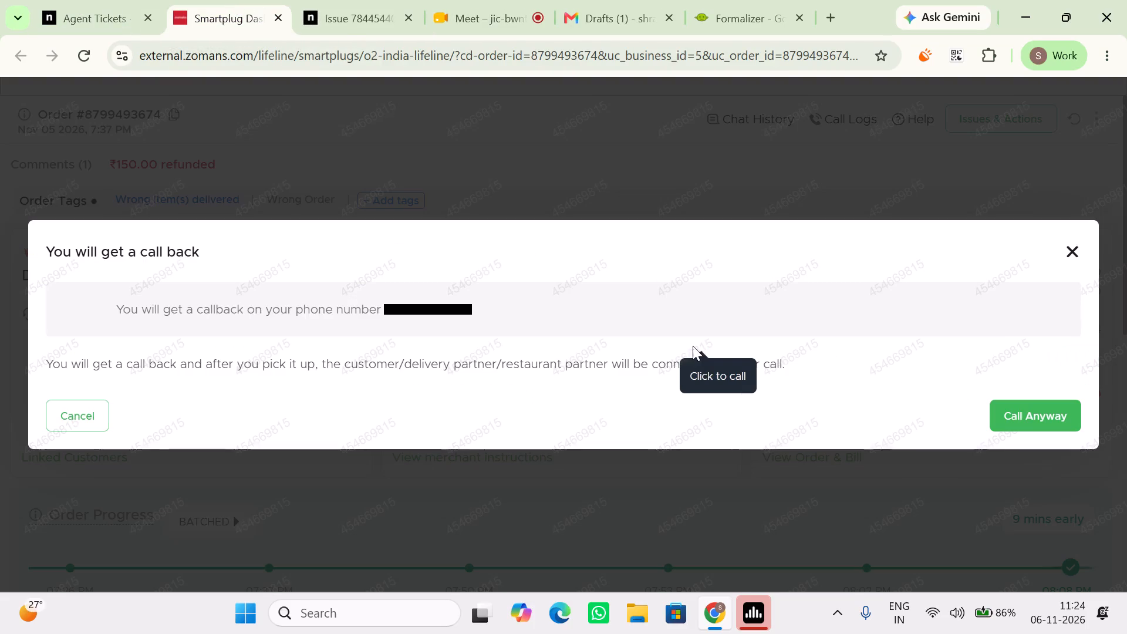
left_click(1055, 415)
left_click(379, 0)
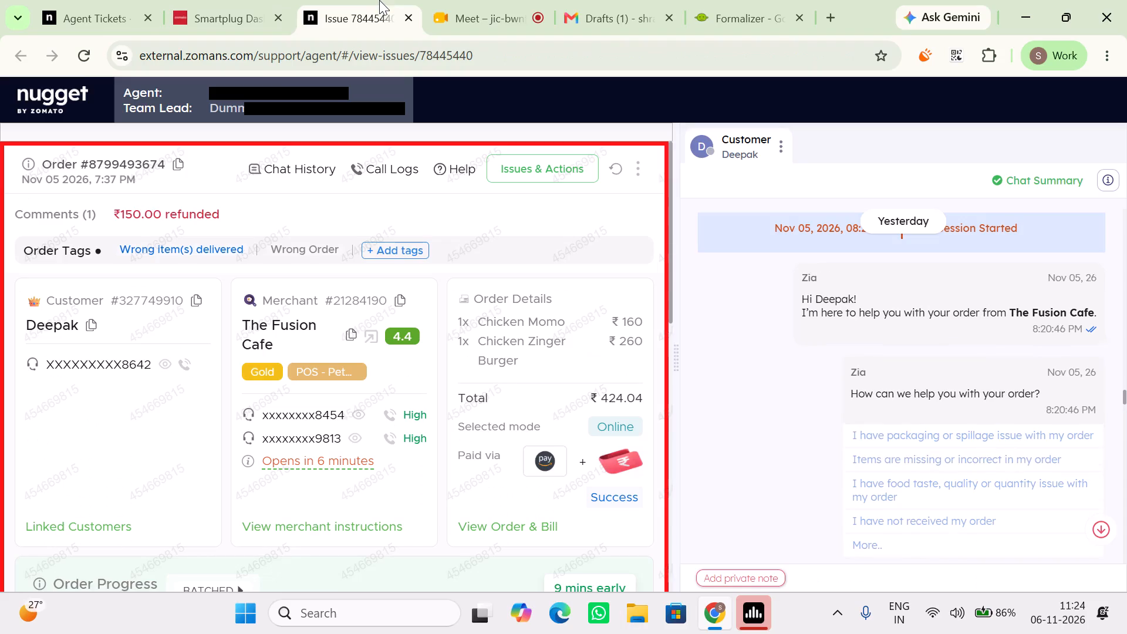
scroll(1028, 406, "down", 1)
scroll(1028, 406, "up", 1)
scroll(937, 478, "up", 2)
scroll(932, 467, "down", 1)
scroll(932, 467, "up", 1)
scroll(976, 466, "down", 3)
scroll(987, 470, "up", 1)
scroll(987, 471, "down", 1)
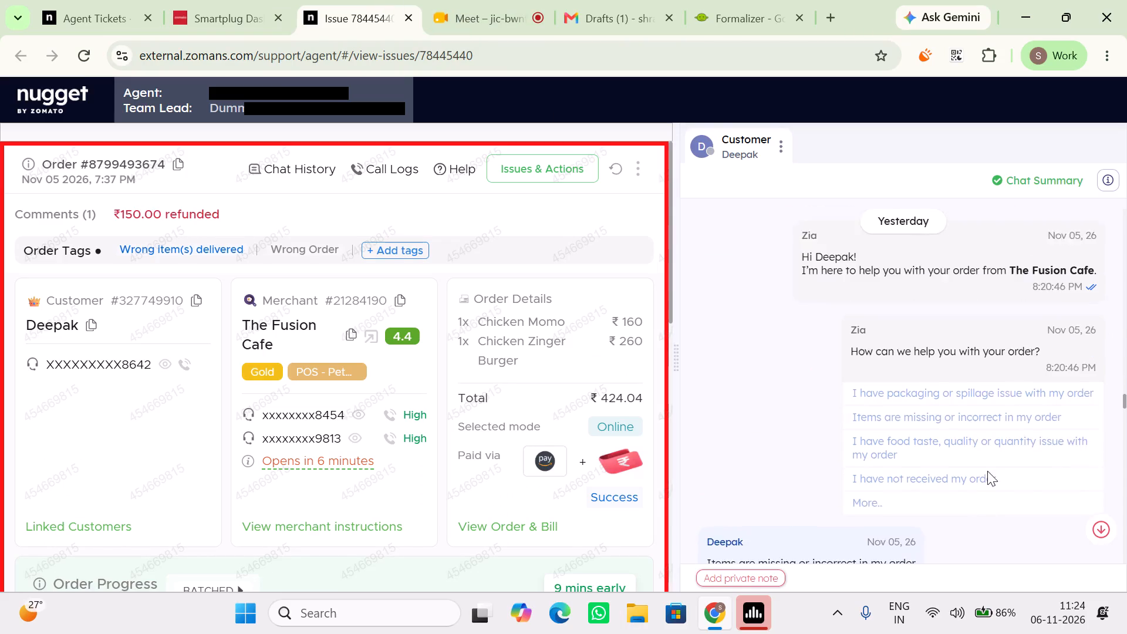
scroll(987, 471, "up", 1)
scroll(926, 467, "down", 1)
scroll(913, 465, "up", 1)
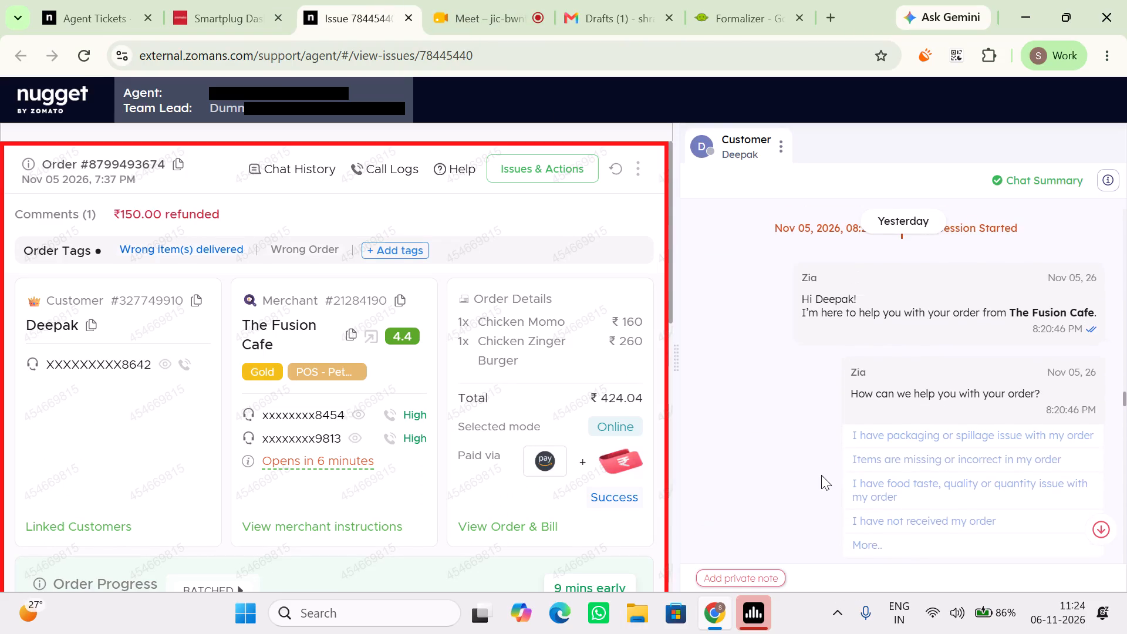
scroll(820, 474, "down", 3)
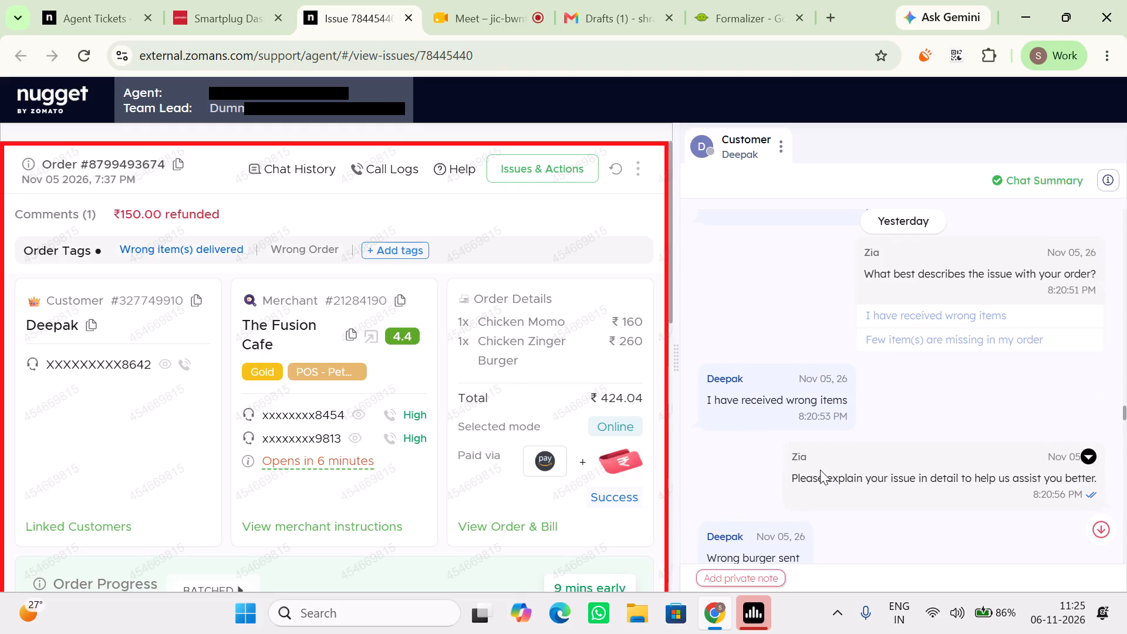
scroll(820, 470, "down", 1)
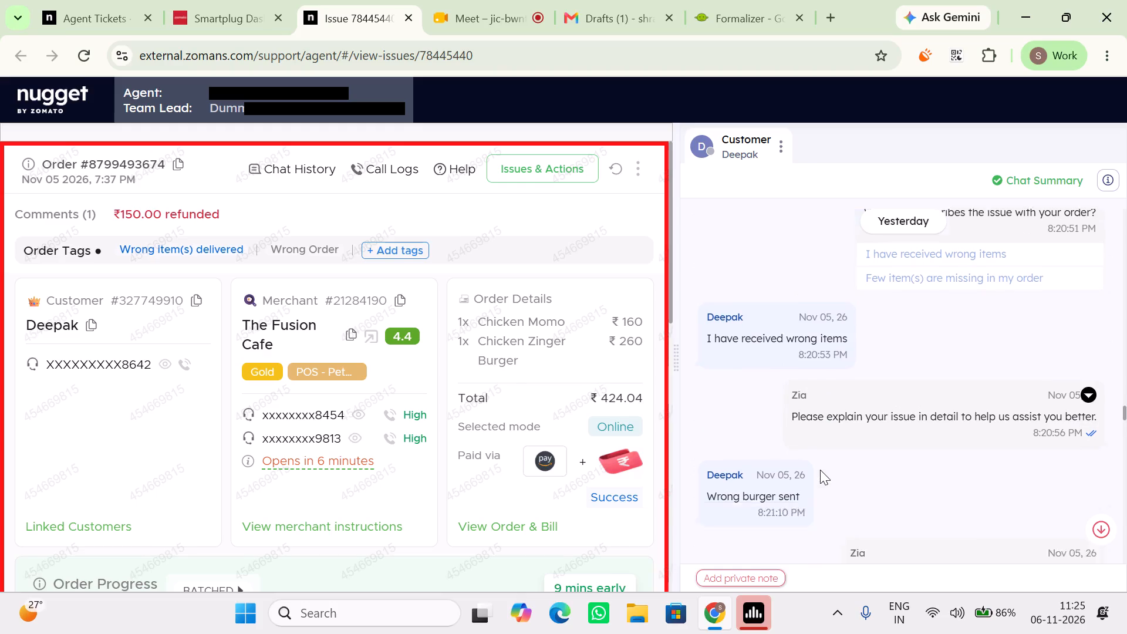
scroll(820, 470, "down", 4)
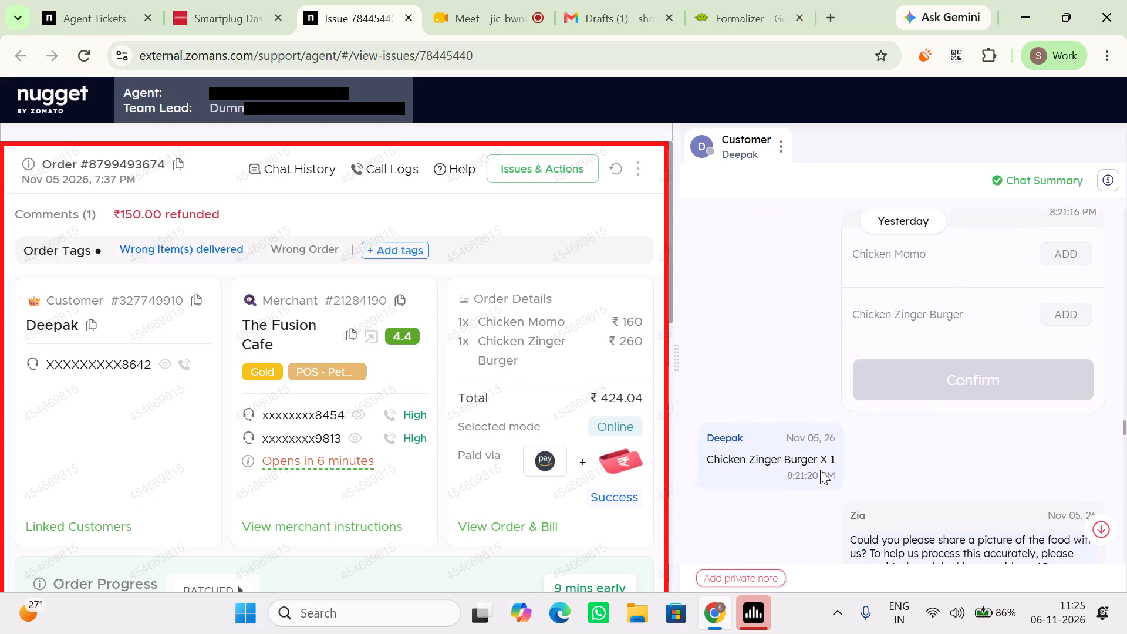
scroll(820, 470, "down", 3)
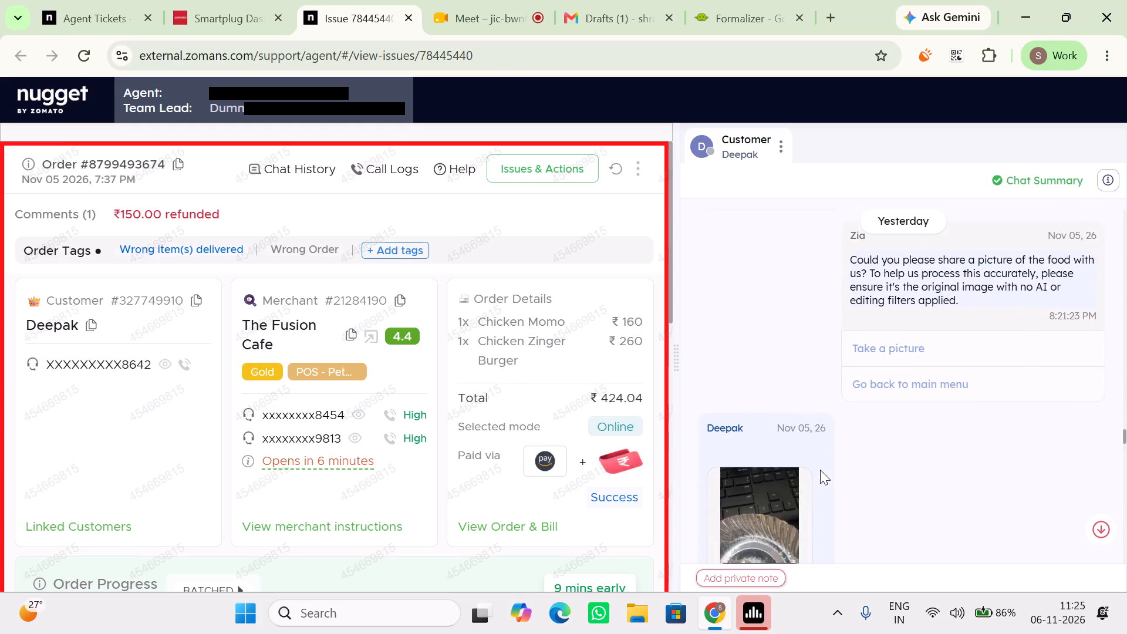
scroll(820, 470, "down", 1)
scroll(820, 470, "up", 1)
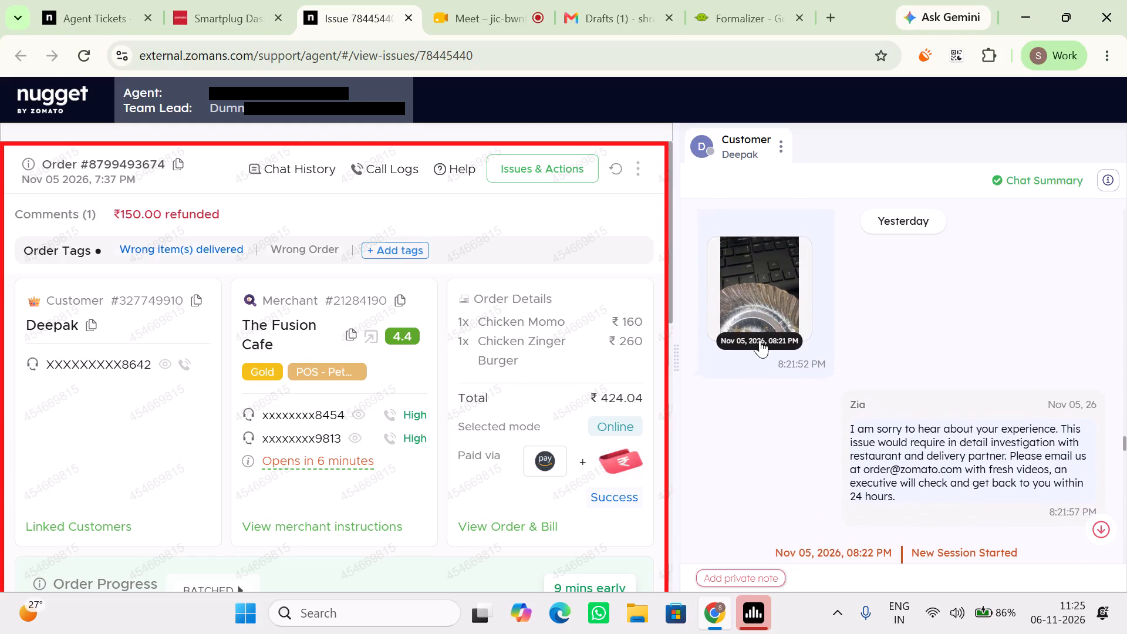
Preview the customer's food photo from the chat, close it and read the messages that follow.
left_click(755, 327)
left_click(1126, 237)
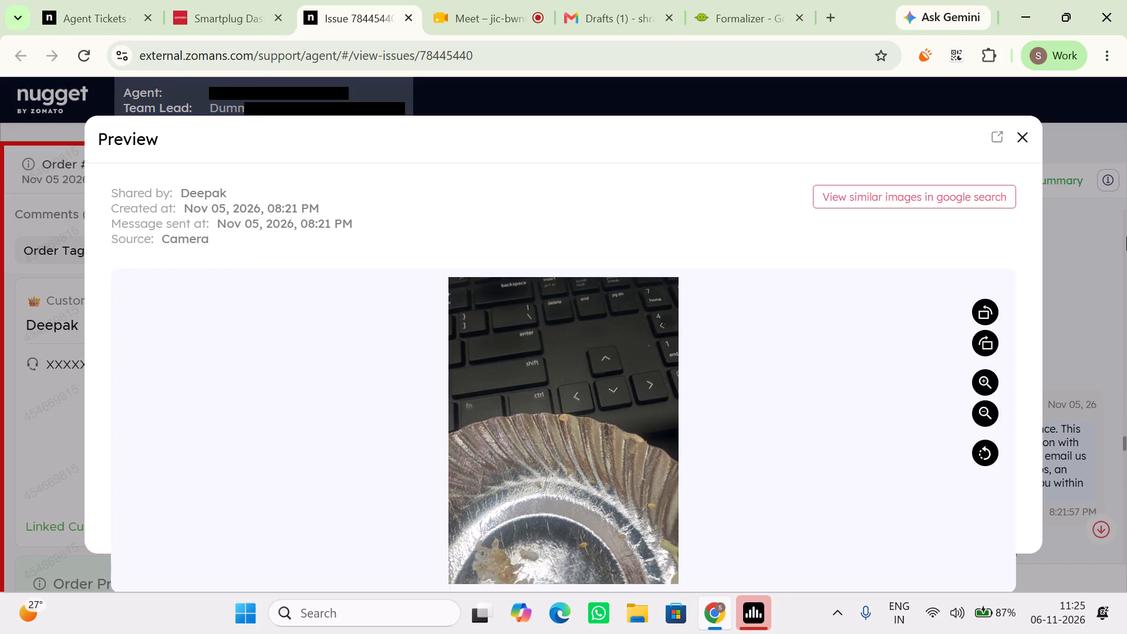
left_click(1015, 144)
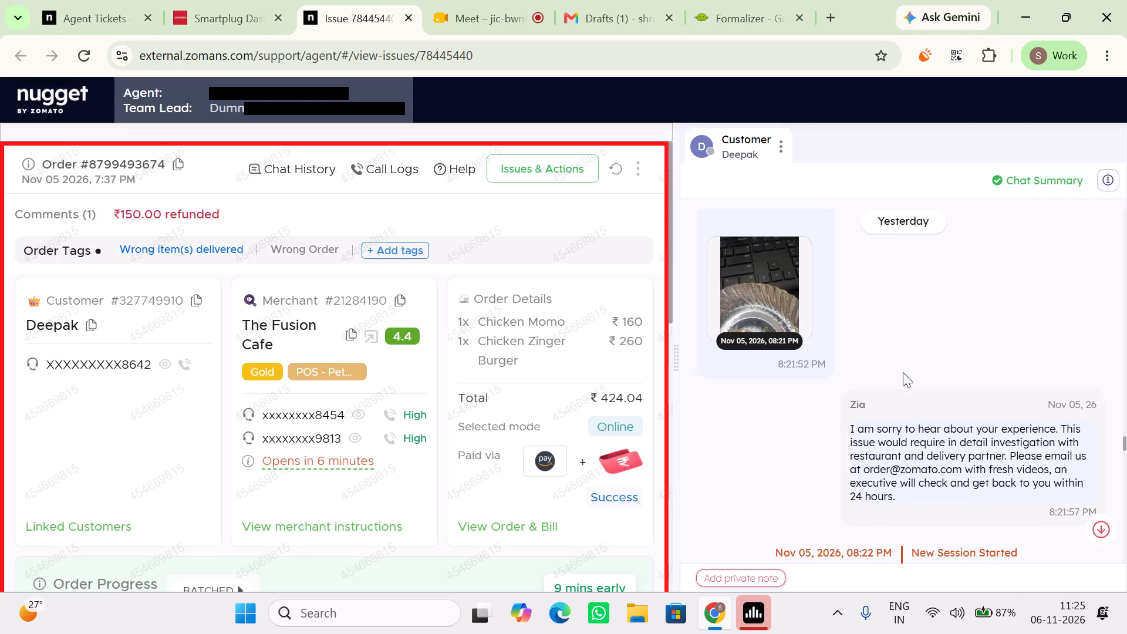
scroll(903, 372, "down", 4)
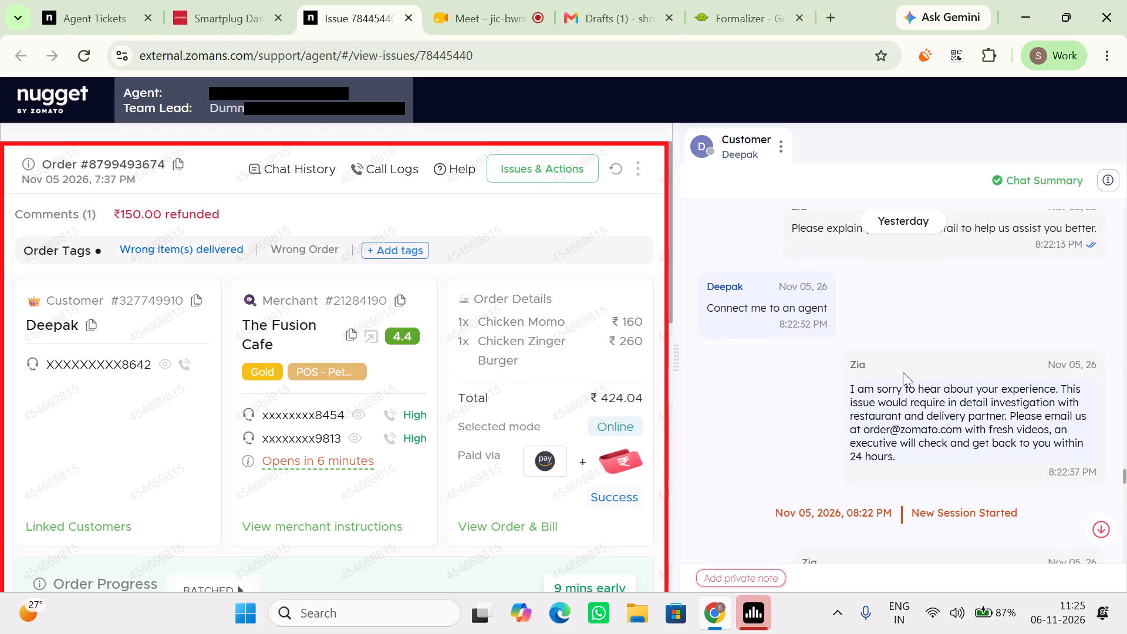
Bring up the browser tab options for the Meet page.
right_click(481, 0)
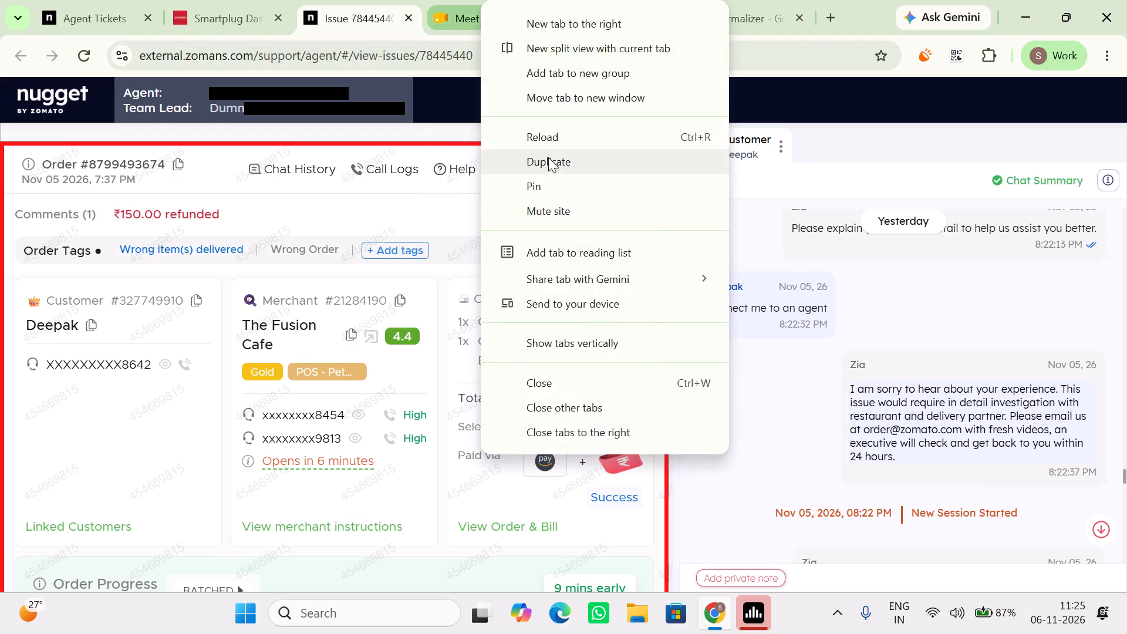
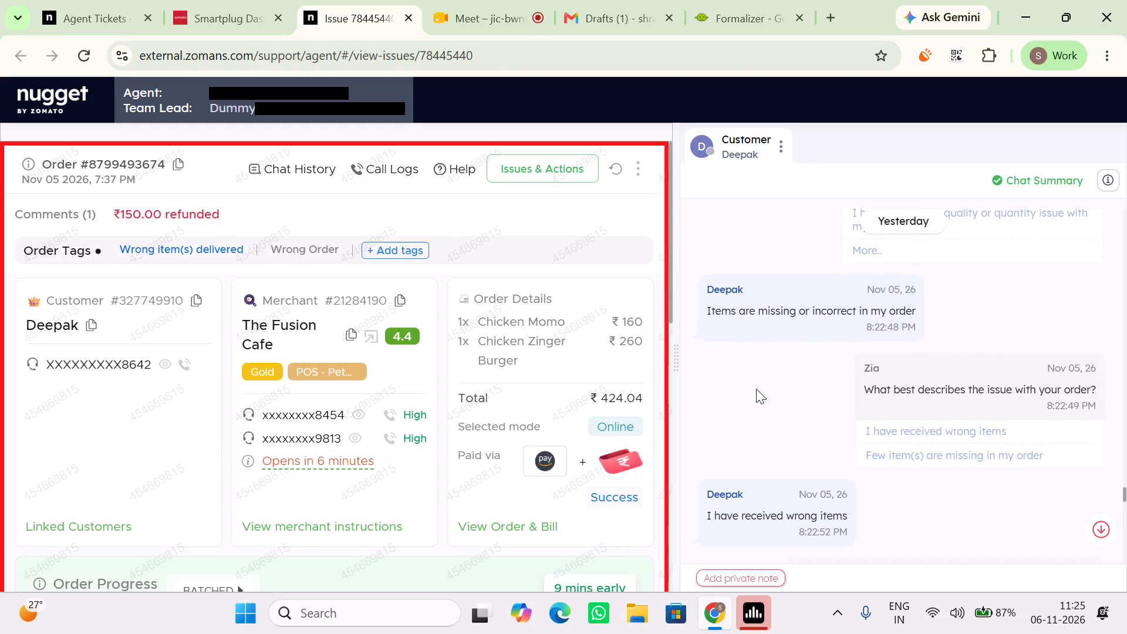
scroll(756, 389, "down", 4)
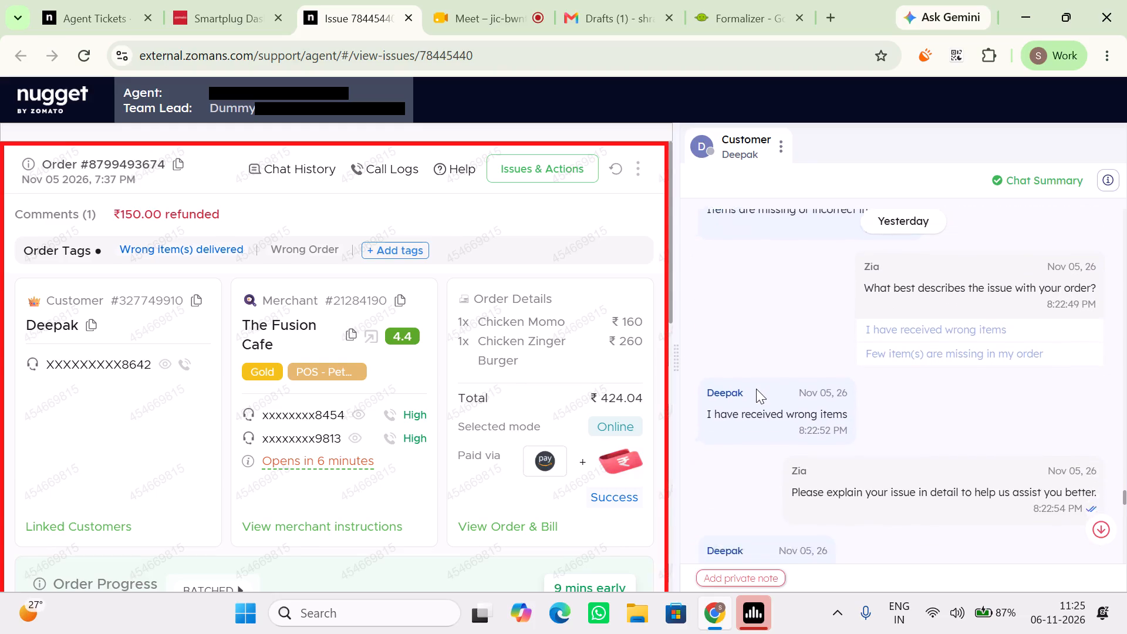
scroll(756, 389, "down", 3)
scroll(791, 339, "down", 1)
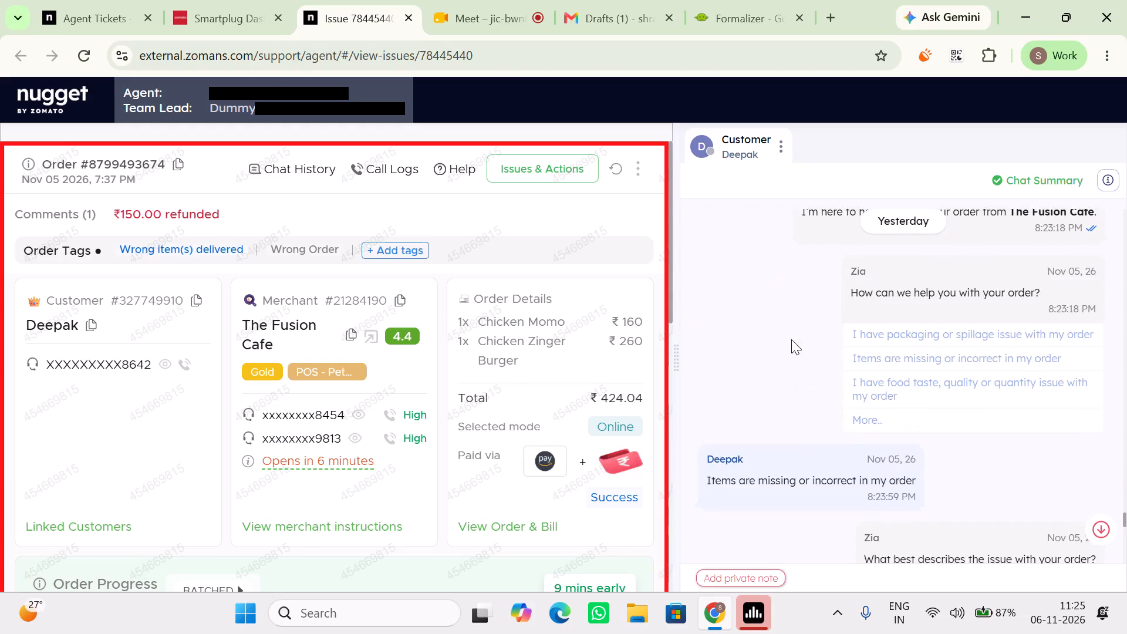
scroll(791, 339, "down", 1)
left_click(182, 0)
left_click(105, 0)
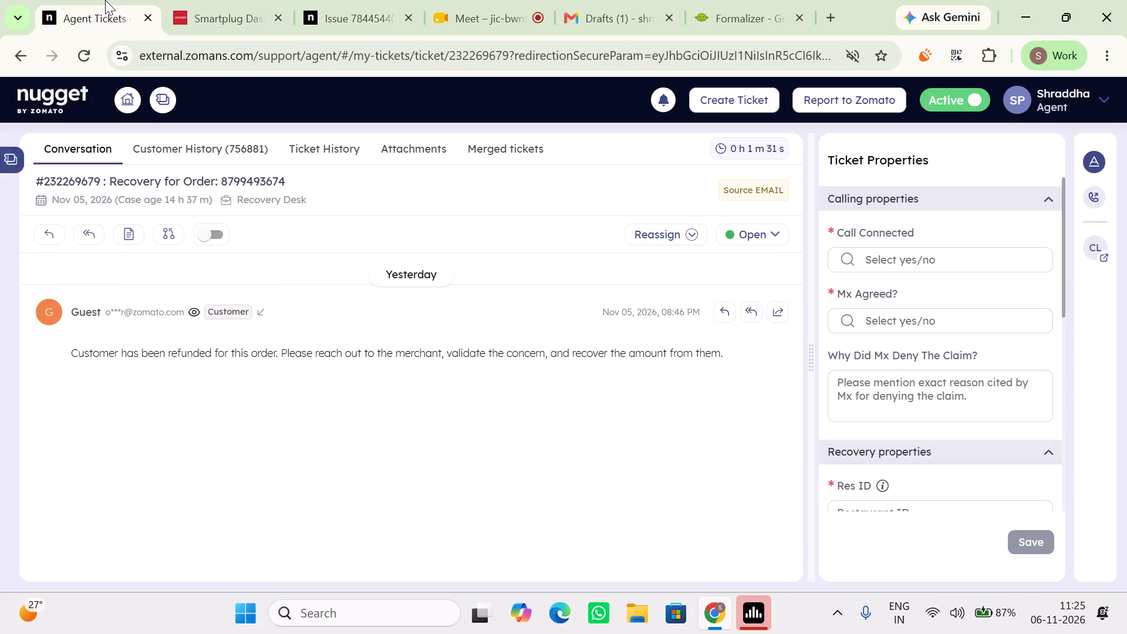
left_click(350, 0)
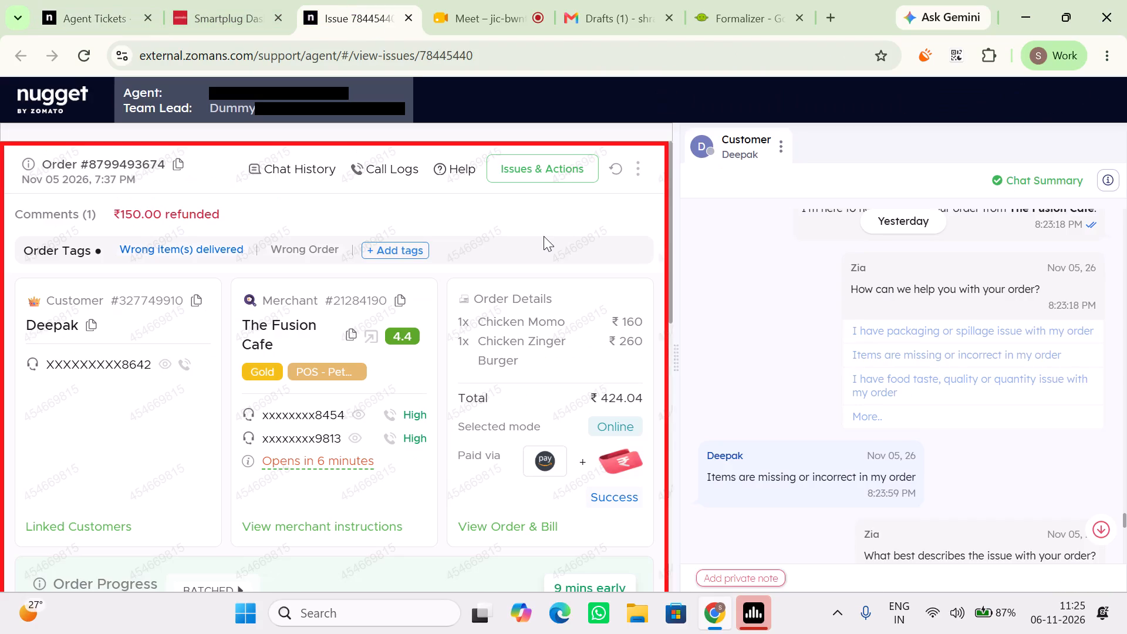
scroll(834, 343, "up", 5)
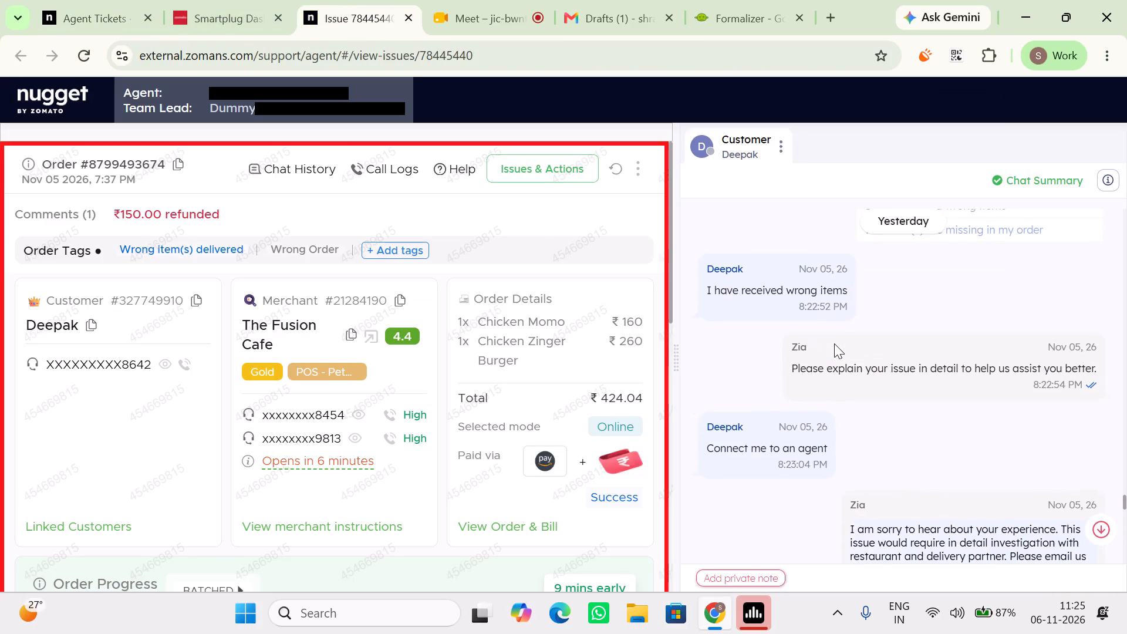
scroll(834, 343, "up", 1)
scroll(834, 343, "down", 3)
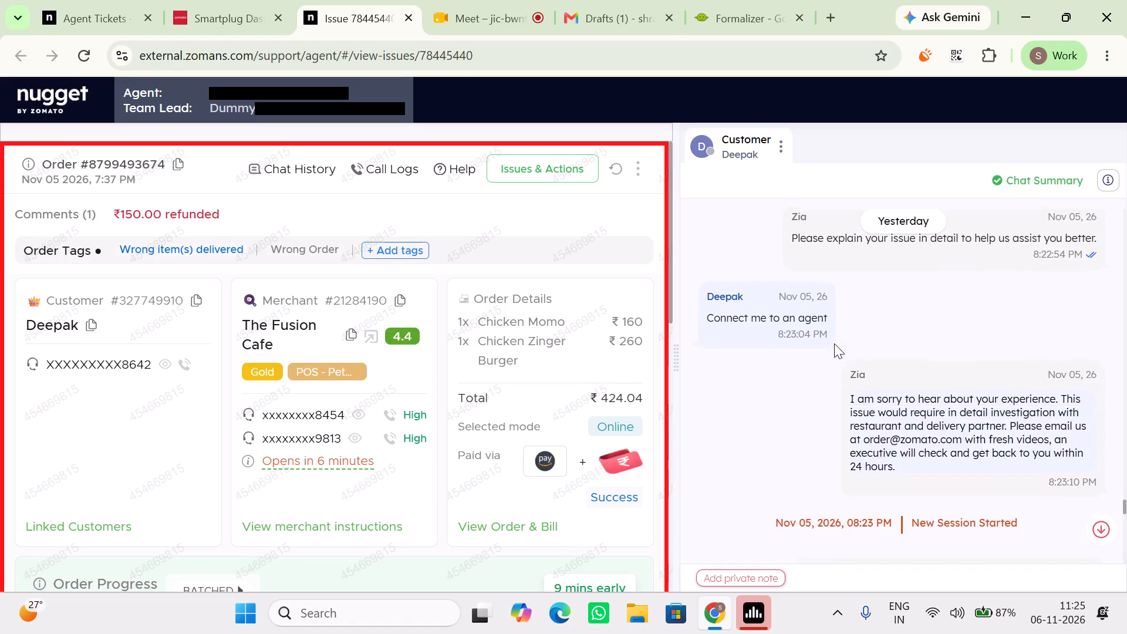
scroll(834, 343, "down", 6)
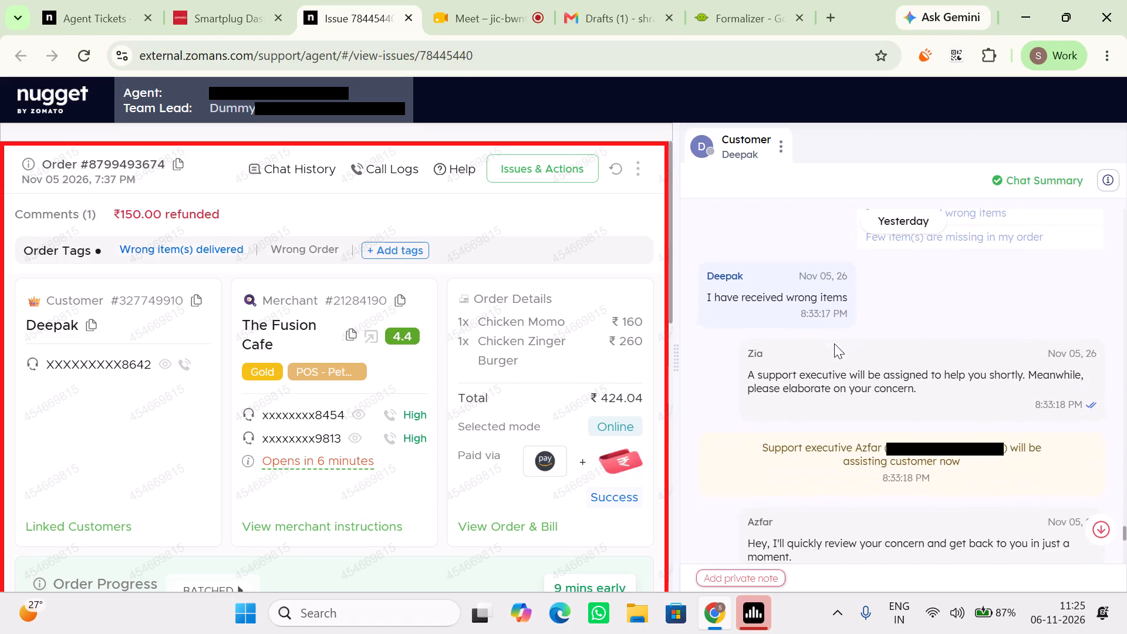
scroll(834, 343, "down", 5)
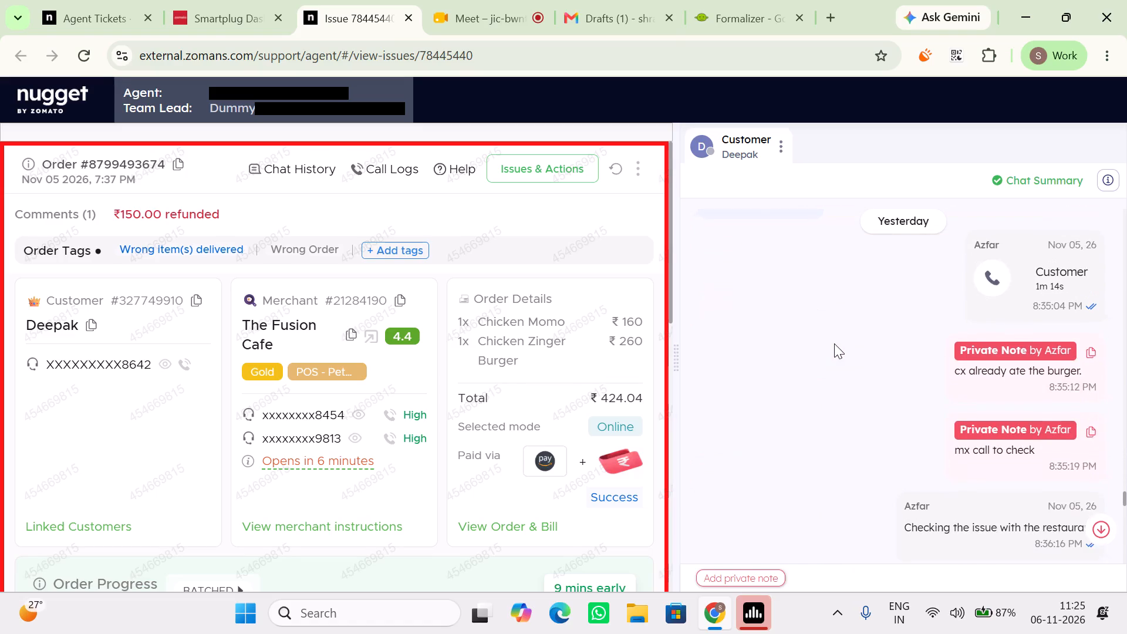
scroll(834, 343, "down", 1)
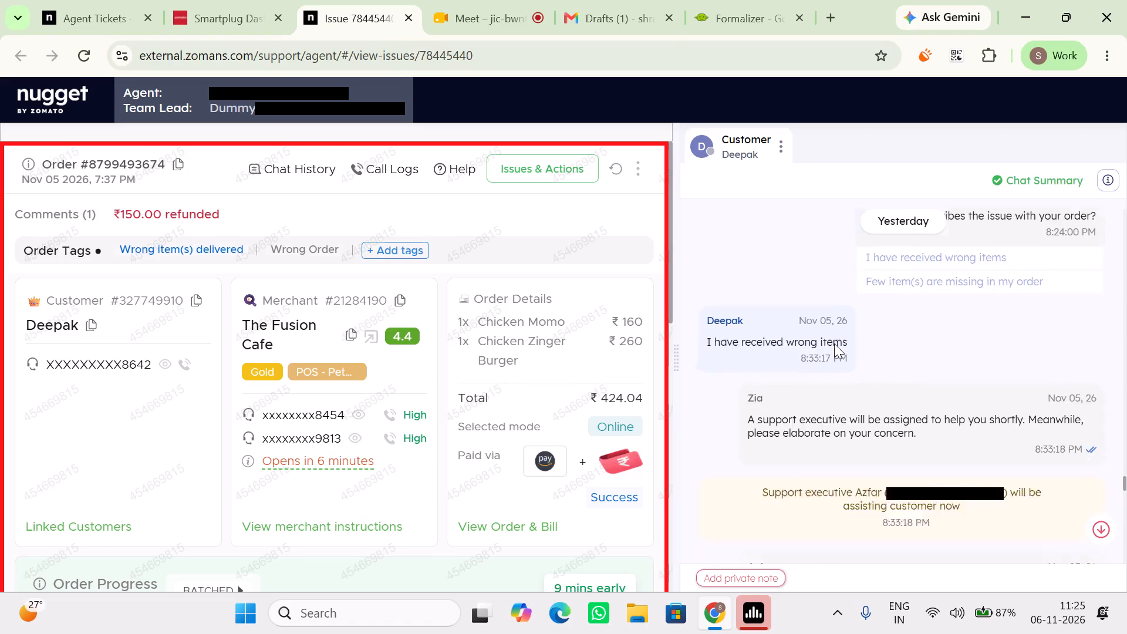
scroll(834, 343, "down", 8)
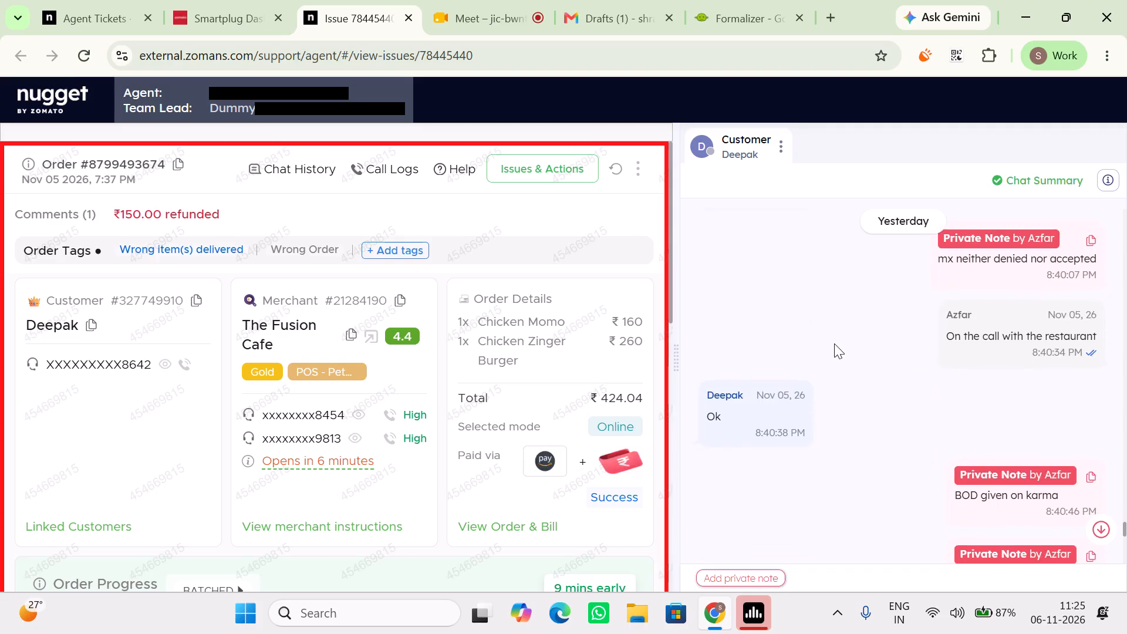
scroll(834, 343, "down", 5)
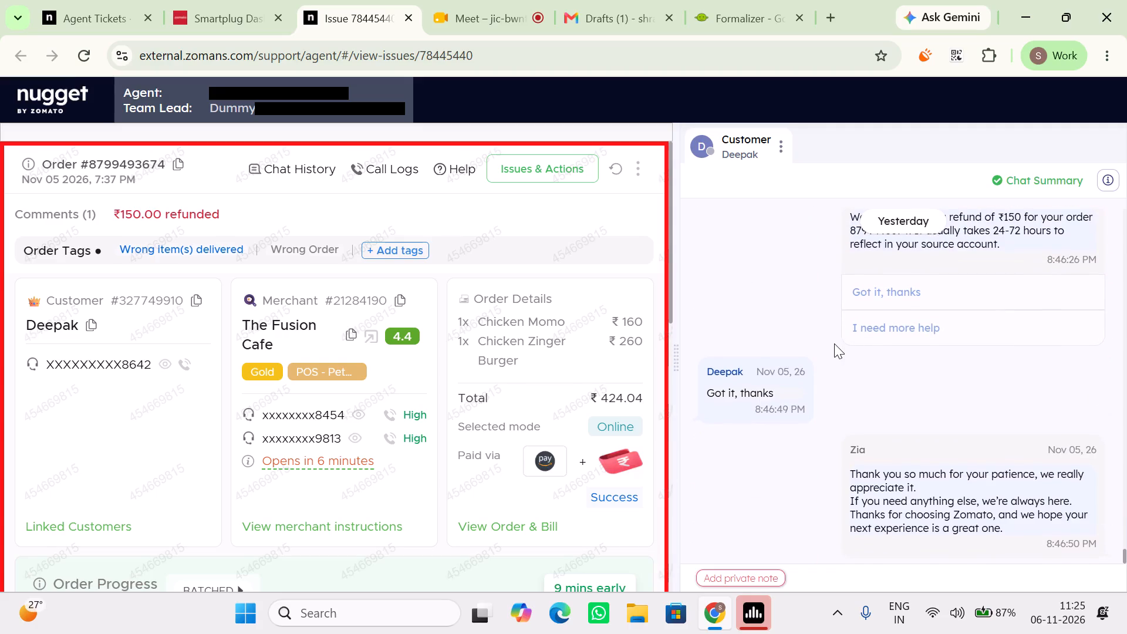
scroll(834, 343, "down", 1)
Review the same chat backwards from the refund message to the photo the customer sent.
scroll(834, 343, "up", 1)
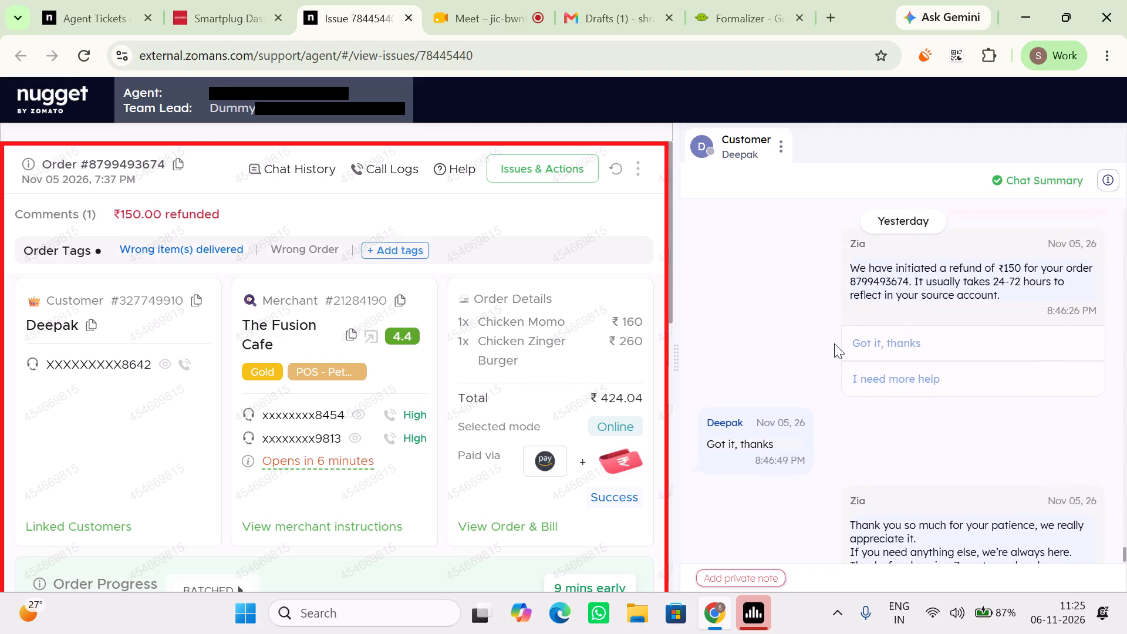
scroll(834, 343, "up", 3)
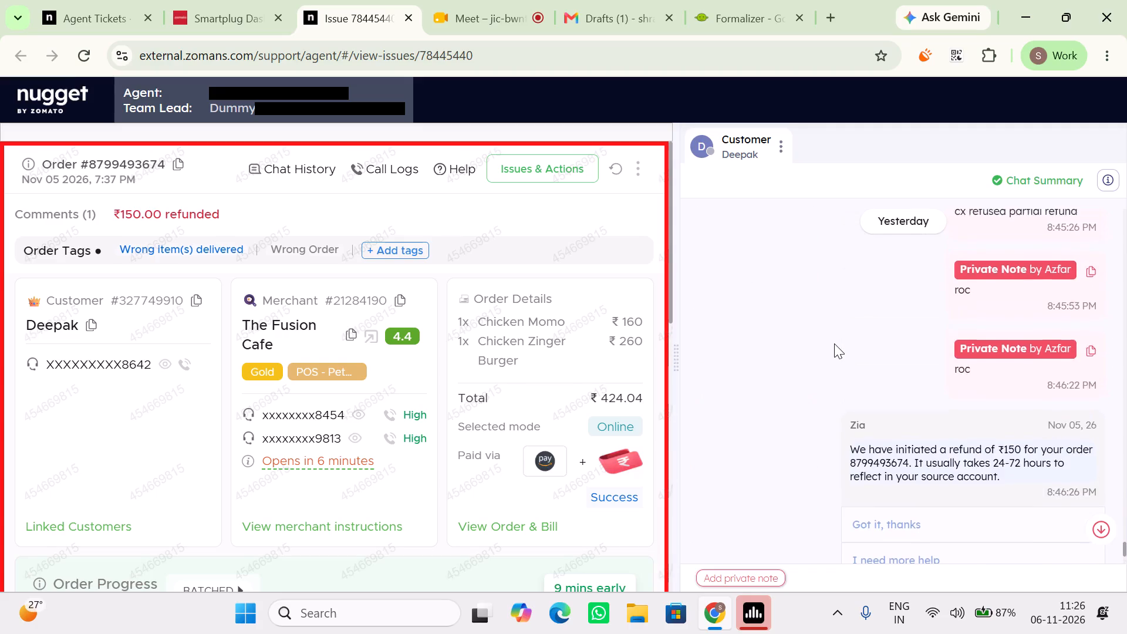
scroll(834, 343, "up", 8)
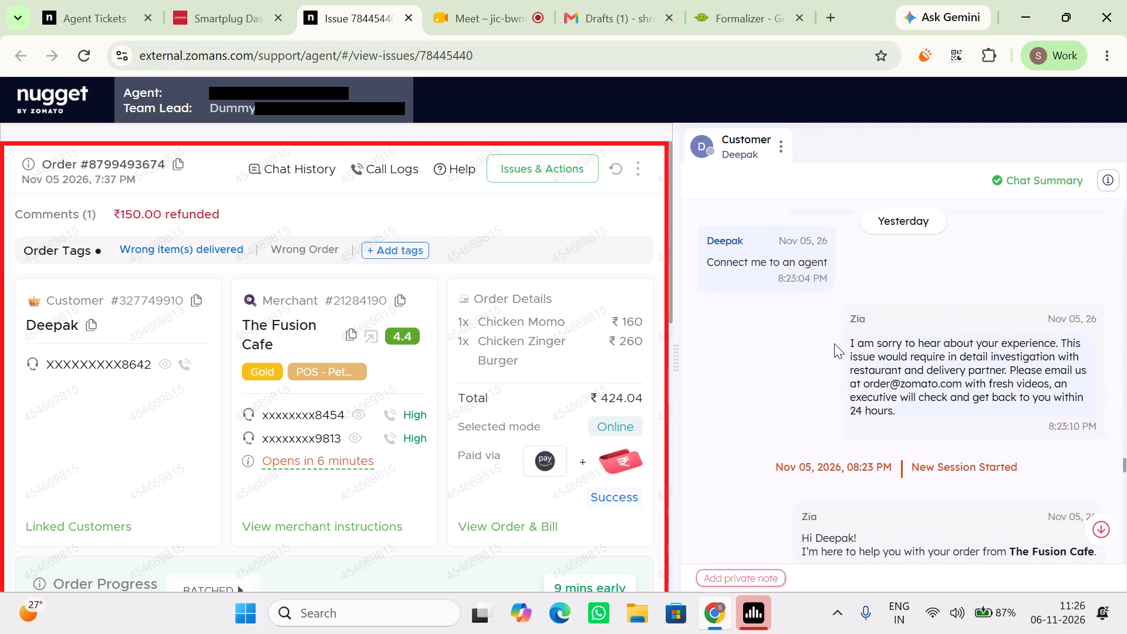
scroll(834, 343, "up", 4)
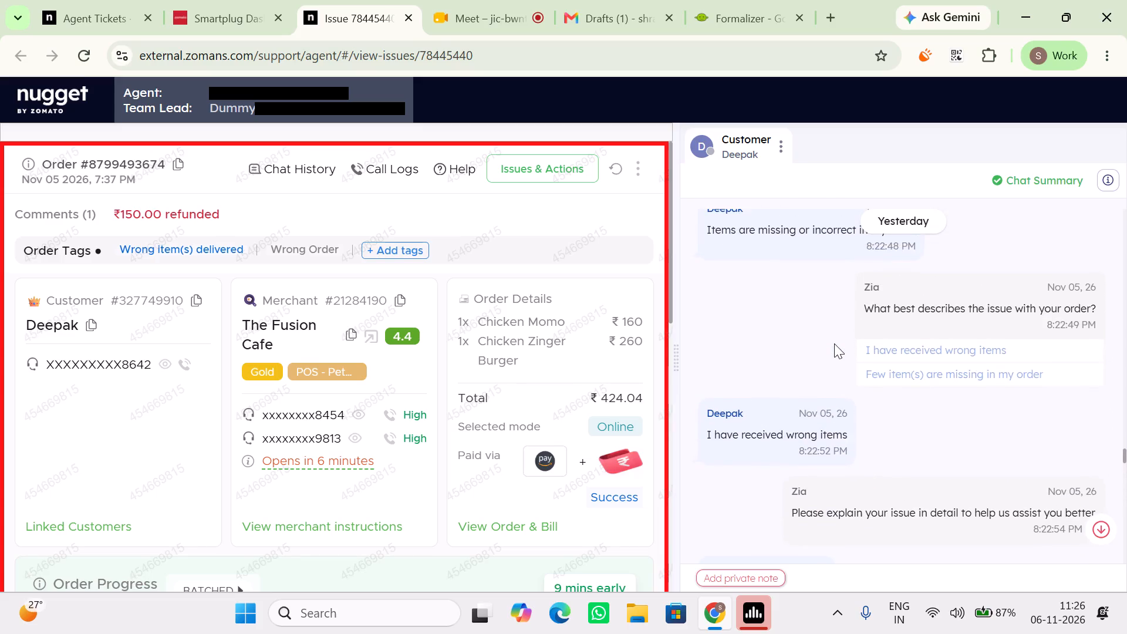
scroll(834, 343, "up", 9)
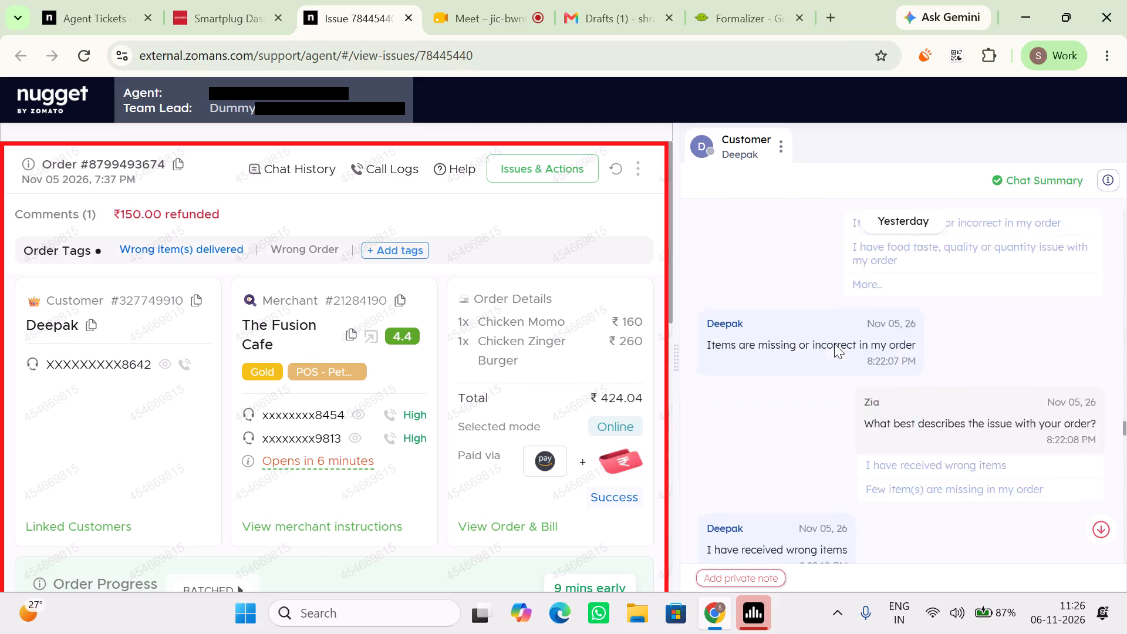
scroll(834, 343, "up", 5)
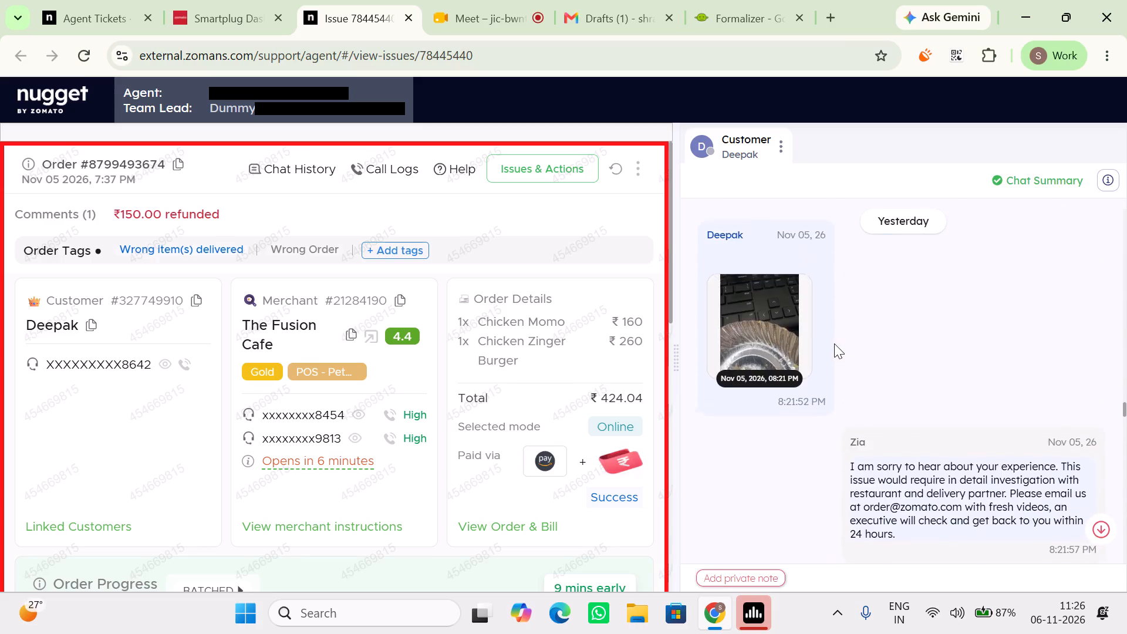
scroll(834, 343, "up", 1)
left_click(216, 0)
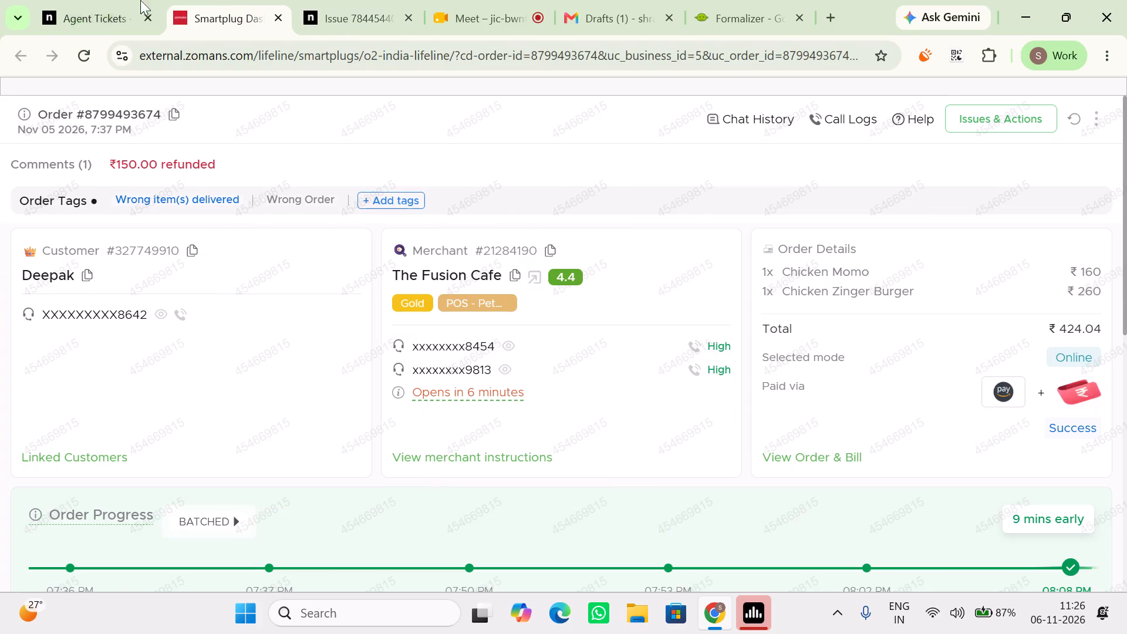
left_click(89, 0)
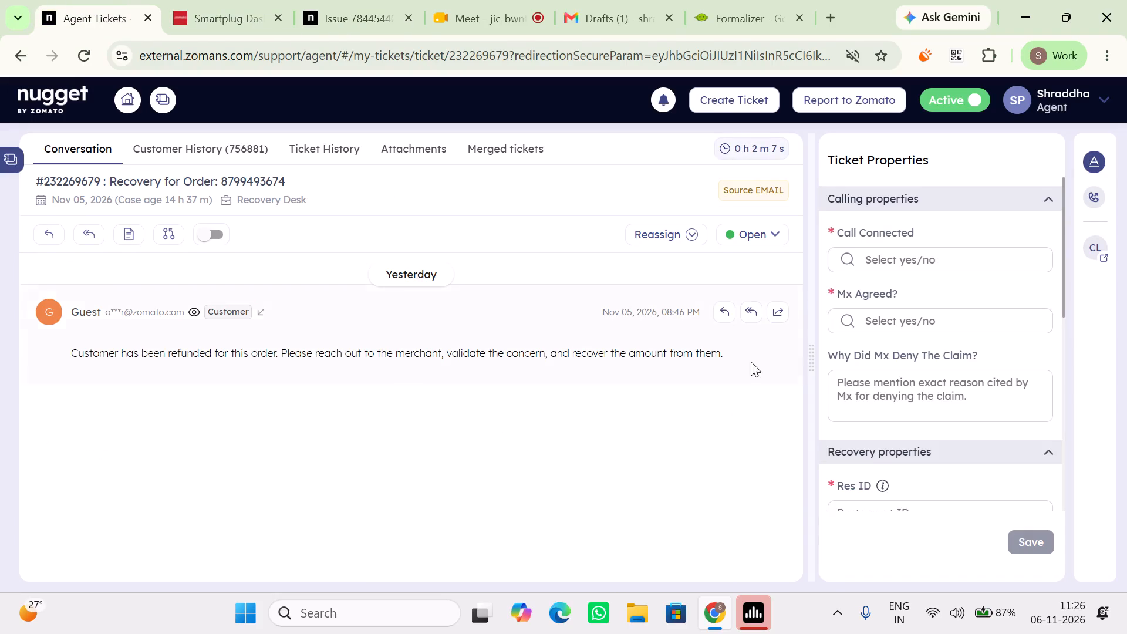
left_click(888, 267)
left_click(881, 279)
left_click(880, 323)
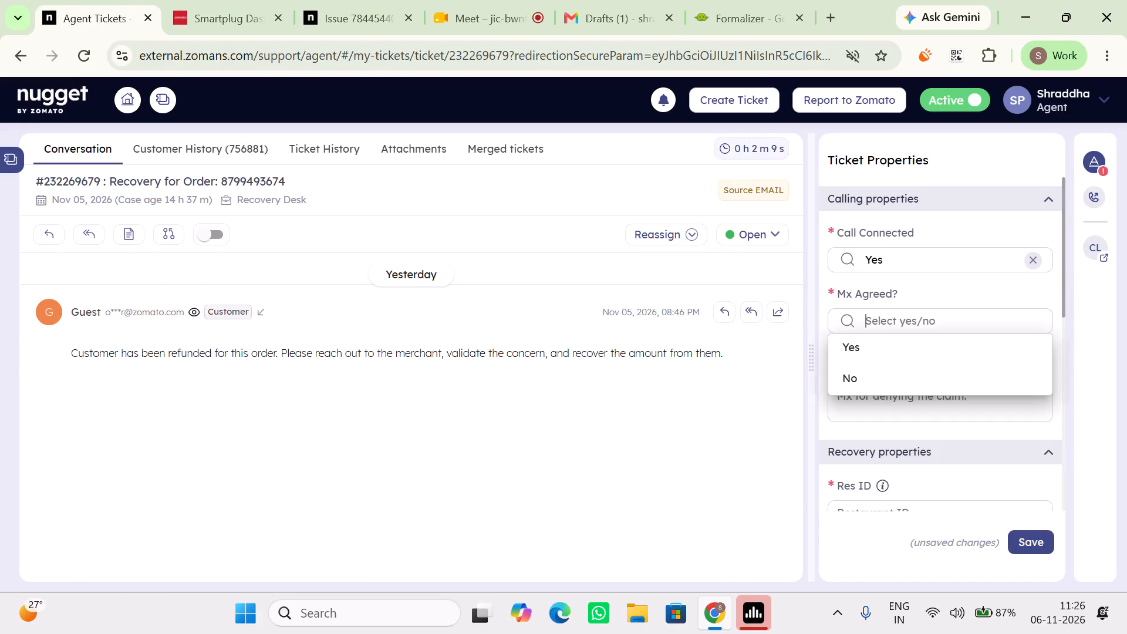
left_click(875, 378)
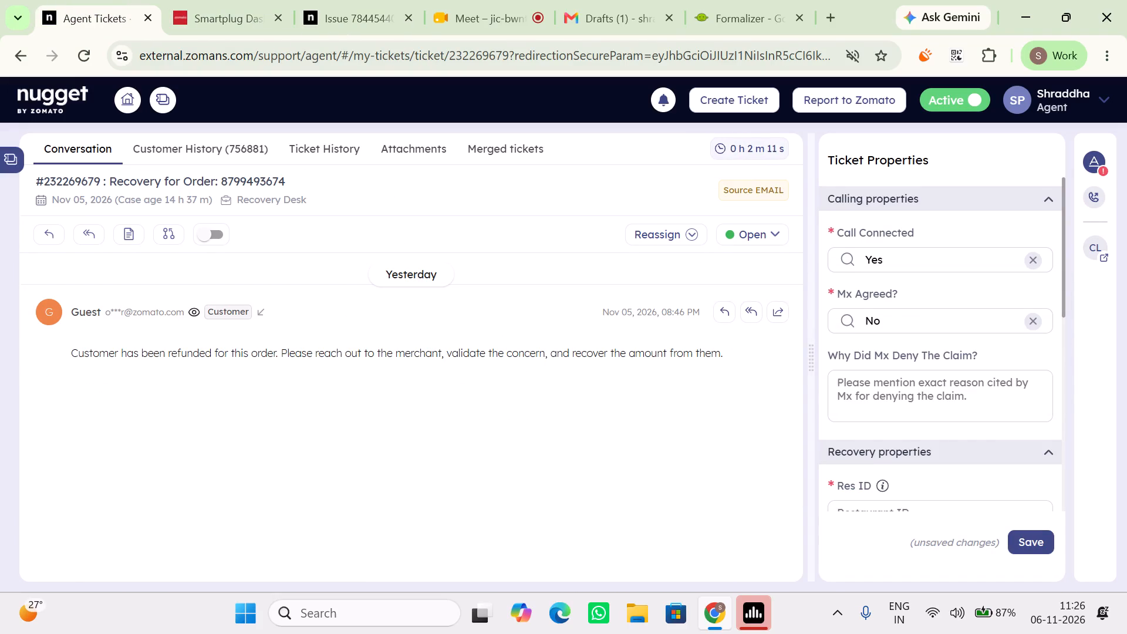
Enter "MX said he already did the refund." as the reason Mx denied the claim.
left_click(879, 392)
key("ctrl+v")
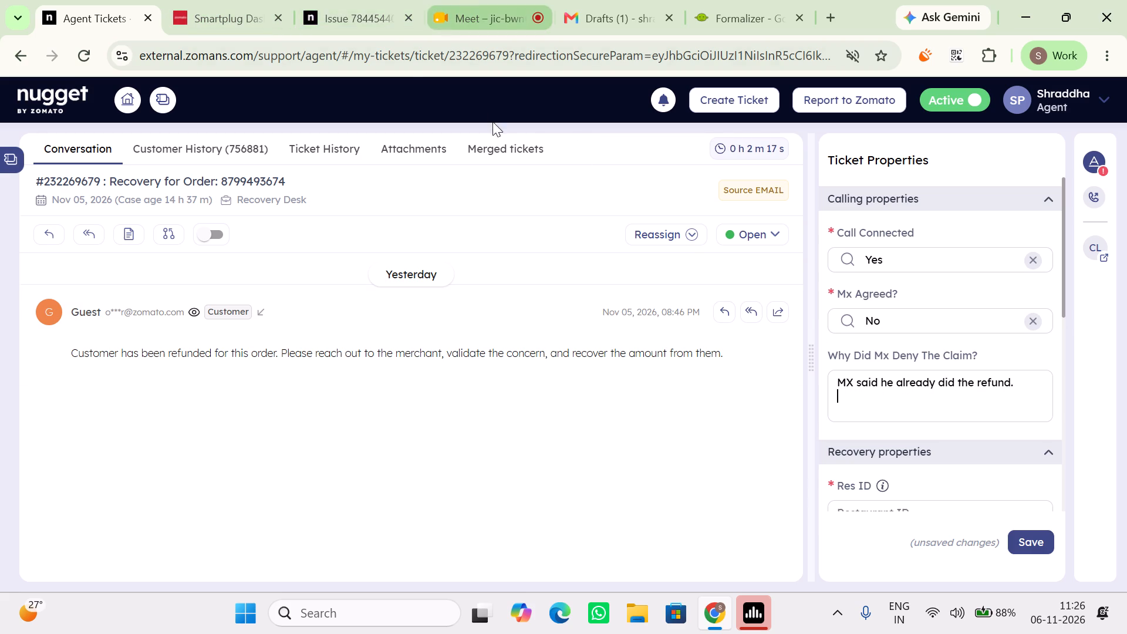
Replace the claim denial reason with "MX did not agree to the refund.", copied from the notes in the Gmail draft.
left_click(313, 0)
left_click(575, 0)
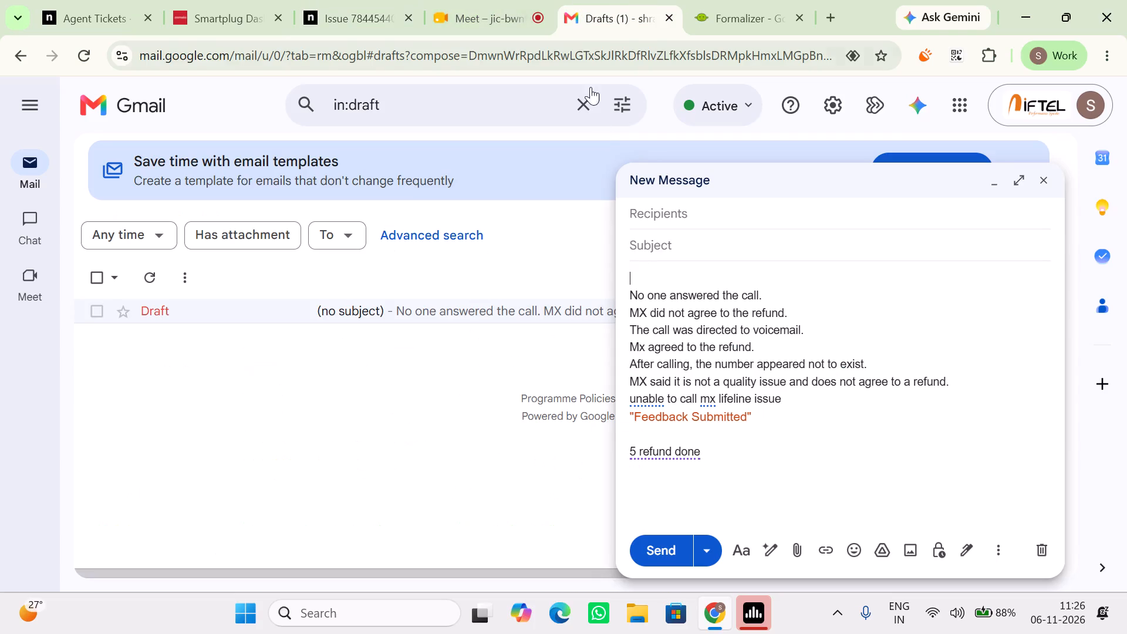
triple_click(687, 309)
key("ctrl+c")
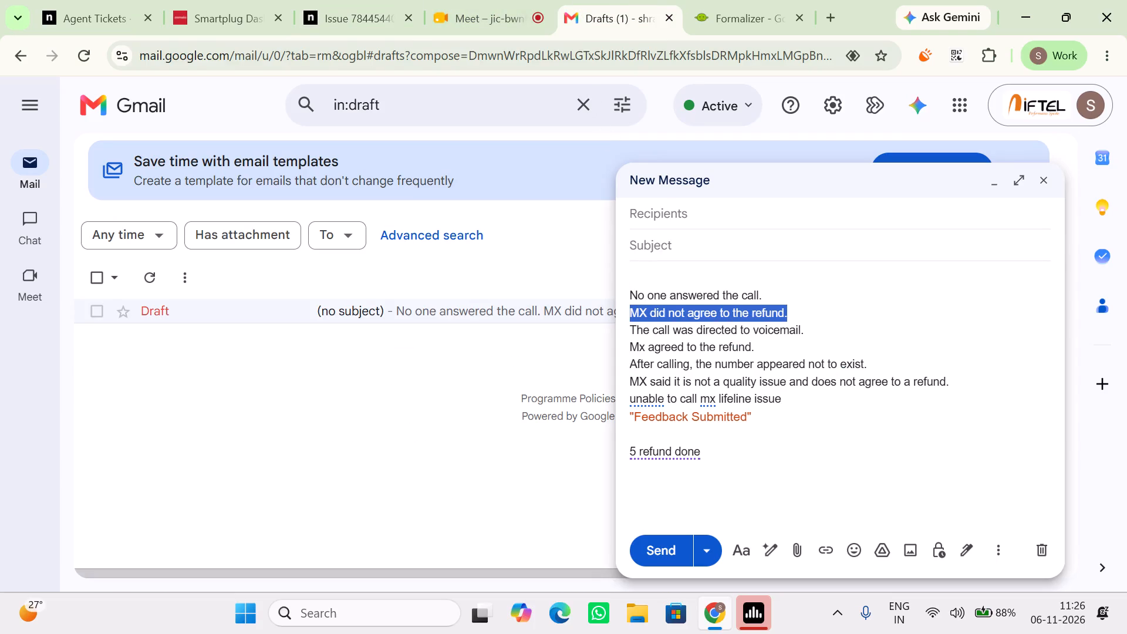
left_click(138, 0)
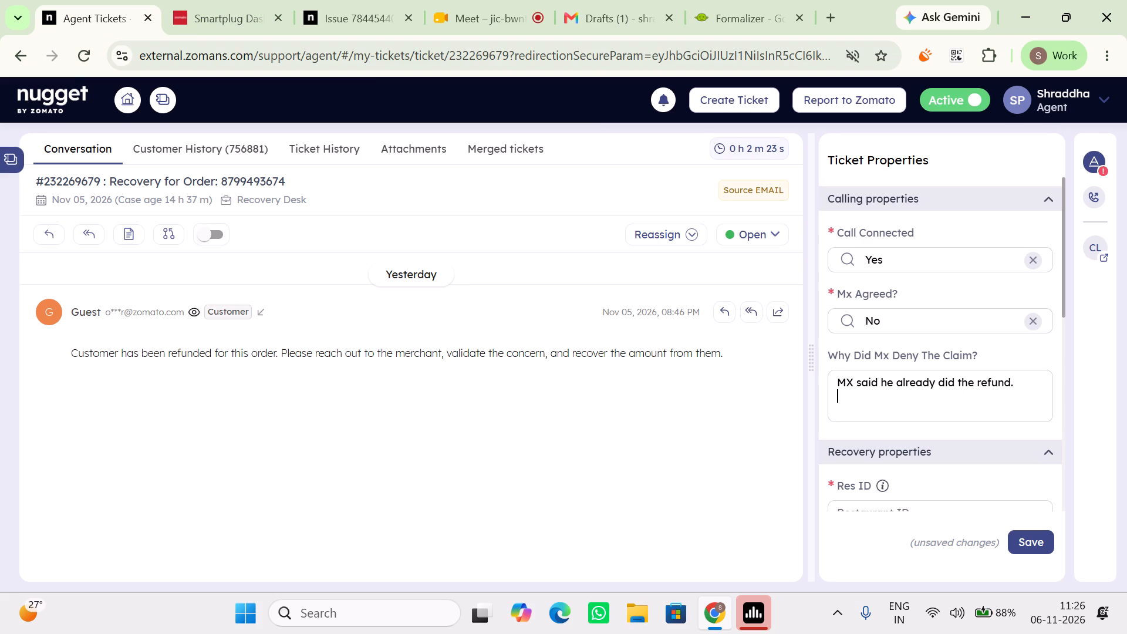
triple_click(901, 392)
key("ctrl+v")
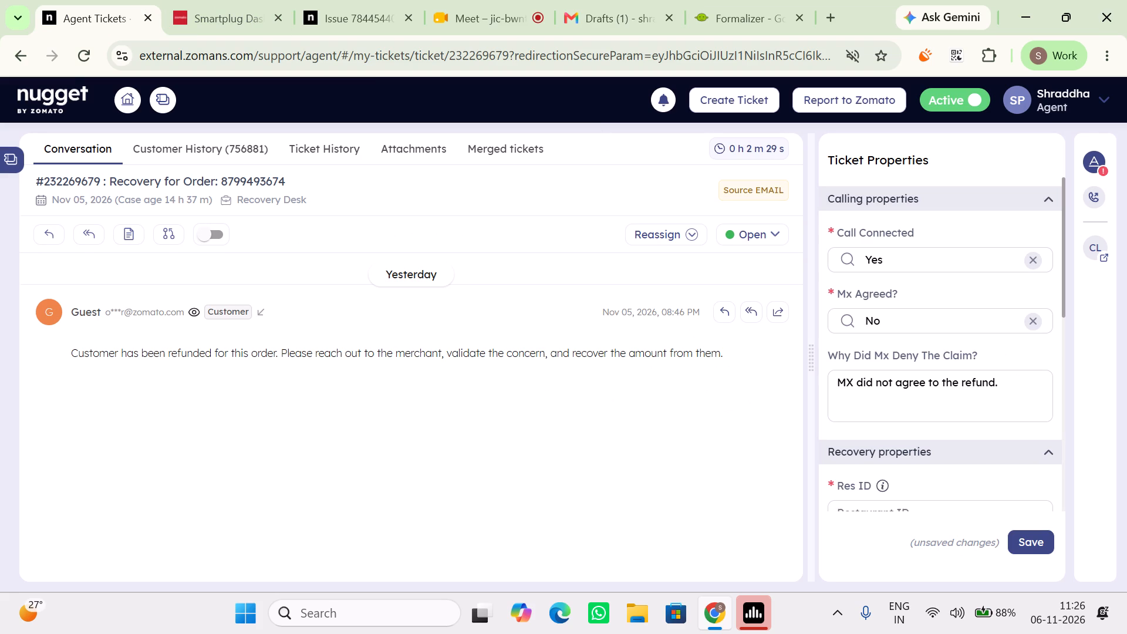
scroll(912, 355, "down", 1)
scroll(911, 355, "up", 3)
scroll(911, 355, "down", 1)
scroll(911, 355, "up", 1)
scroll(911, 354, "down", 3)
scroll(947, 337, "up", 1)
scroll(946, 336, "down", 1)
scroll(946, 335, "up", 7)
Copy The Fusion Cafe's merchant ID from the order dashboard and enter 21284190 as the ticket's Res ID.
left_click(231, 0)
left_click(549, 246)
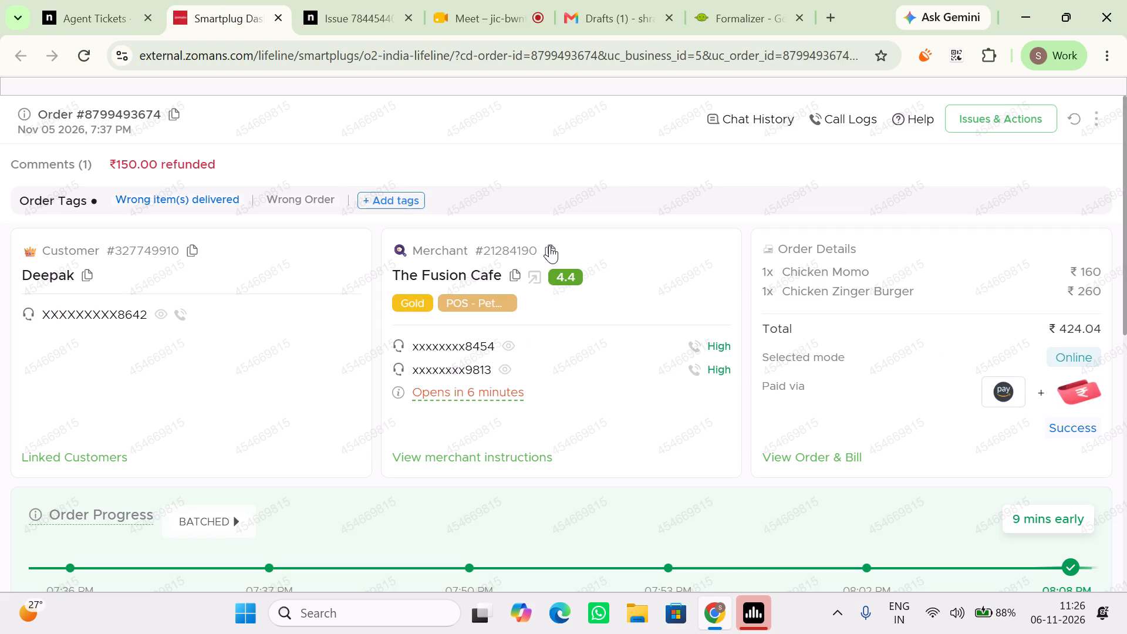
left_click(124, 0)
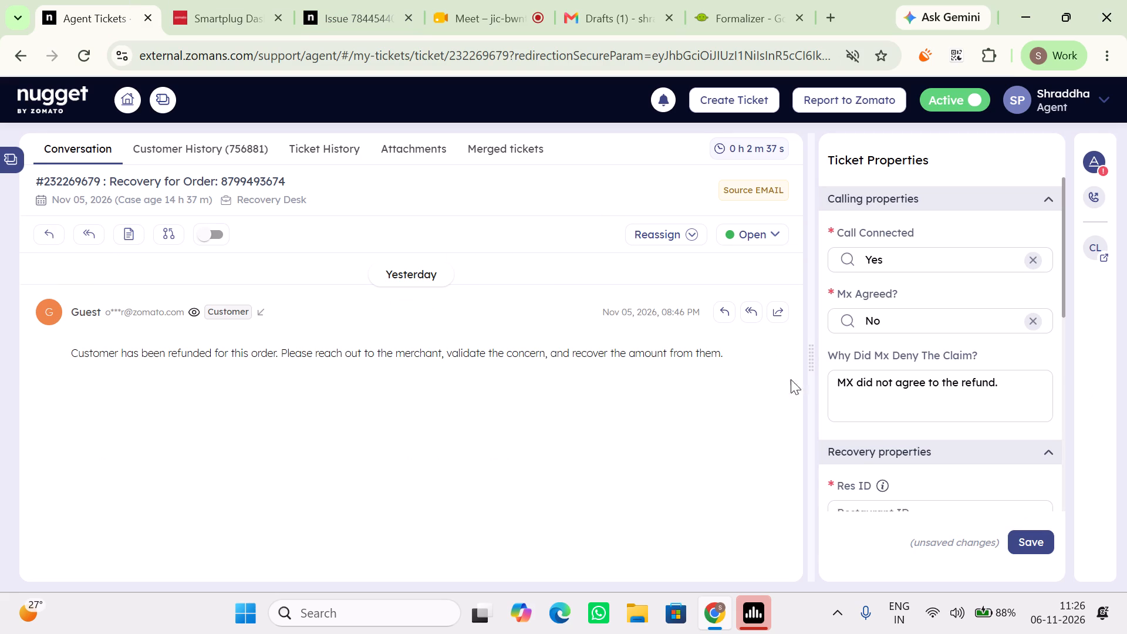
scroll(949, 355, "down", 2)
left_click(856, 334)
key("ctrl+v")
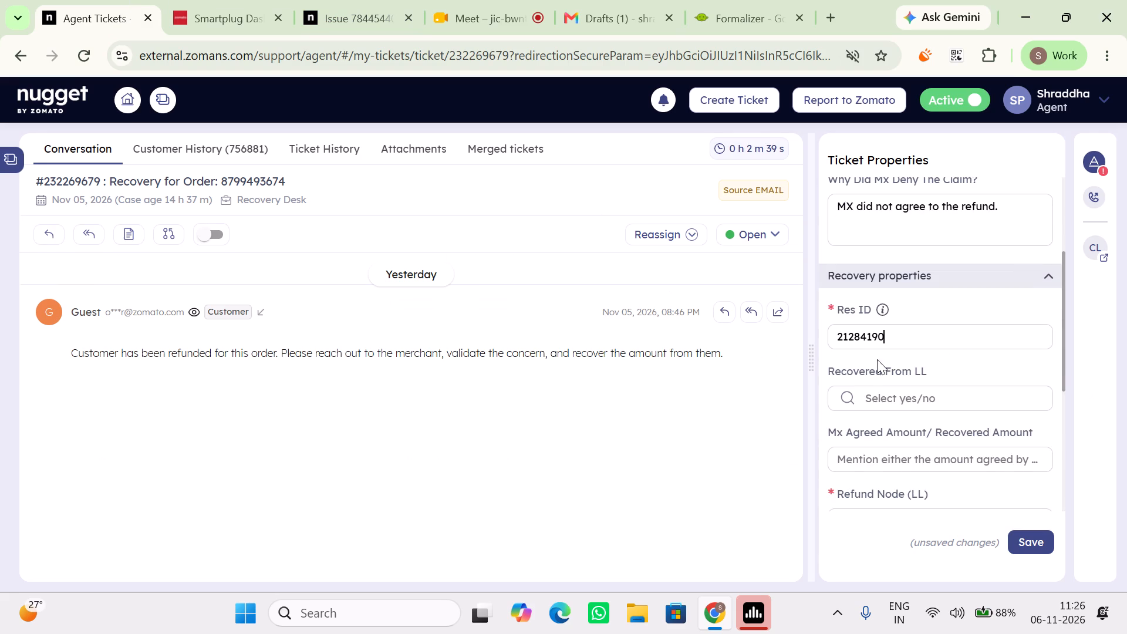
Set Recovered From LL to No and Refund Node (LL) to Wrong order in the recovery properties.
left_click(889, 395)
left_click(873, 457)
left_click(887, 456)
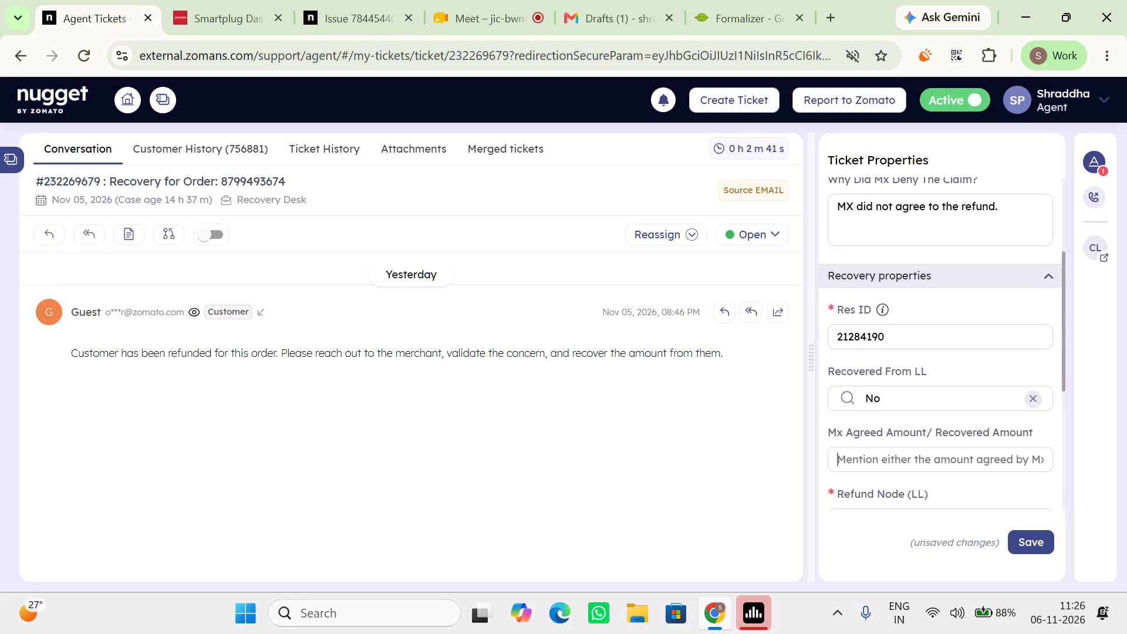
scroll(881, 398, "down", 1)
scroll(880, 398, "up", 1)
scroll(880, 398, "down", 1)
left_click(889, 427)
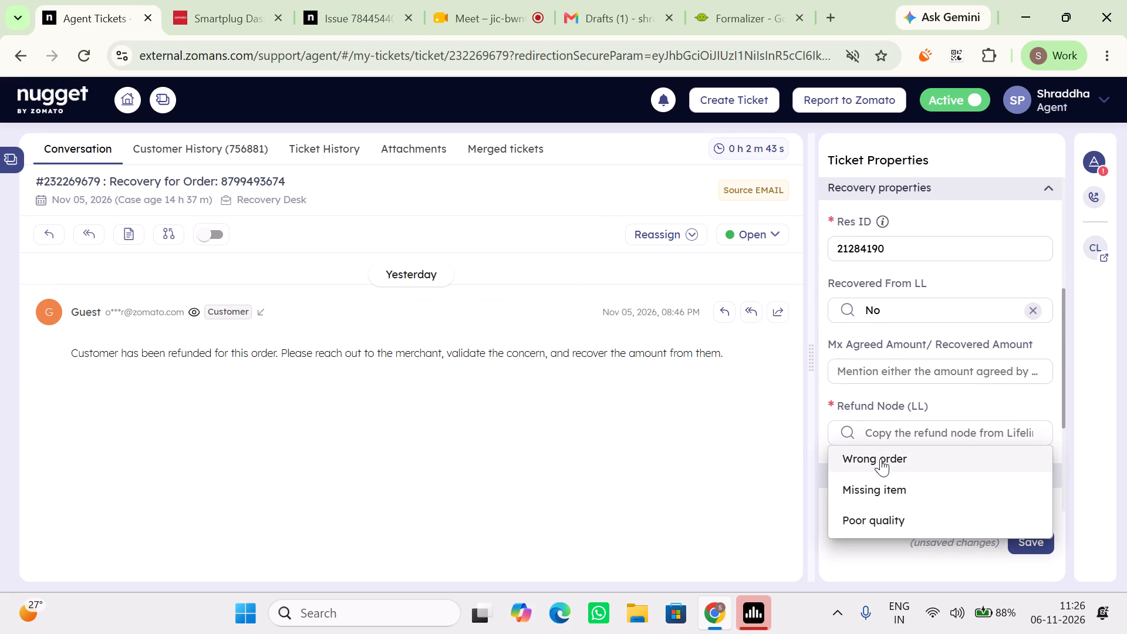
left_click(880, 458)
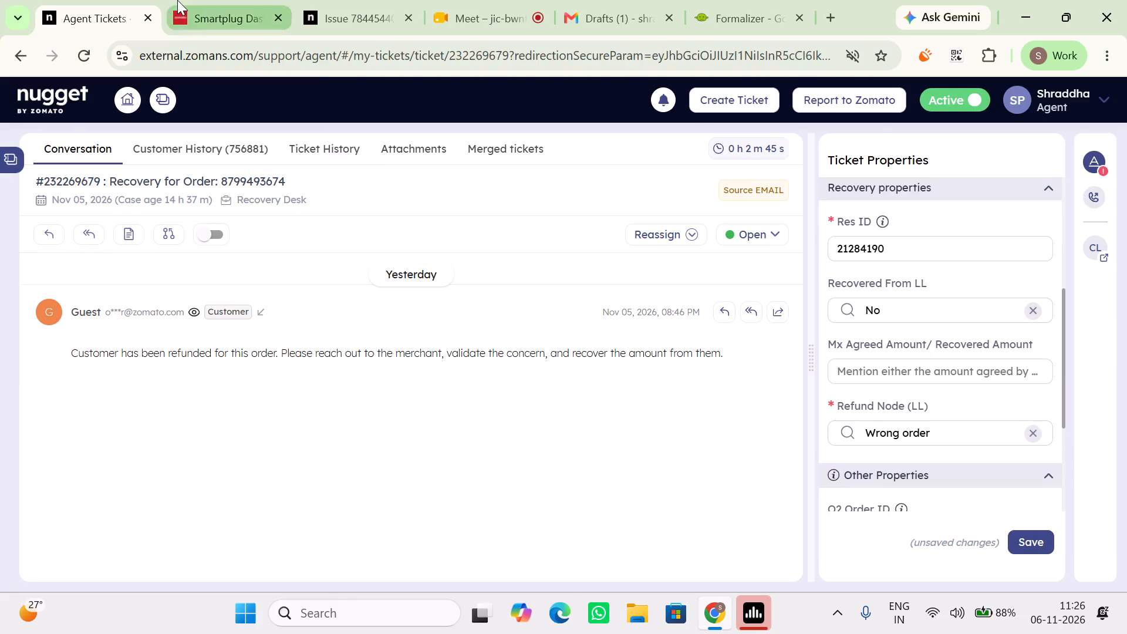
left_click(177, 0)
left_click(97, 0)
left_click(235, 0)
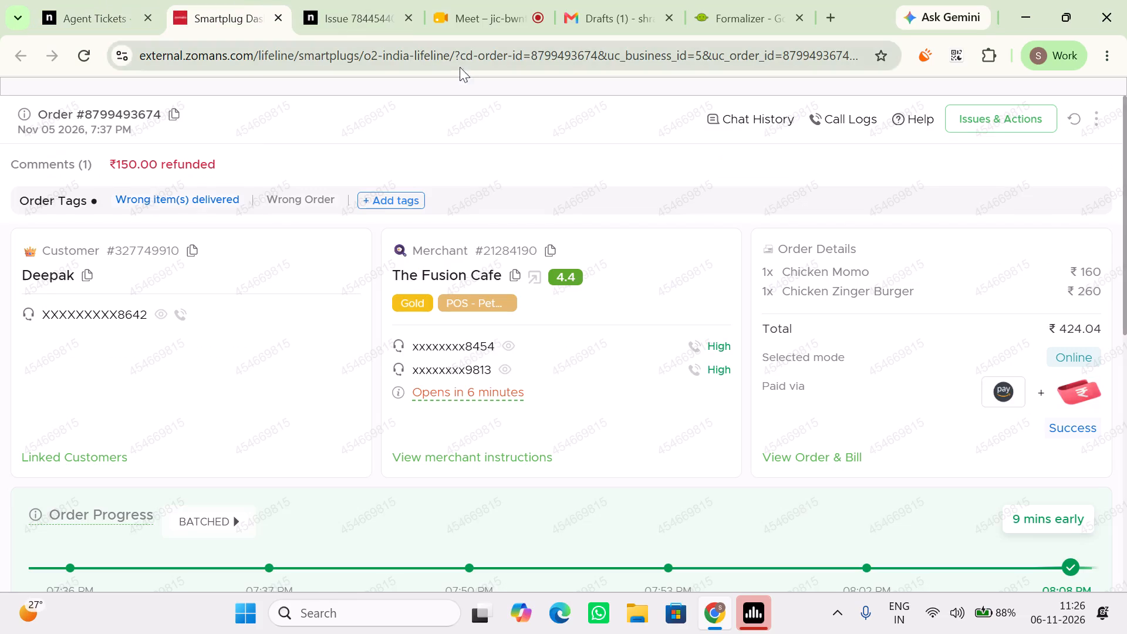
left_click(851, 121)
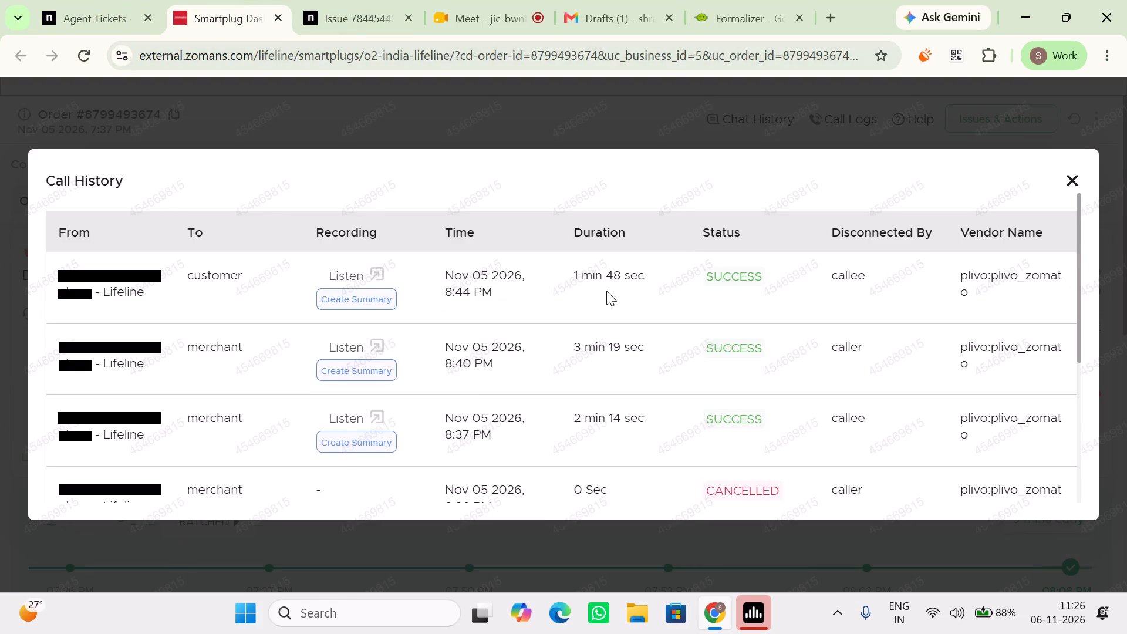
Look through the order's call history and request a summary of the 8:40 PM merchant call.
scroll(606, 291, "down", 2)
scroll(606, 291, "up", 1)
scroll(606, 291, "down", 1)
scroll(606, 291, "up", 1)
scroll(606, 291, "down", 1)
scroll(606, 291, "up", 1)
scroll(606, 291, "down", 1)
scroll(606, 291, "up", 1)
scroll(606, 291, "down", 2)
scroll(606, 291, "up", 4)
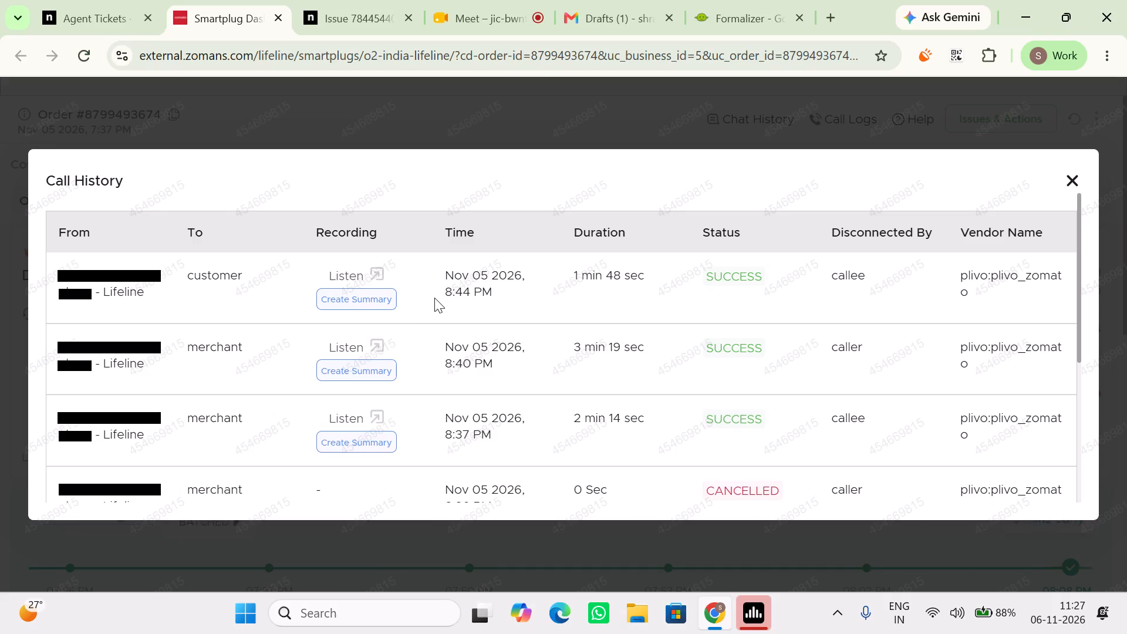
left_click(375, 370)
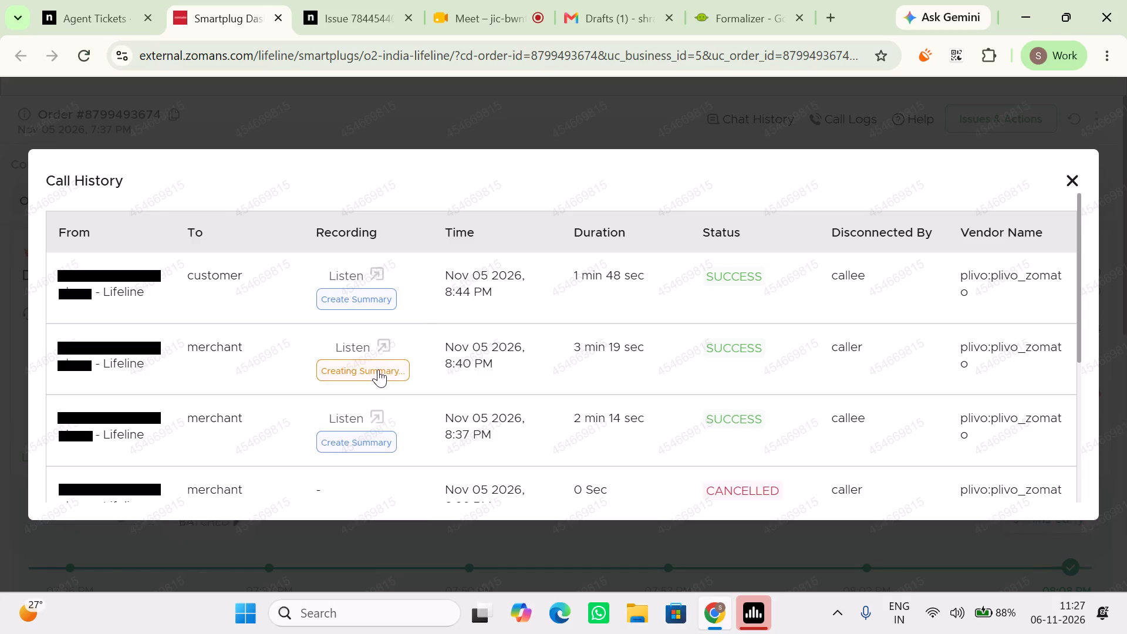
scroll(380, 367, "down", 1)
scroll(380, 367, "up", 1)
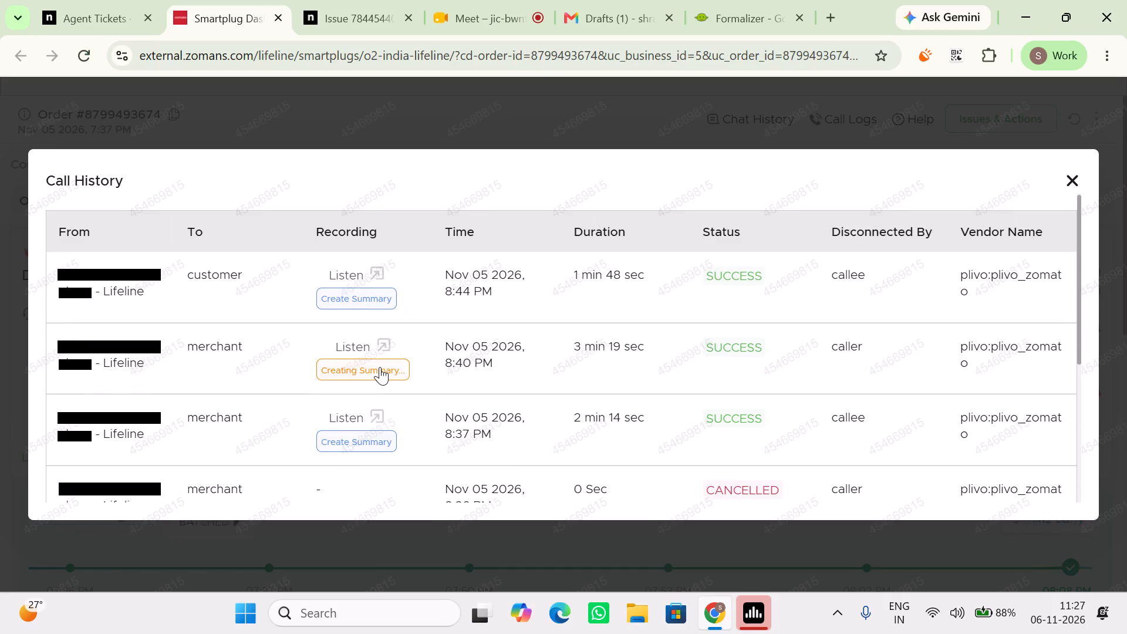
left_click(40, 0)
scroll(899, 328, "down", 1)
scroll(899, 328, "up", 1)
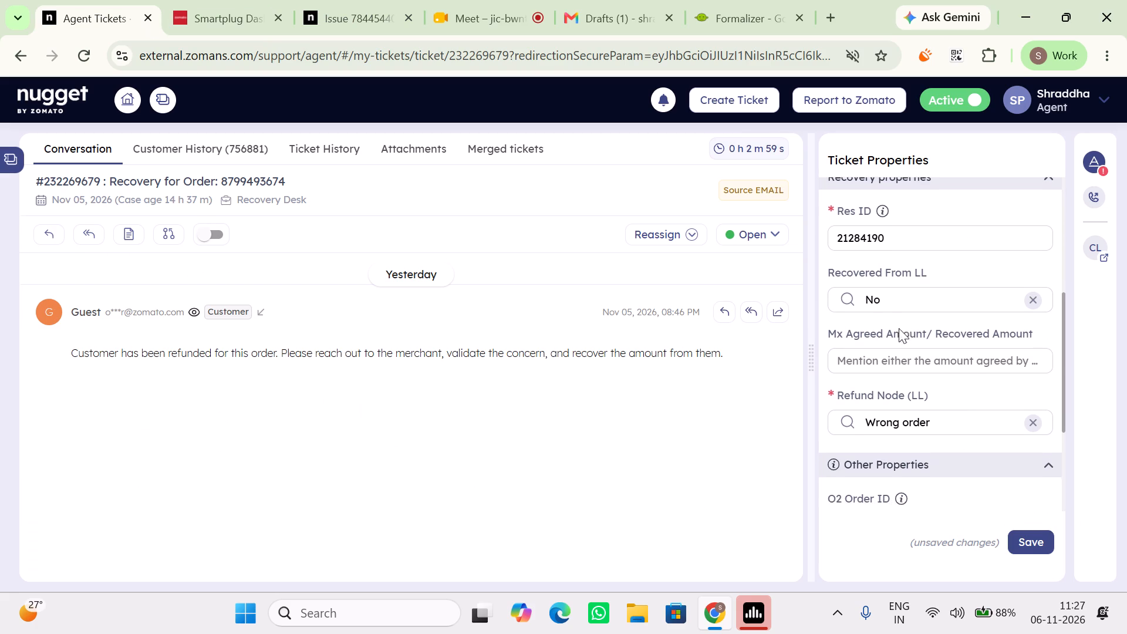
scroll(899, 328, "down", 1)
scroll(899, 328, "up", 3)
scroll(899, 328, "down", 1)
scroll(899, 328, "up", 5)
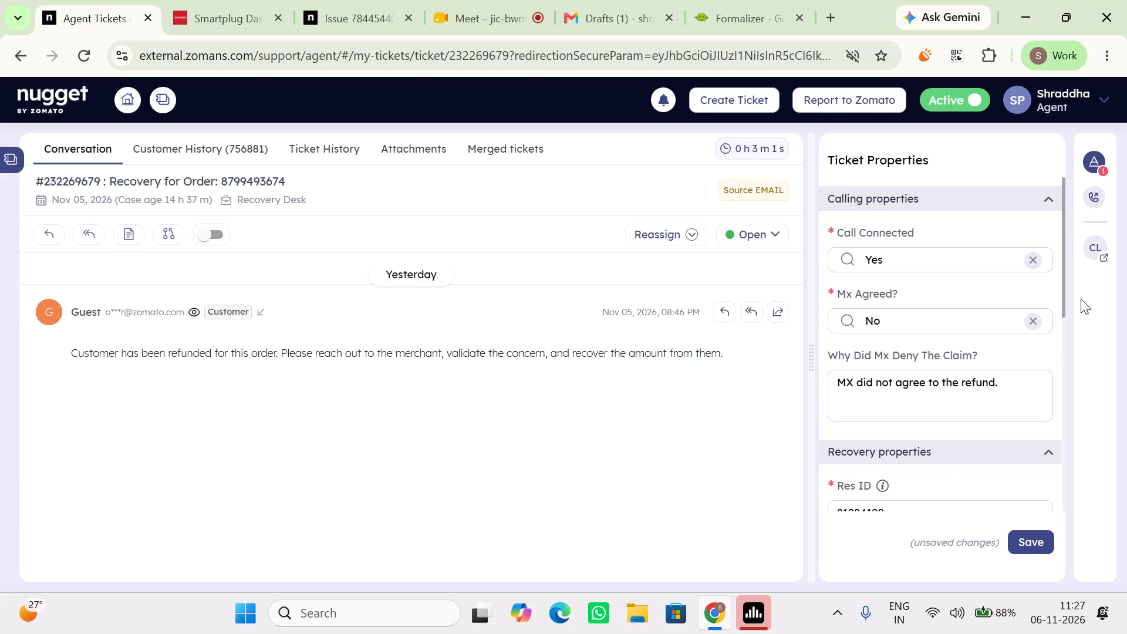
left_click_drag(1064, 269, 1093, 349)
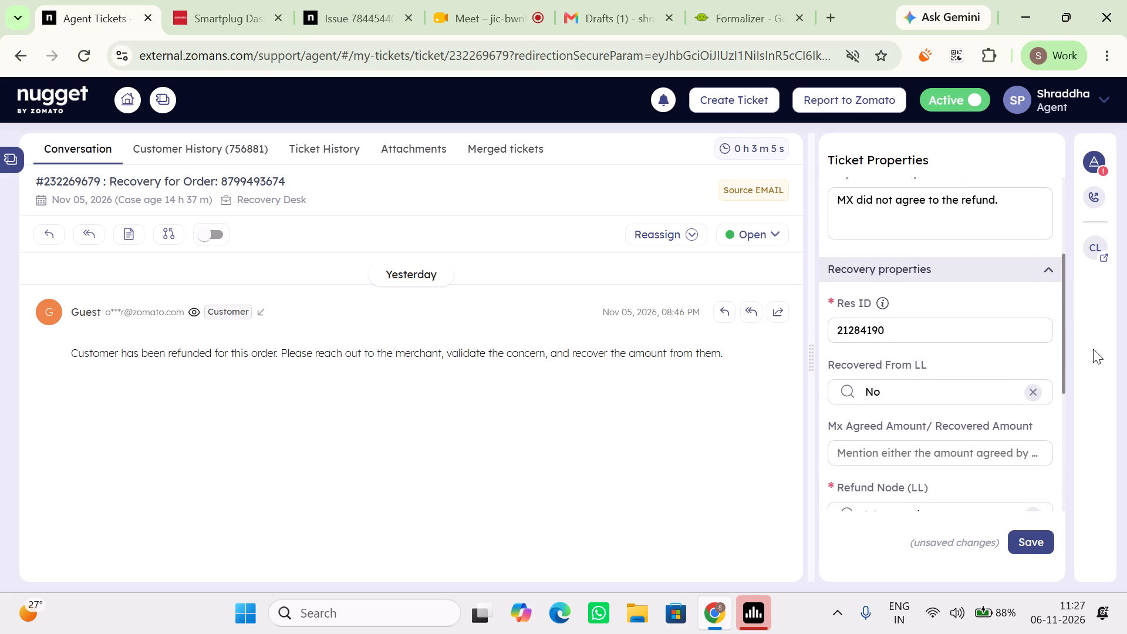
left_click_drag(1093, 349, 1077, 535)
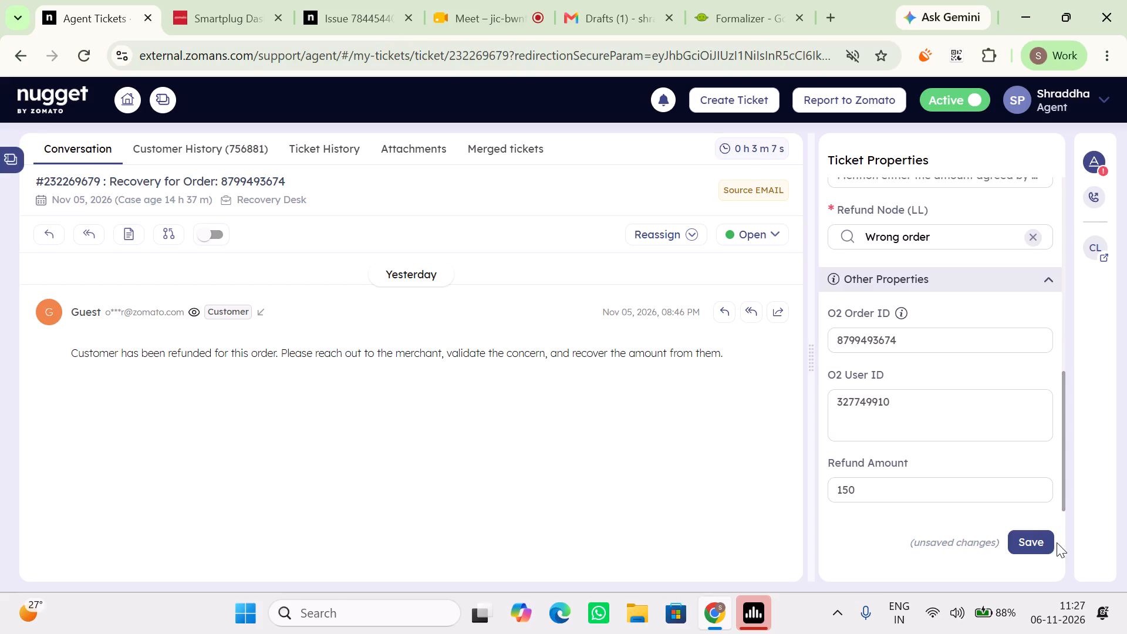
left_click(1050, 549)
scroll(897, 355, "down", 1)
scroll(897, 349, "up", 1)
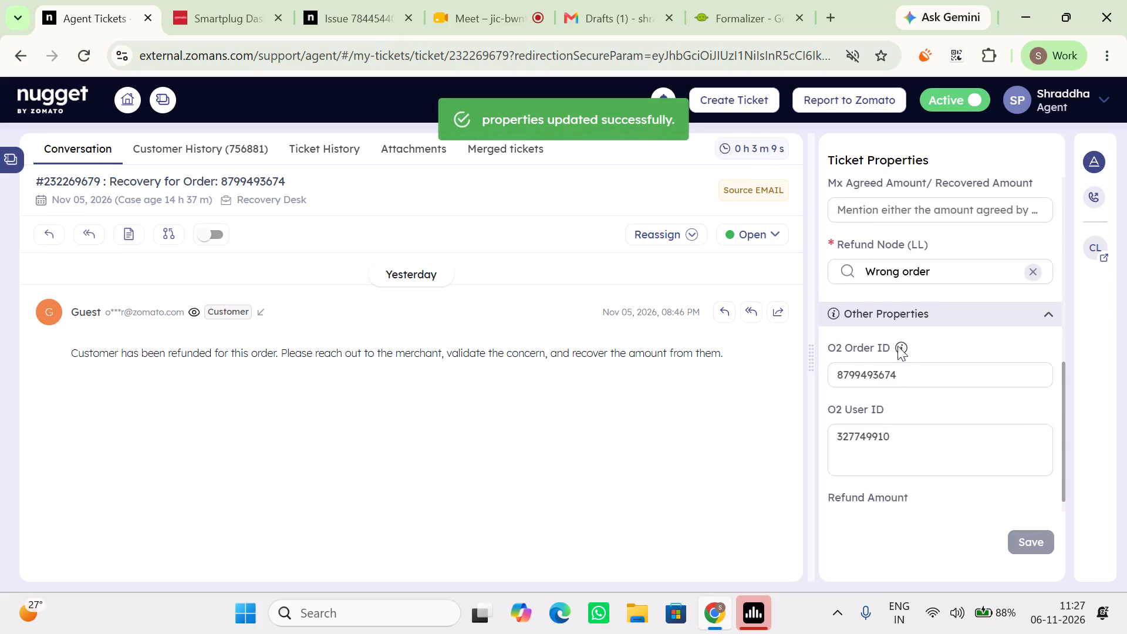
left_click(242, 0)
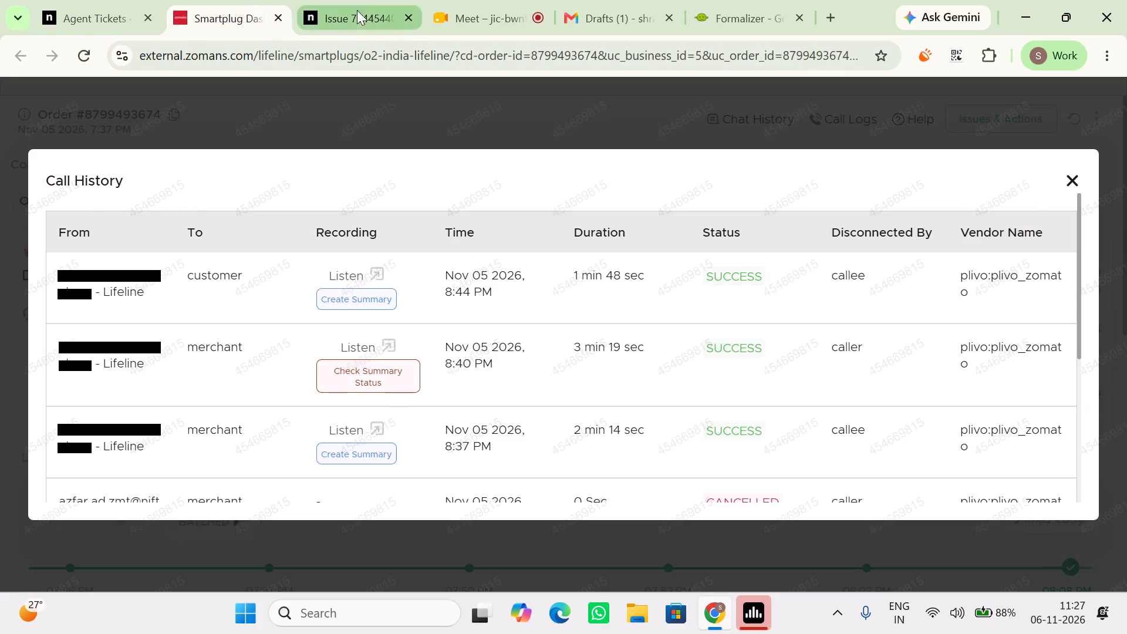
left_click(363, 5)
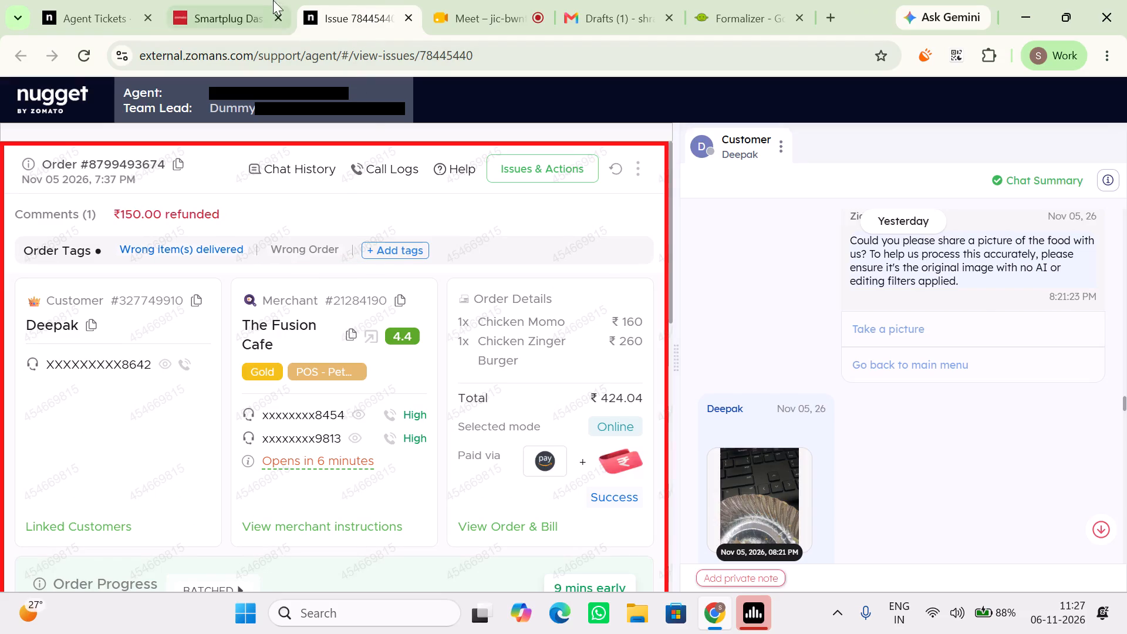
left_click(268, 0)
scroll(303, 365, "down", 1)
scroll(303, 365, "up", 1)
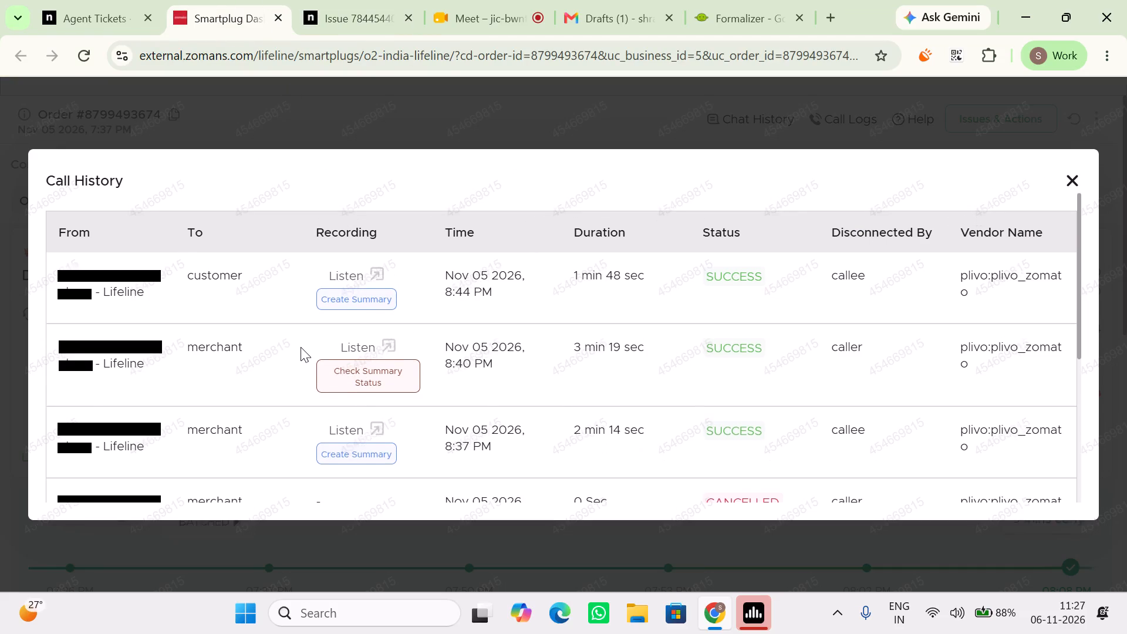
scroll(300, 346, "up", 2)
scroll(300, 346, "down", 1)
scroll(300, 346, "up", 1)
scroll(300, 345, "down", 1)
scroll(300, 345, "up", 1)
scroll(300, 345, "down", 6)
scroll(299, 345, "up", 2)
scroll(299, 345, "down", 1)
scroll(299, 344, "up", 1)
scroll(299, 344, "down", 2)
scroll(299, 344, "up", 6)
scroll(299, 344, "down", 1)
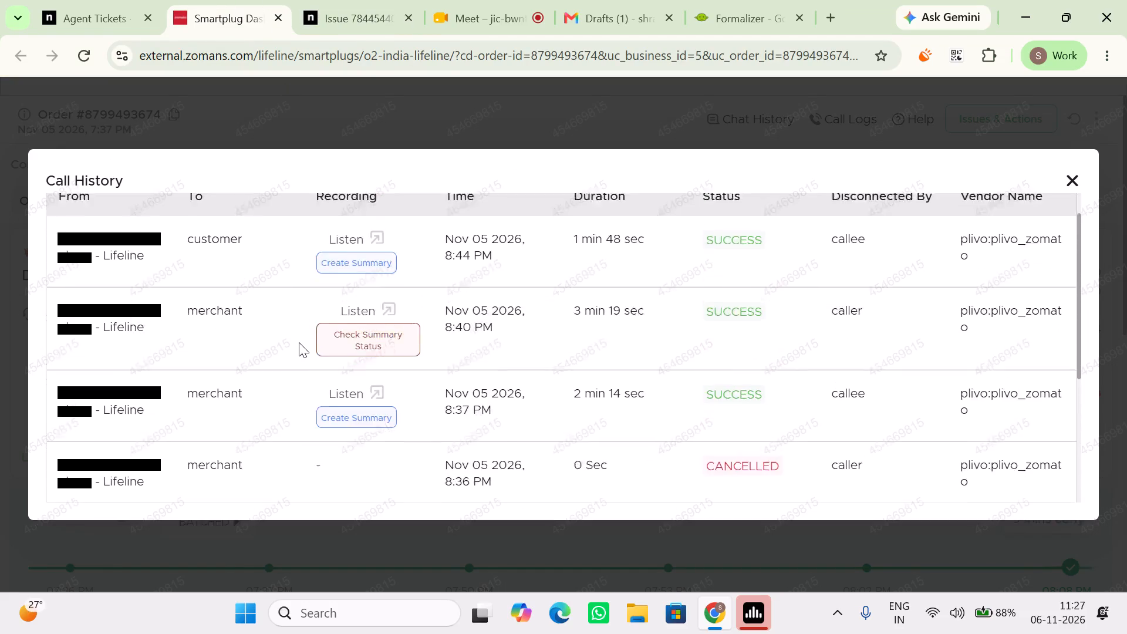
scroll(299, 342, "up", 1)
scroll(299, 342, "down", 1)
scroll(299, 342, "up", 3)
scroll(298, 341, "down", 1)
scroll(298, 341, "up", 1)
left_click(1085, 185)
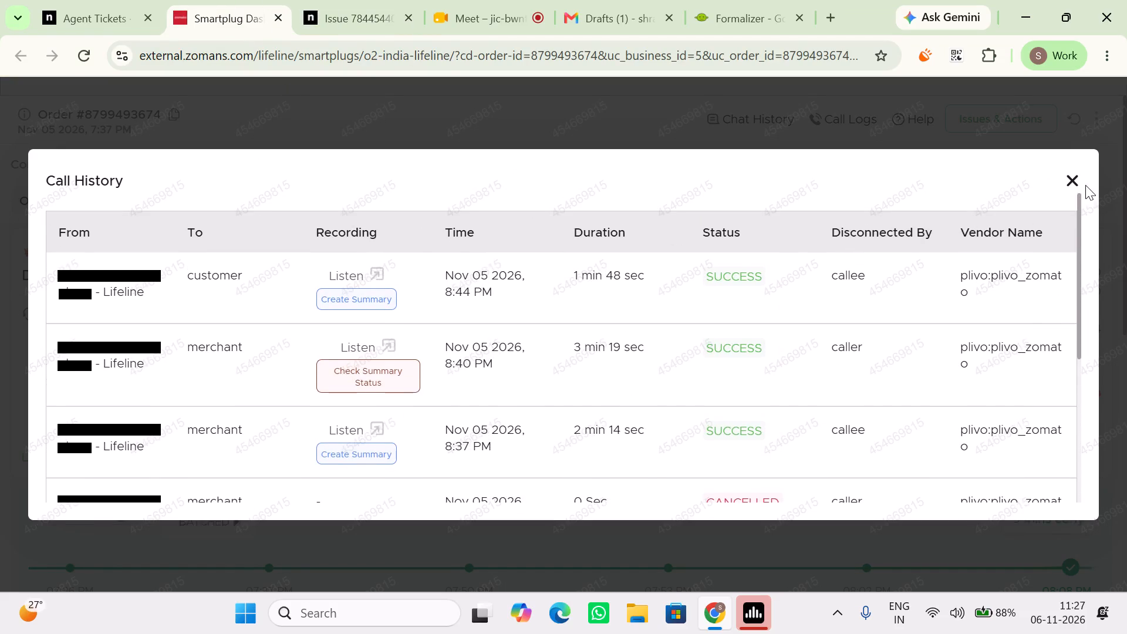
left_click(1071, 177)
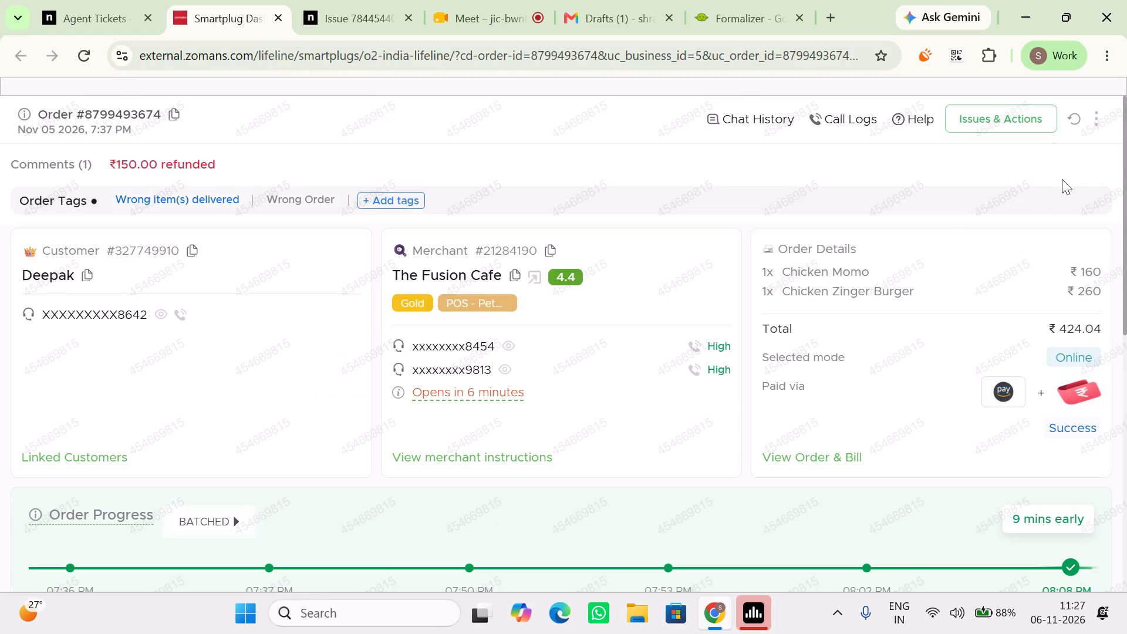
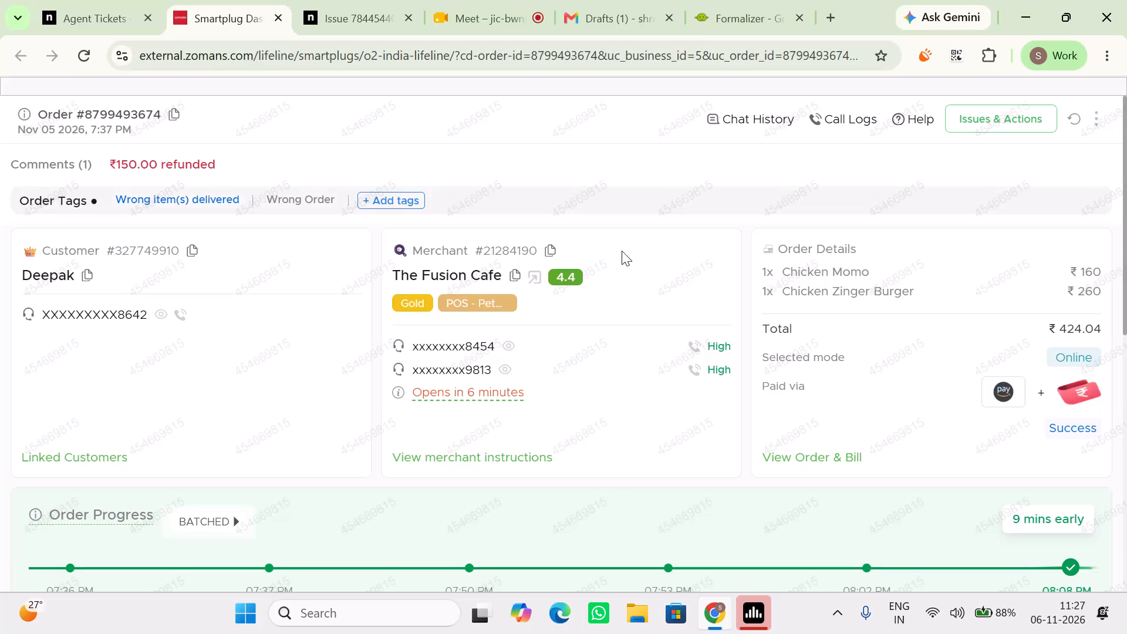
left_click(82, 0)
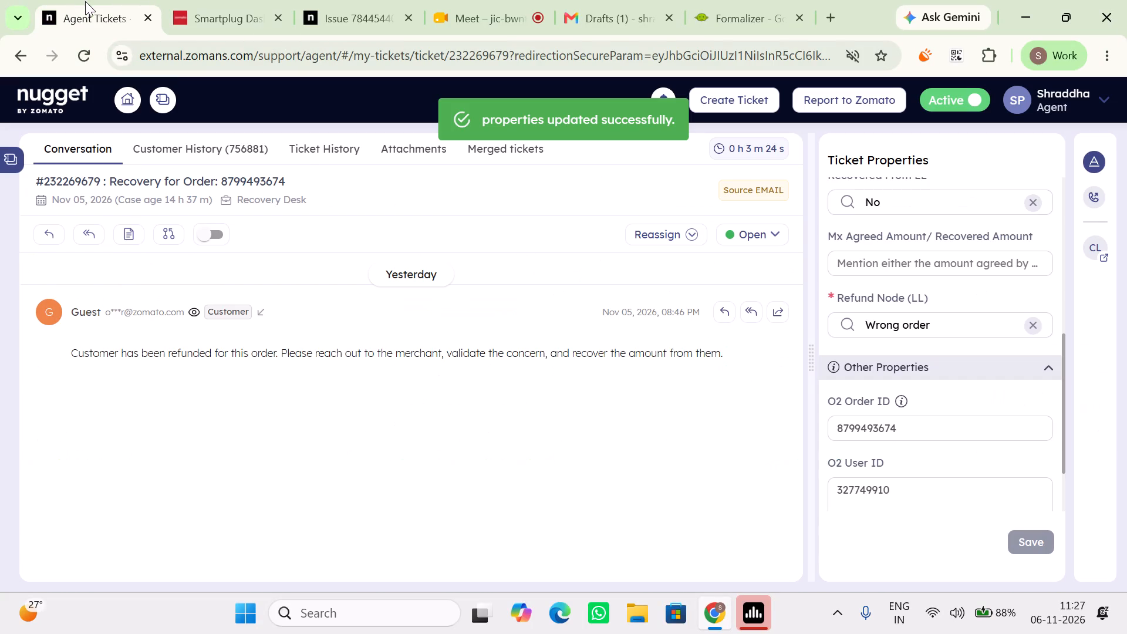
left_click(138, 233)
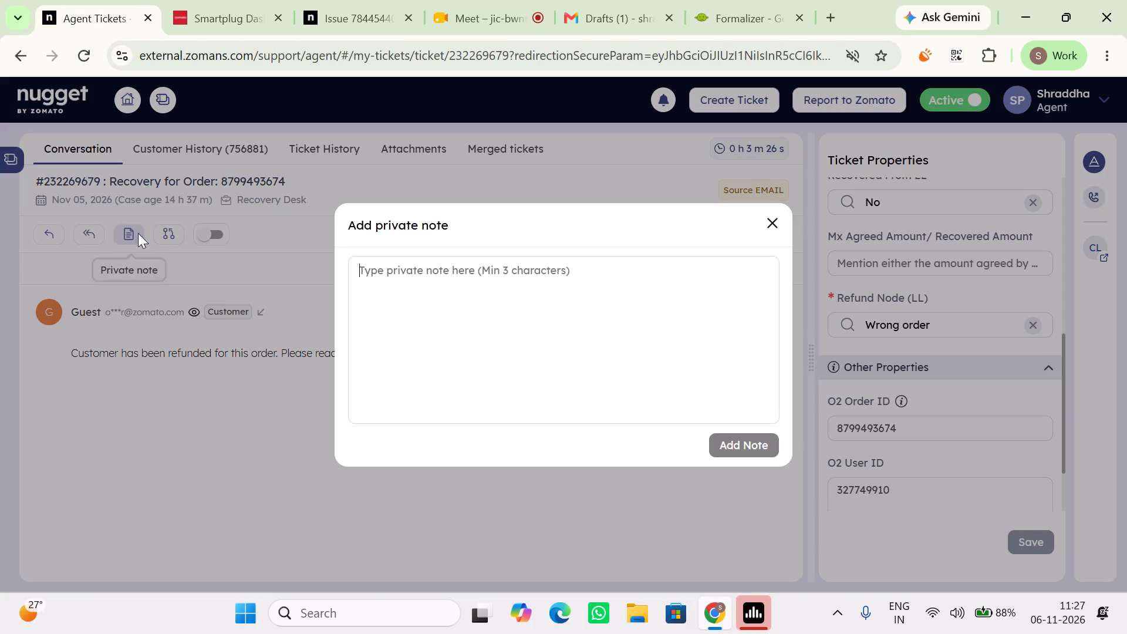
key("ctrl+v")
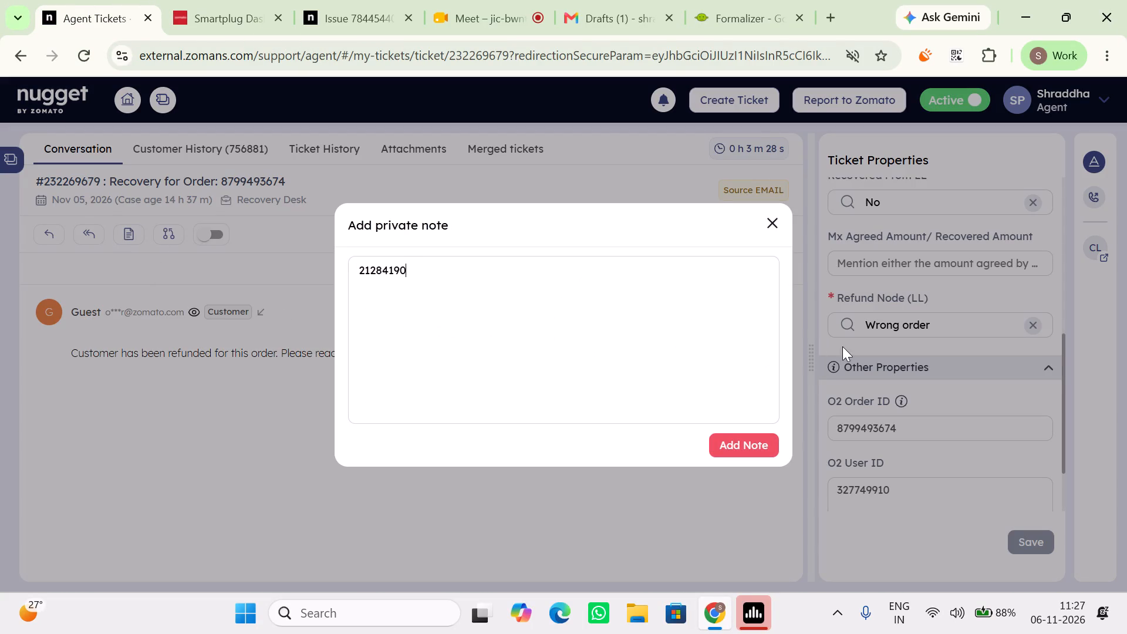
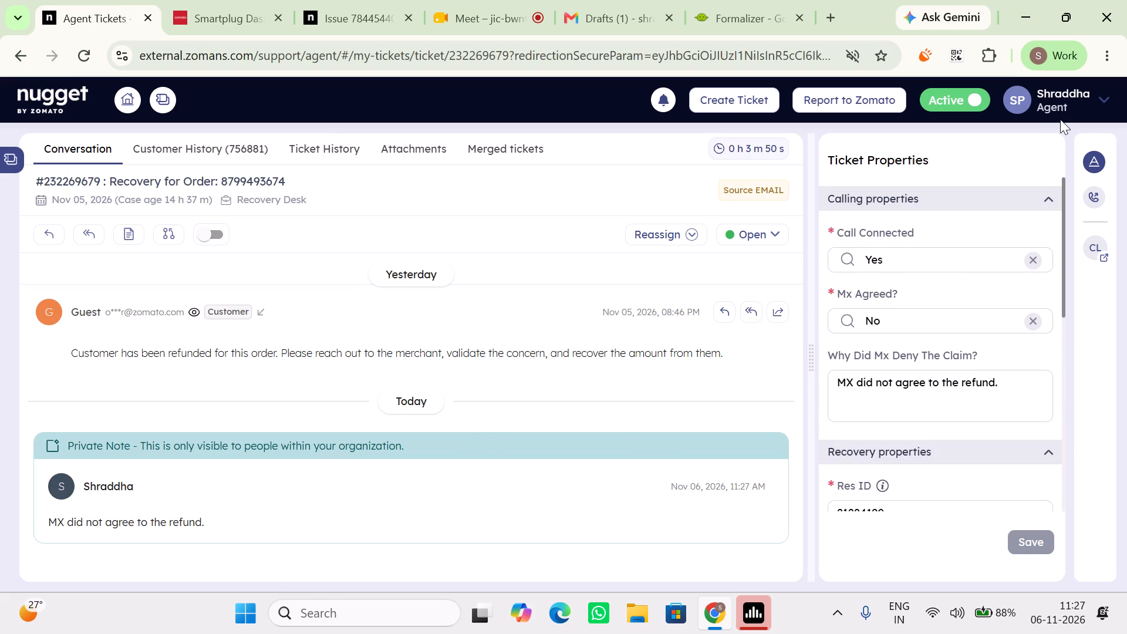
left_click_drag(1060, 119, 1095, 273)
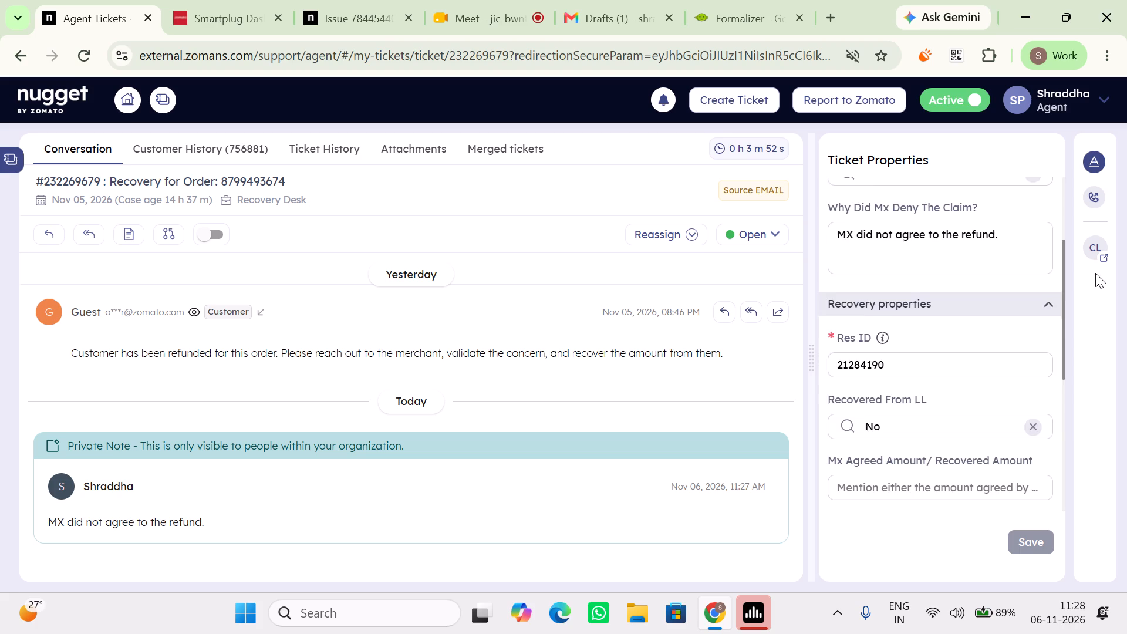
left_click_drag(1095, 273, 1069, 184)
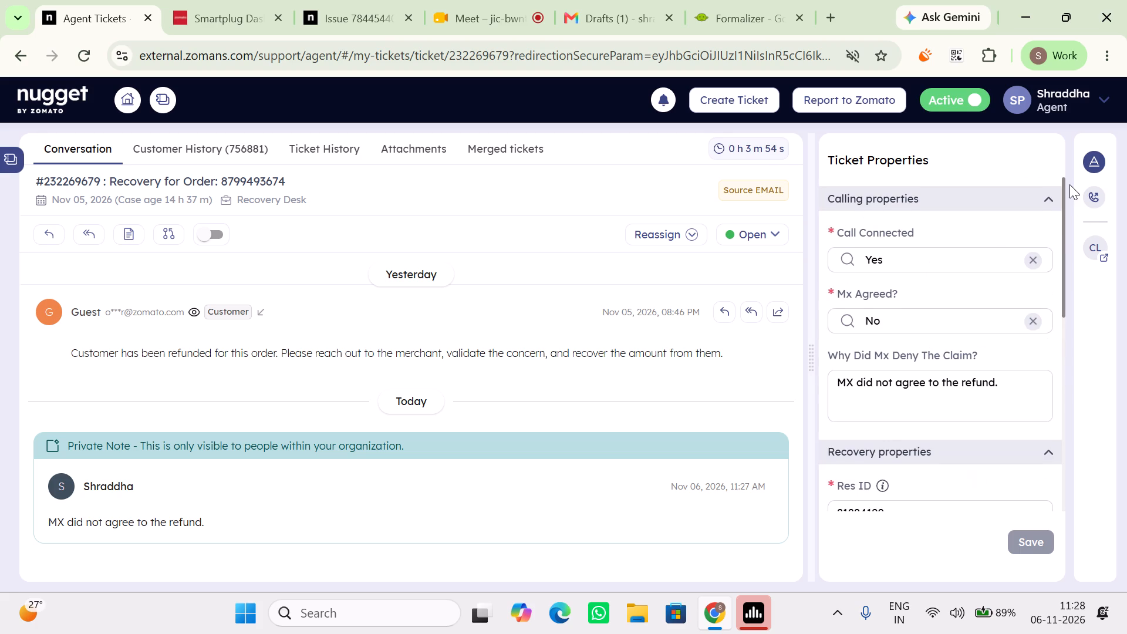
left_click_drag(1069, 184, 1092, 311)
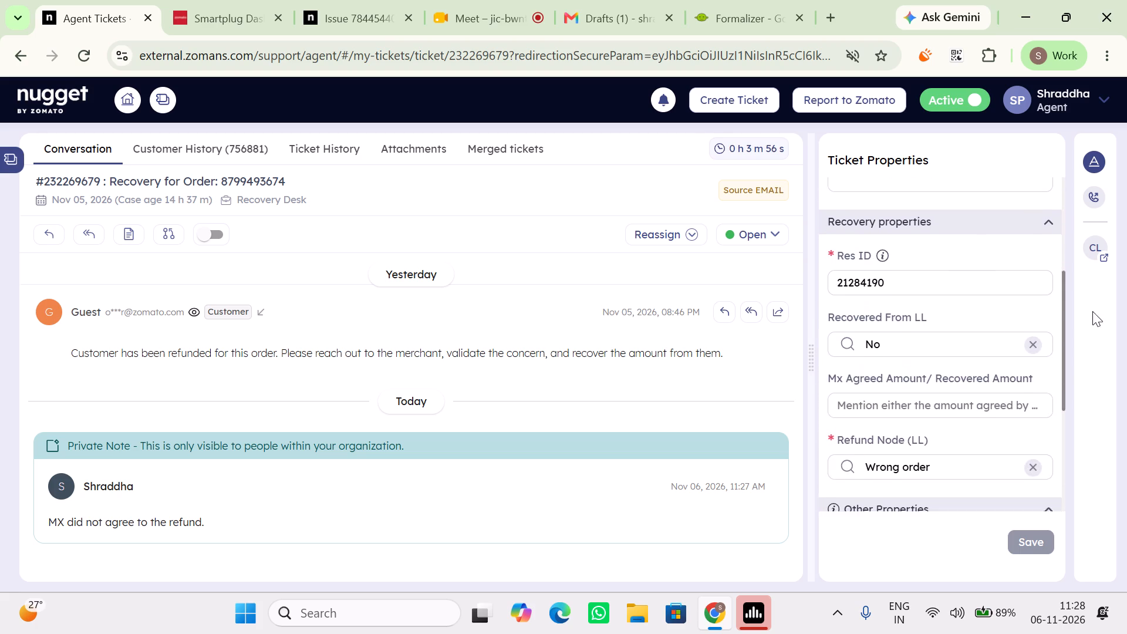
left_click_drag(1092, 311, 1088, 483)
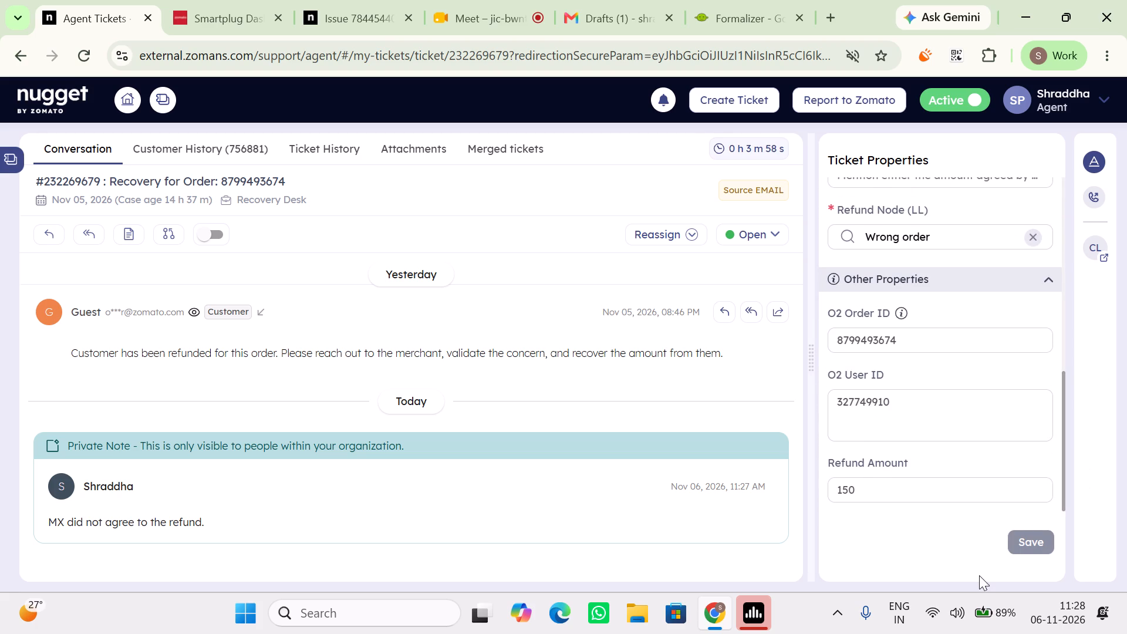
left_click(741, 237)
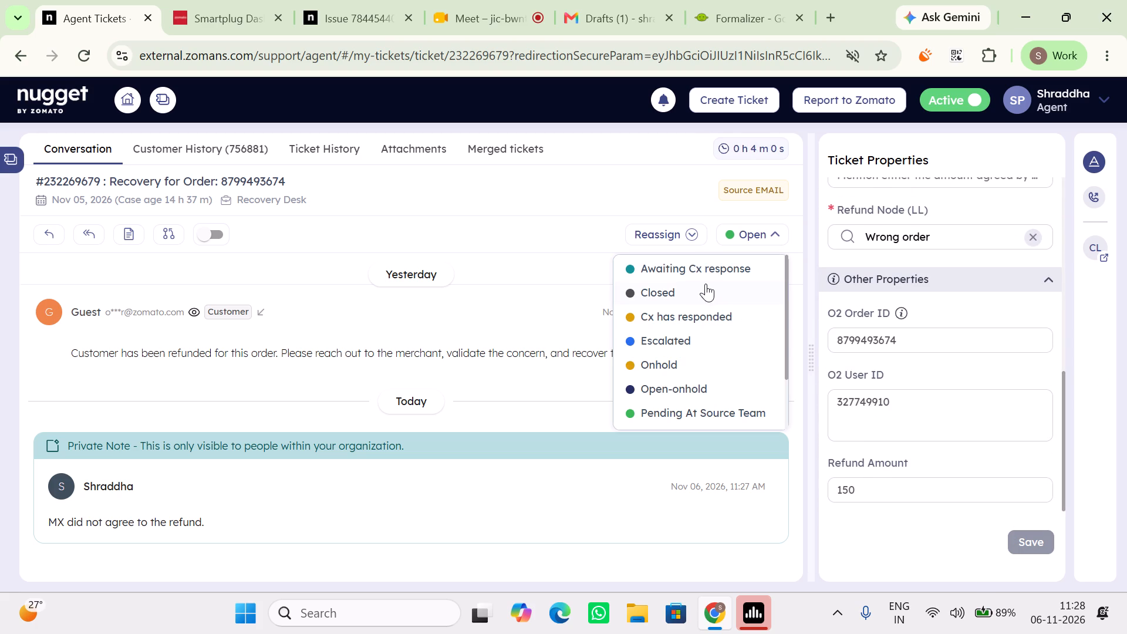
left_click(706, 284)
left_click(728, 375)
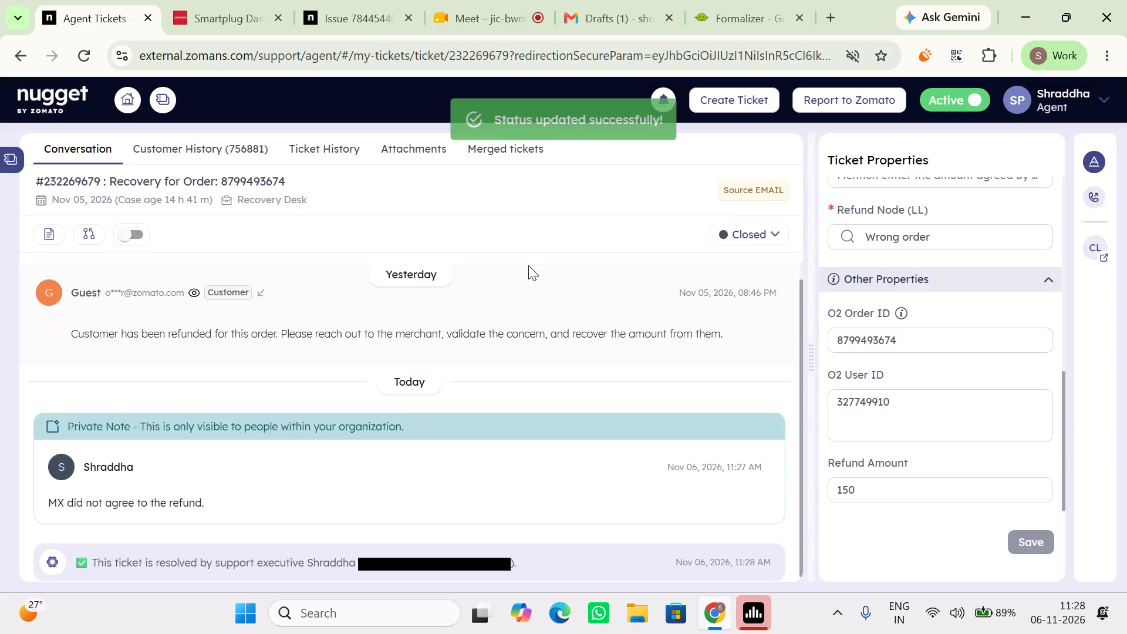
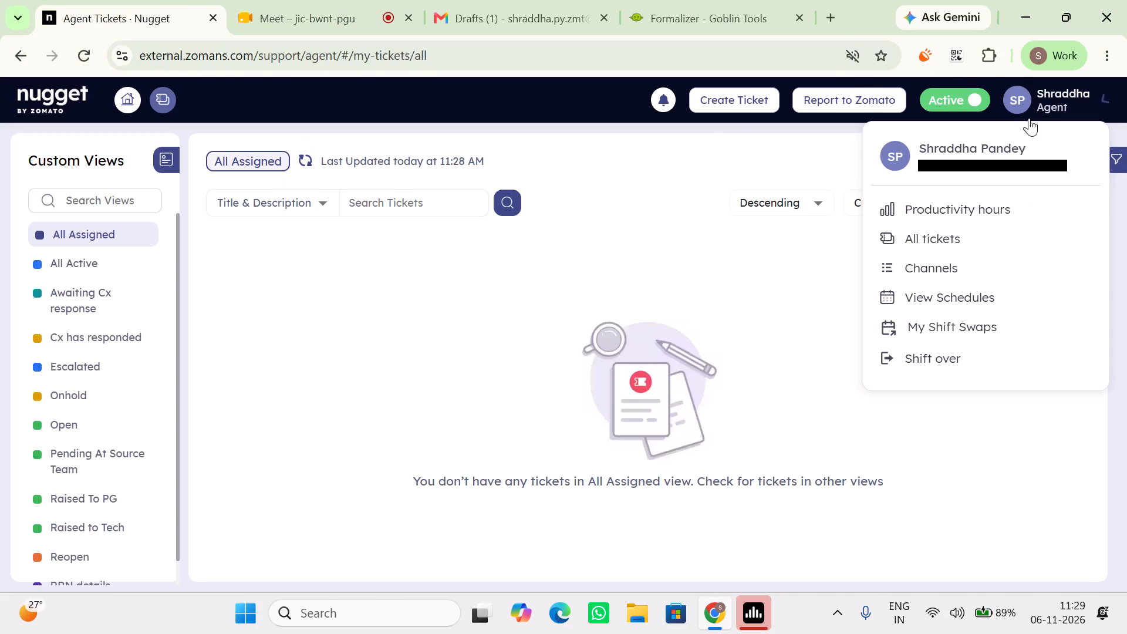
Open the agent's Productivity hours page from the profile options.
left_click(996, 193)
left_click(988, 201)
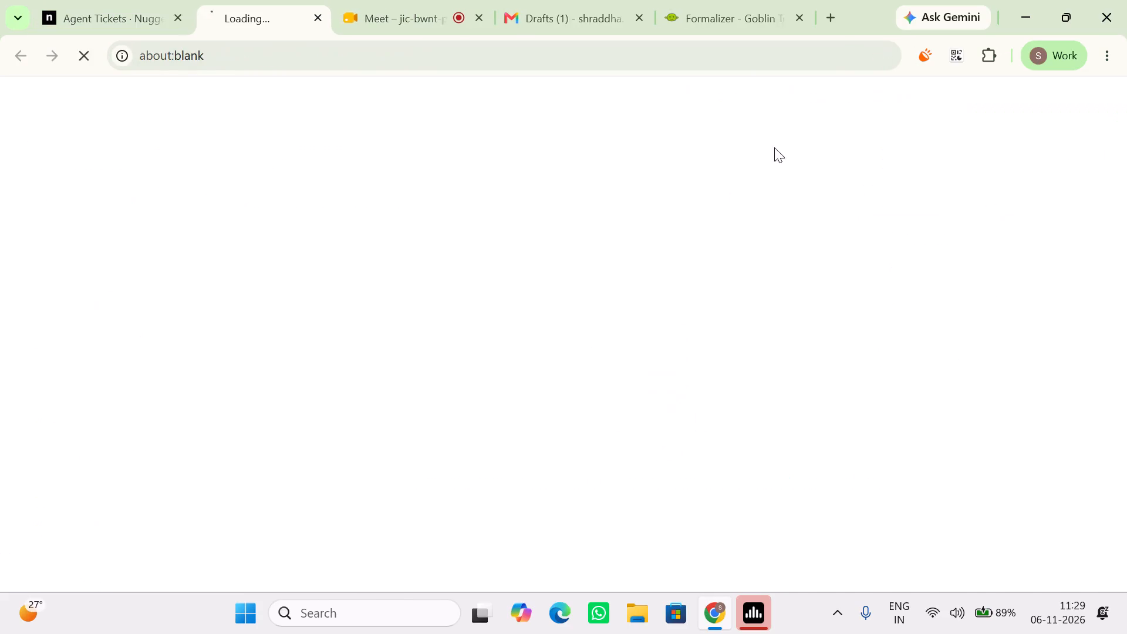
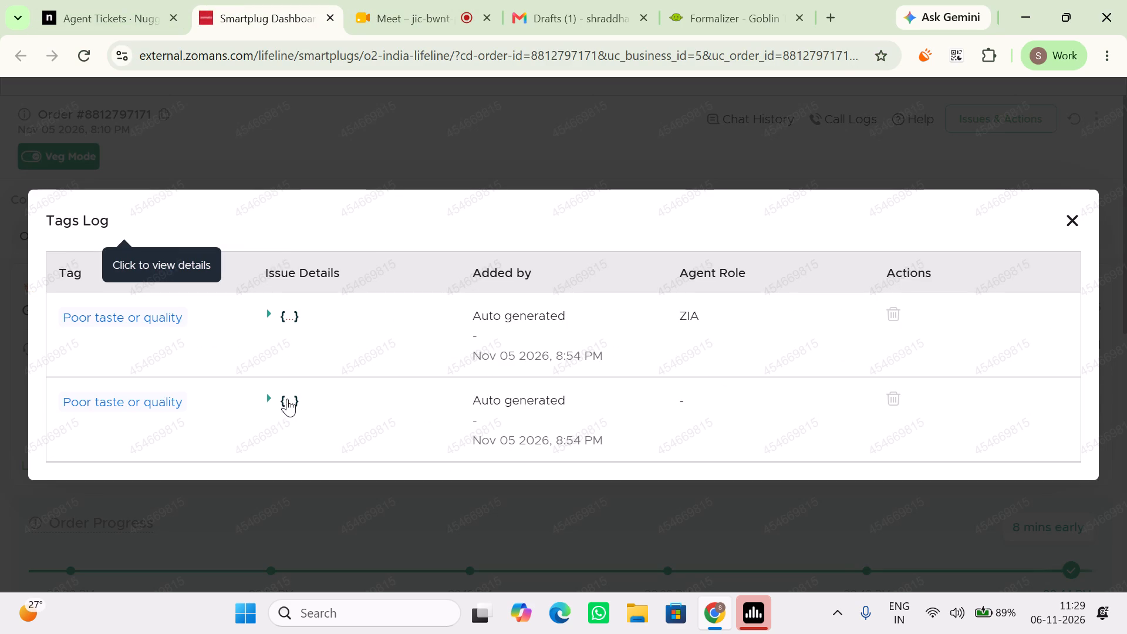
Expand the issue details of the second Poor taste or quality tag in the order's Tags Log and review them.
left_click(288, 396)
scroll(289, 396, "down", 1)
scroll(289, 397, "up", 1)
scroll(289, 400, "down", 1)
scroll(289, 401, "up", 1)
scroll(289, 401, "down", 2)
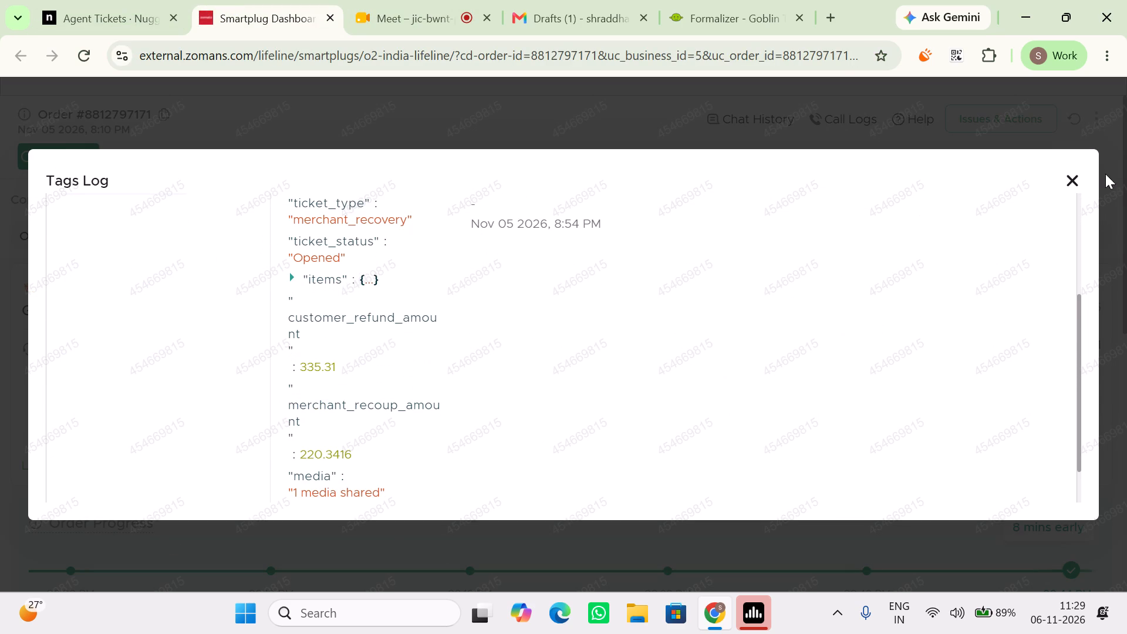
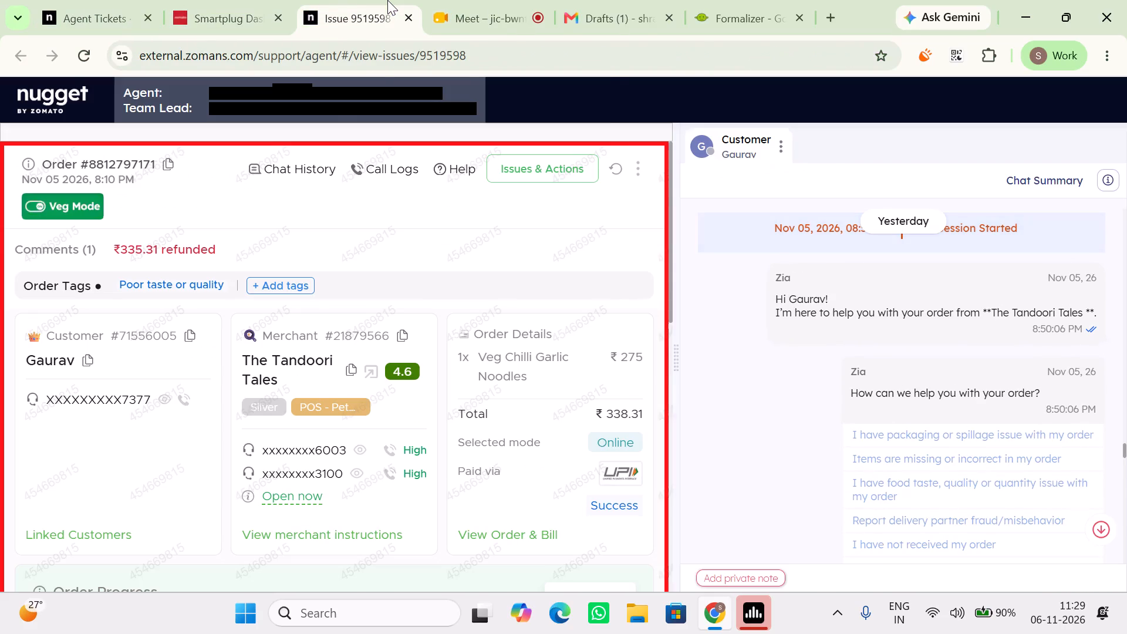
Mute the site of the open Meet call's browser tab.
right_click(387, 0)
right_click(435, 0)
right_click(435, 0)
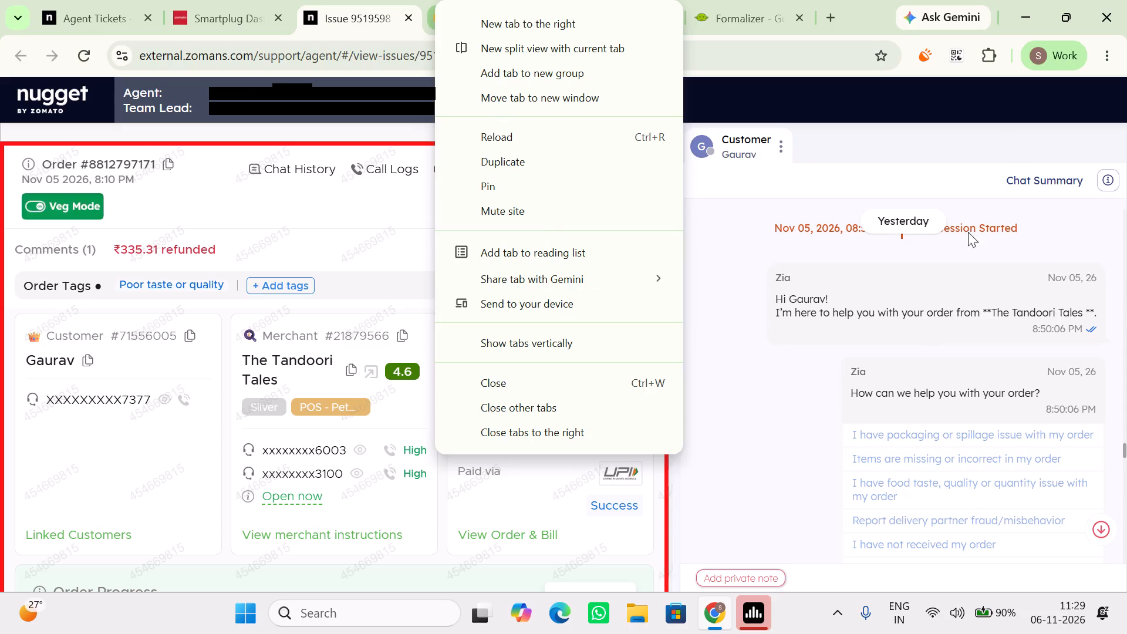
left_click(504, 210)
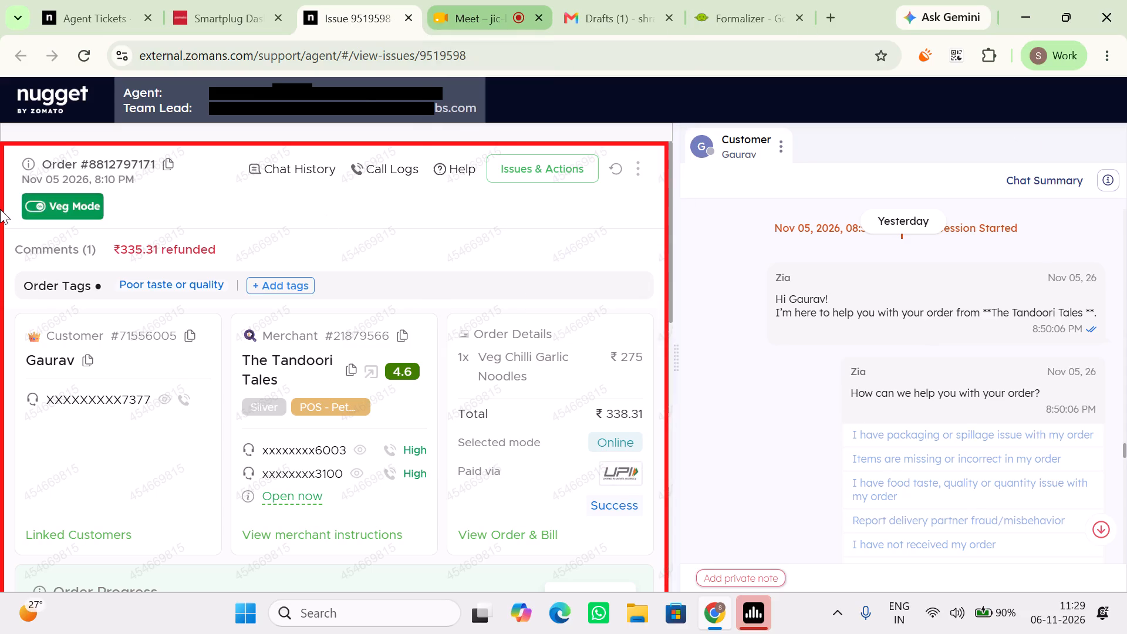
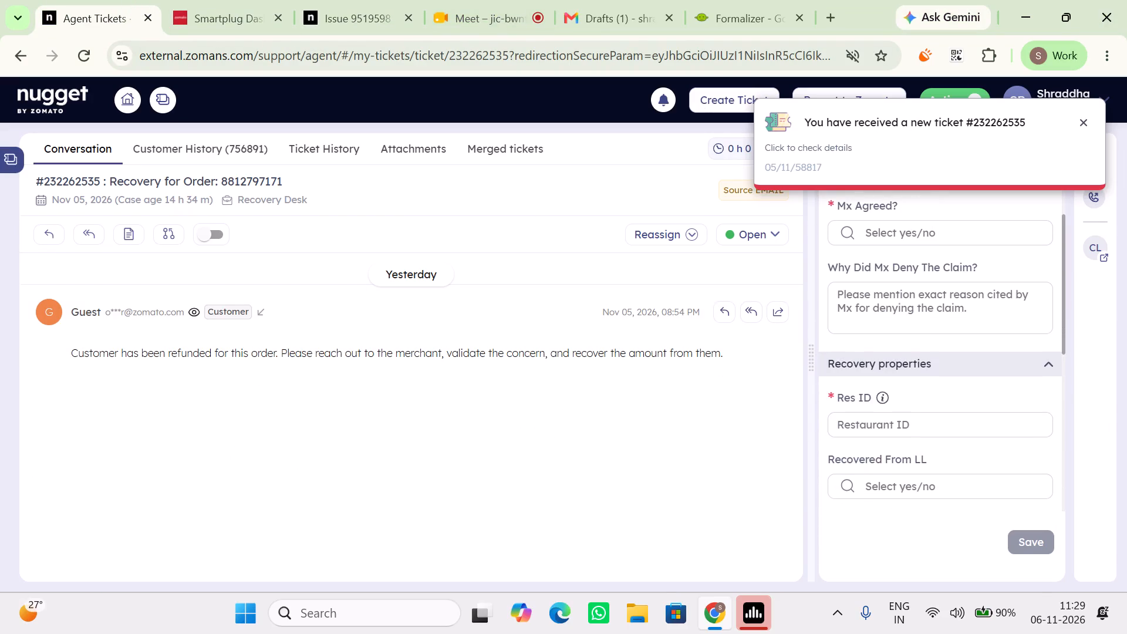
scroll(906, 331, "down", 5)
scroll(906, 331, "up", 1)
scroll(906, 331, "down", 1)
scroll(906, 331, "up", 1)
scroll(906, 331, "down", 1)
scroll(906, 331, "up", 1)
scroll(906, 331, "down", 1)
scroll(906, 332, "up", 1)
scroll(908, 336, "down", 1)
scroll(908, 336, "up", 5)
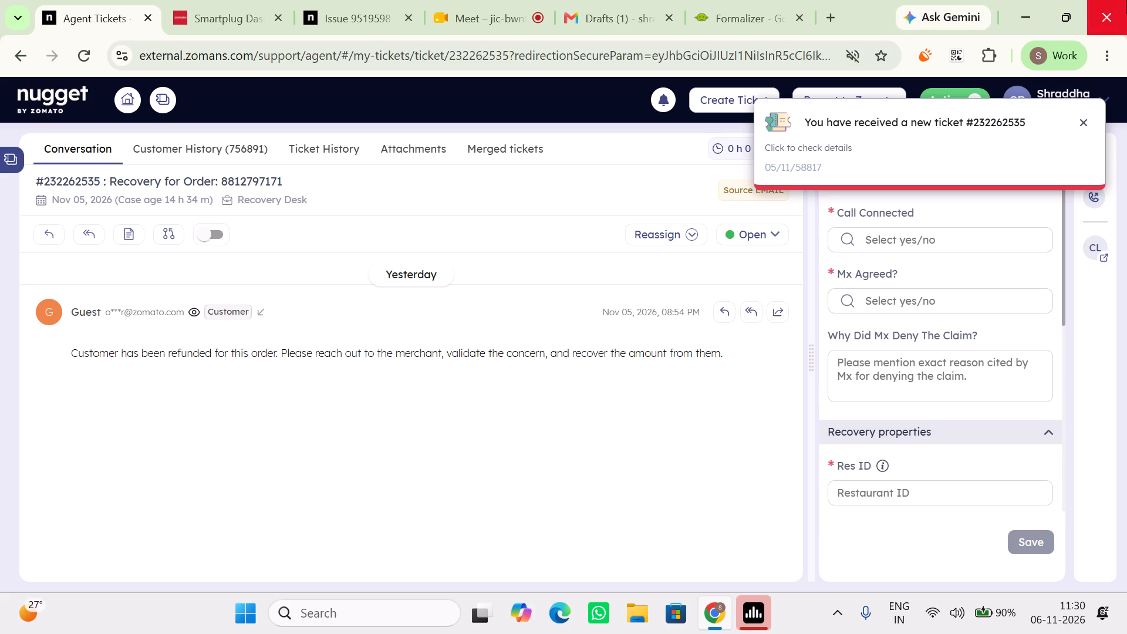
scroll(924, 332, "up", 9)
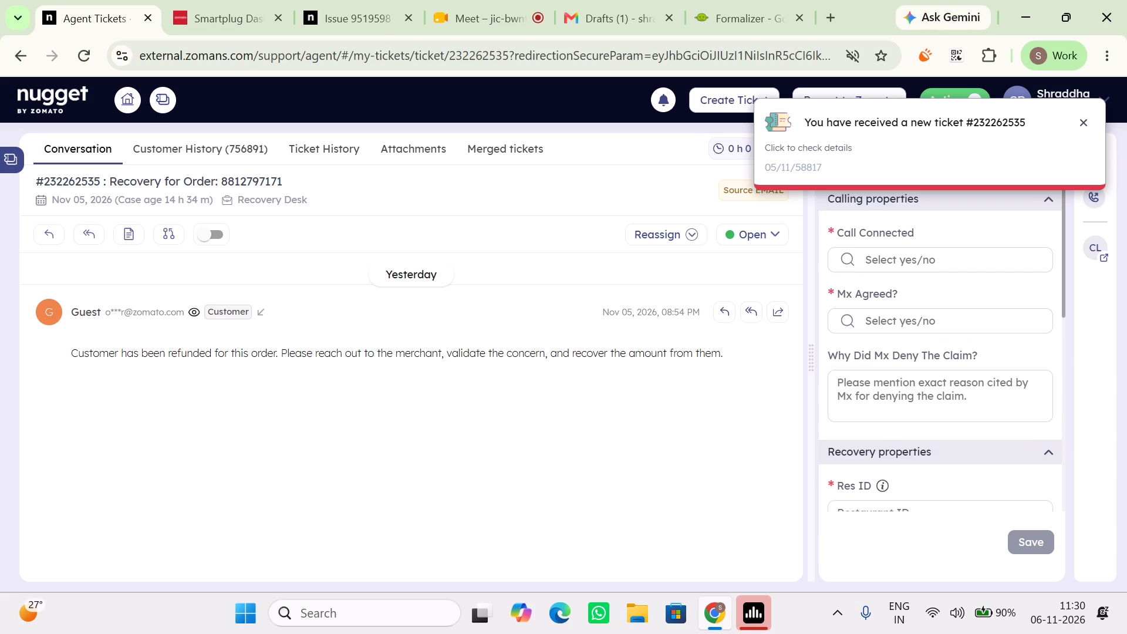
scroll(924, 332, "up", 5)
left_click(277, 0)
left_click(156, 239)
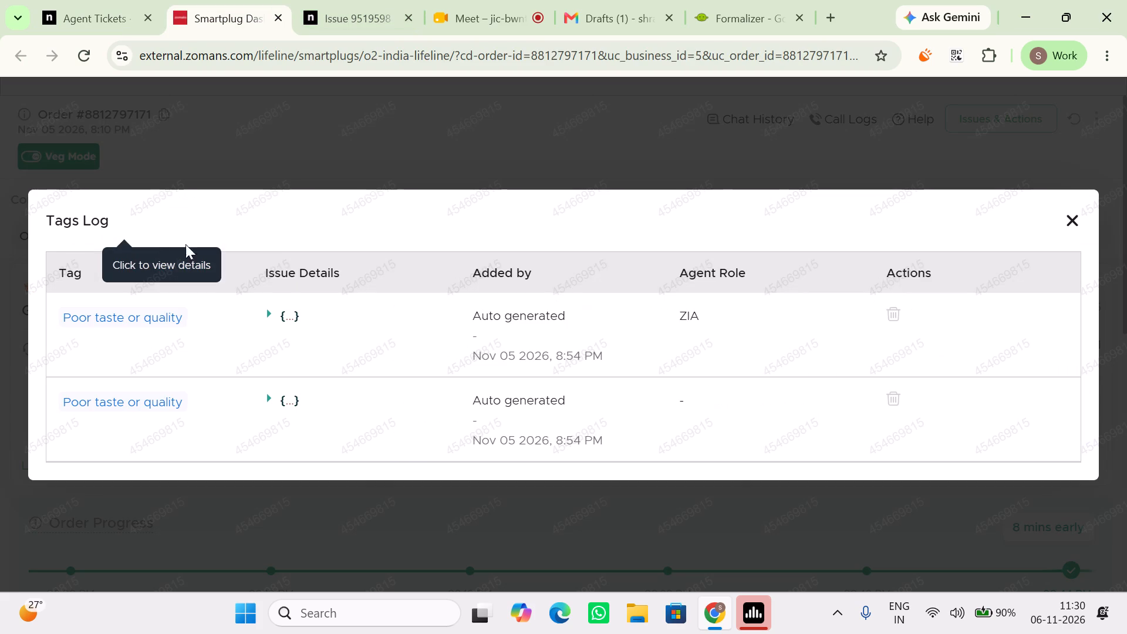
scroll(419, 373, "down", 4)
left_click(286, 402)
scroll(287, 403, "down", 2)
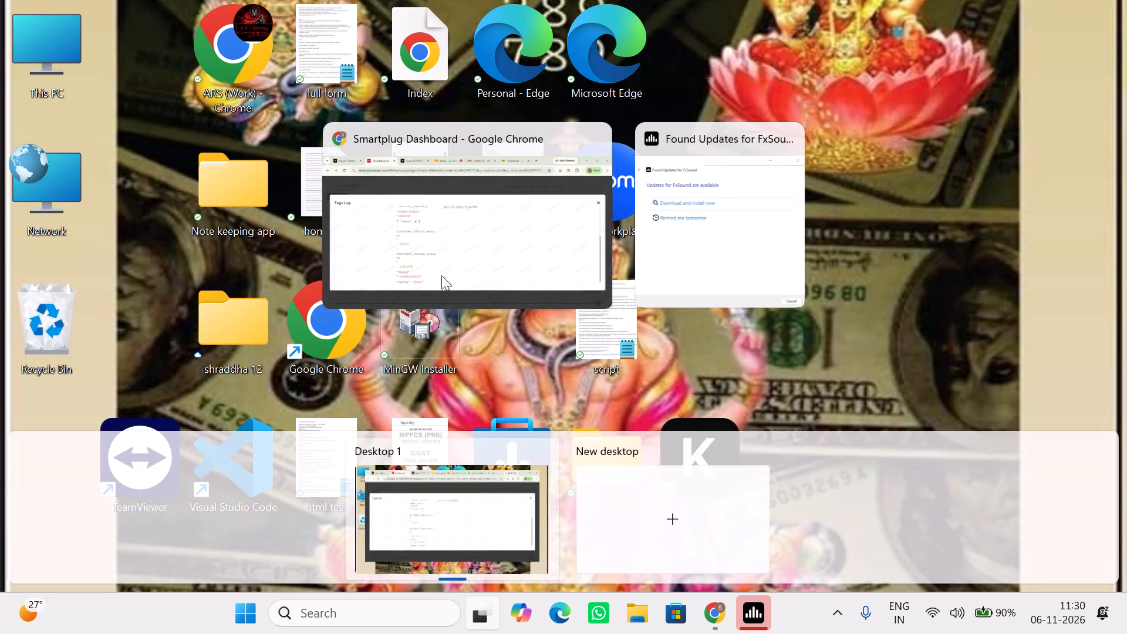
left_click(468, 257)
scroll(316, 414, "down", 7)
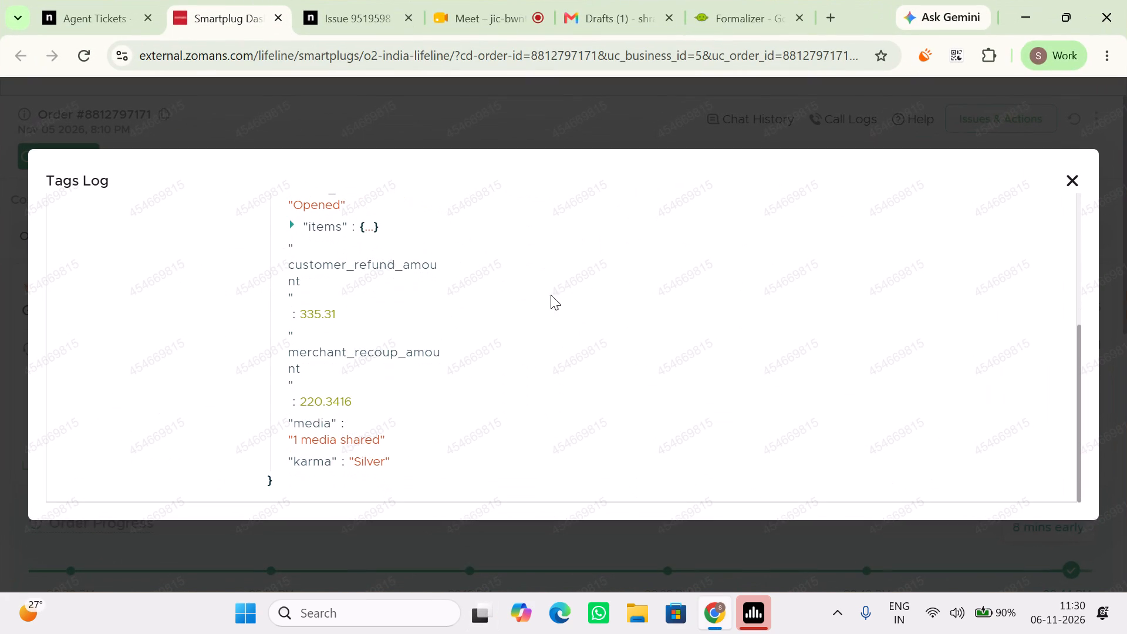
scroll(554, 291, "up", 2)
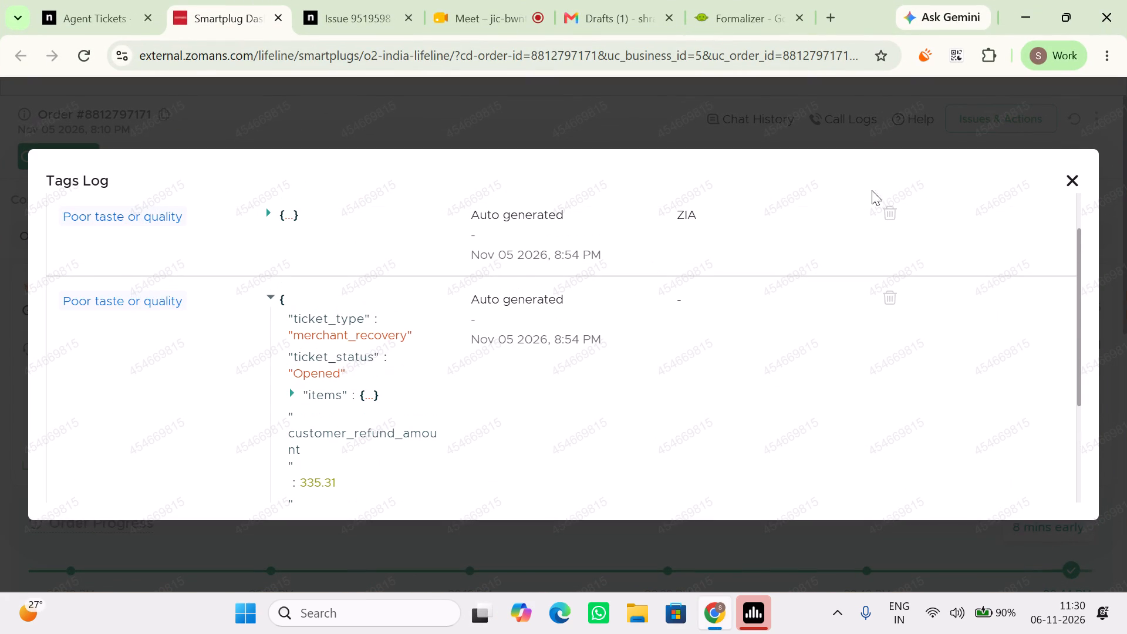
scroll(544, 401, "up", 5)
scroll(544, 401, "down", 5)
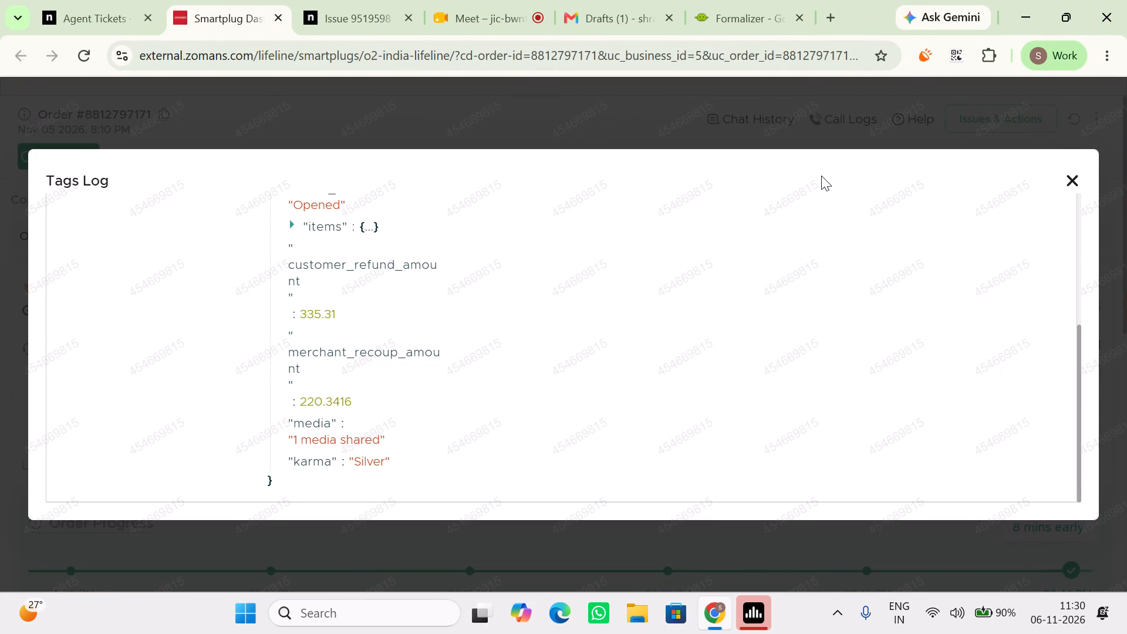
left_click(1072, 177)
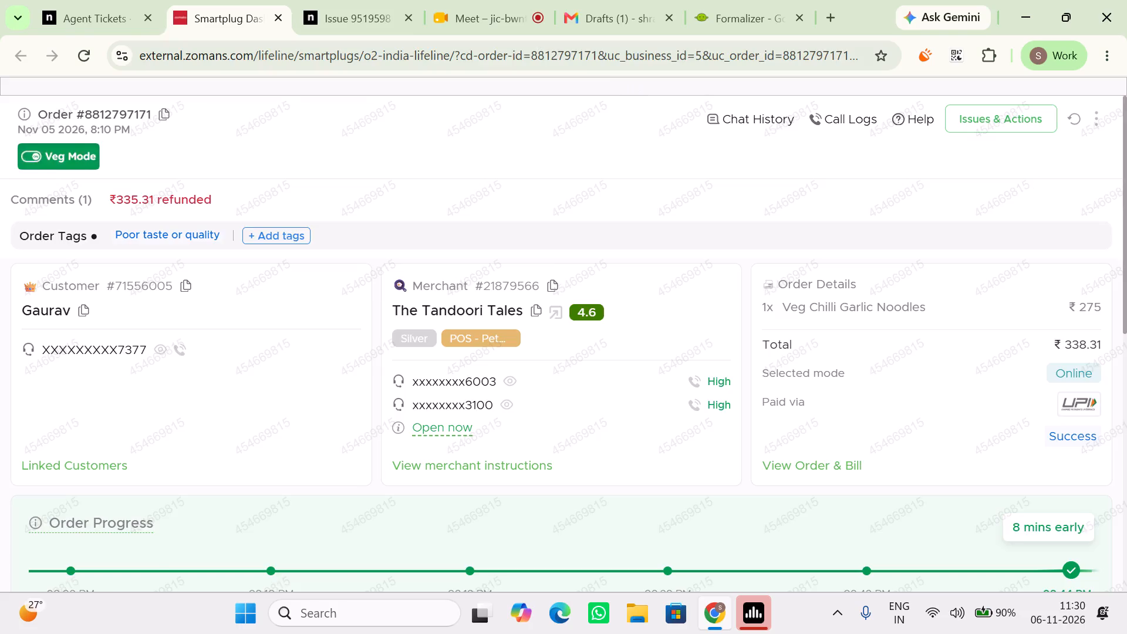
left_click(344, 0)
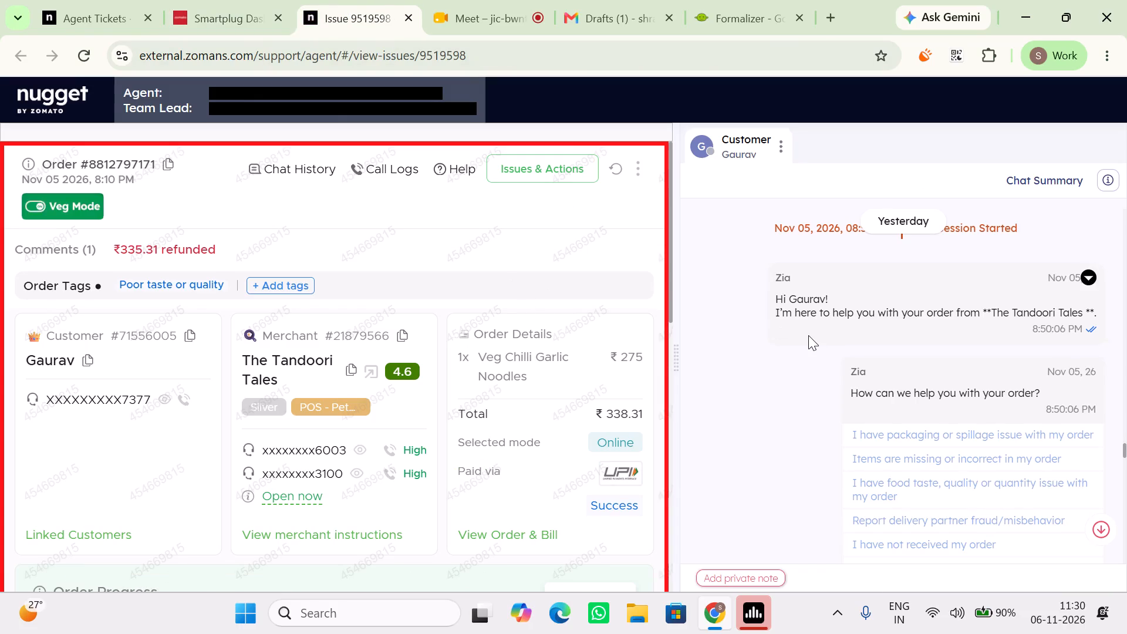
scroll(808, 335, "down", 5)
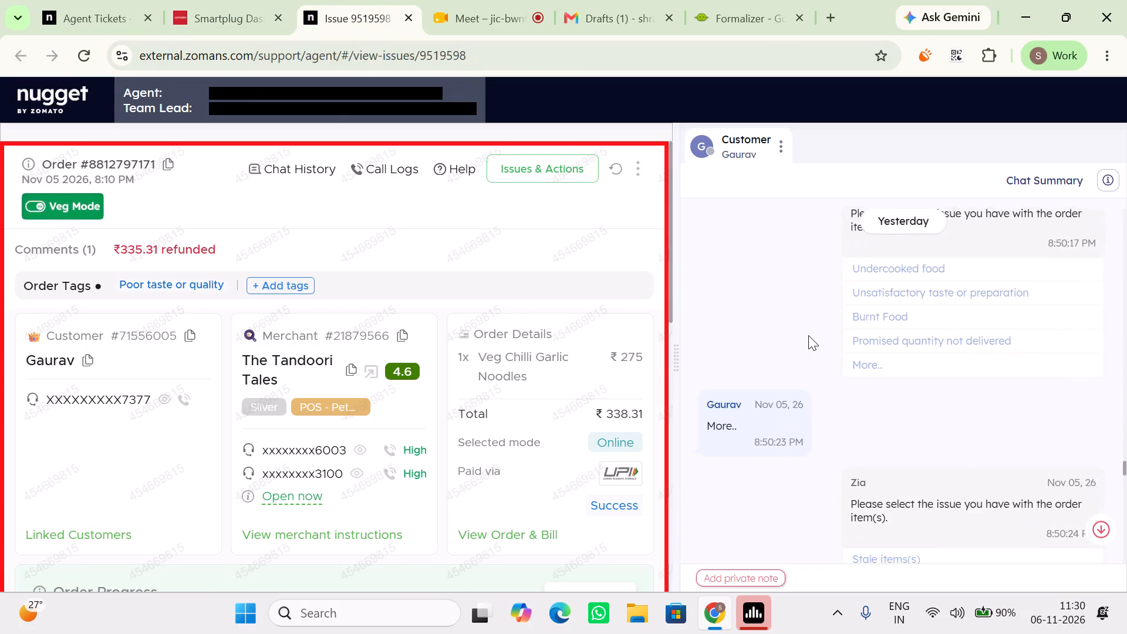
scroll(808, 335, "down", 5)
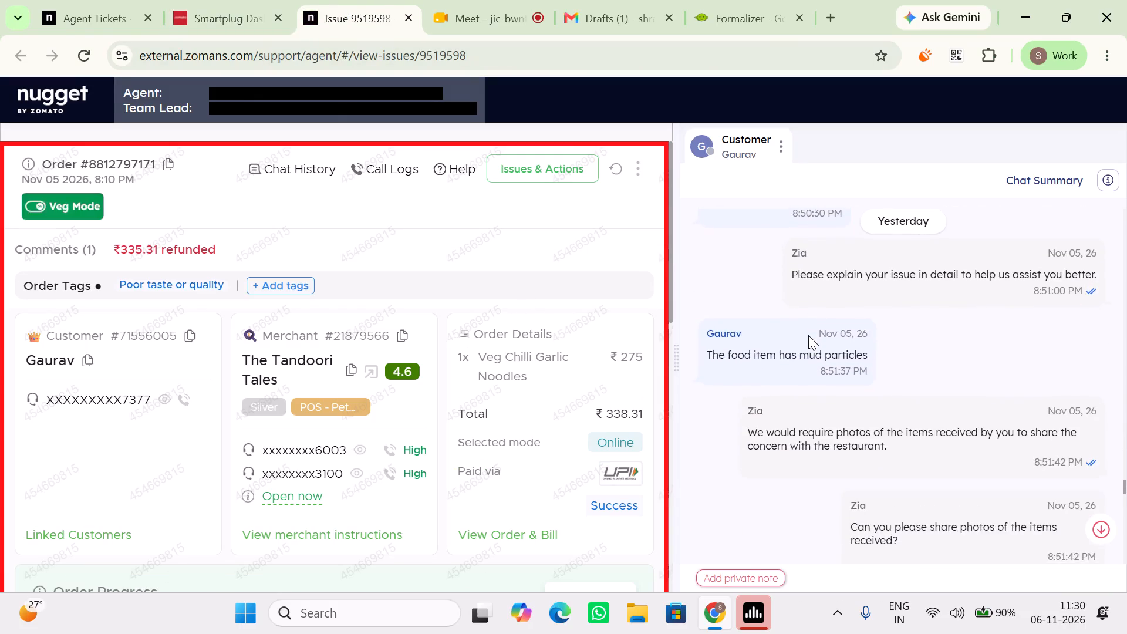
scroll(808, 335, "down", 4)
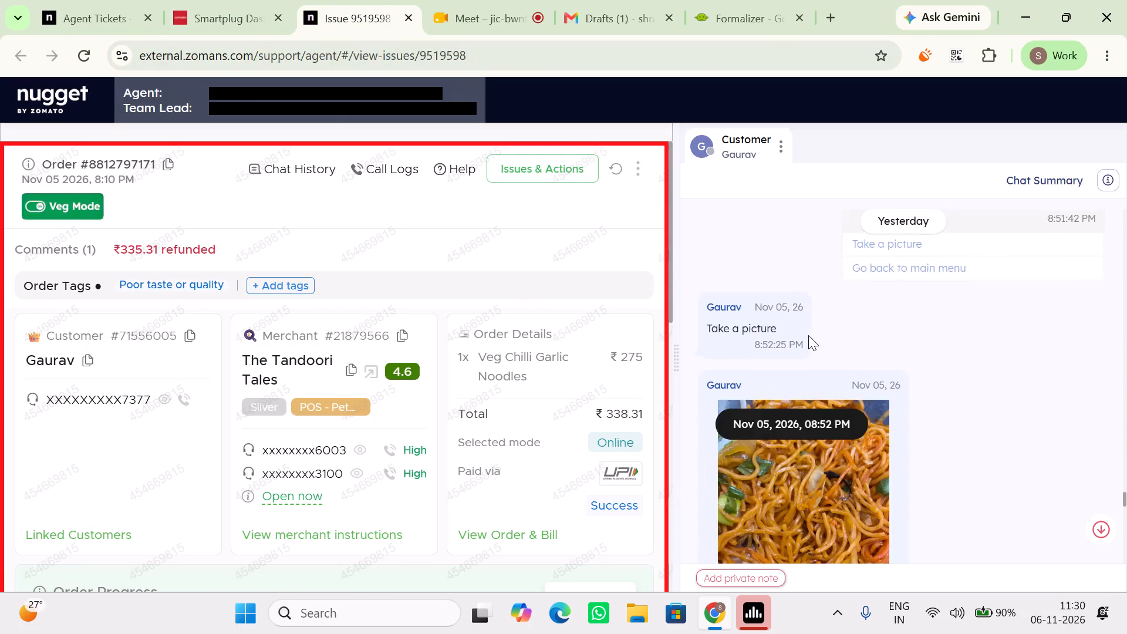
scroll(808, 335, "down", 2)
scroll(808, 335, "up", 3)
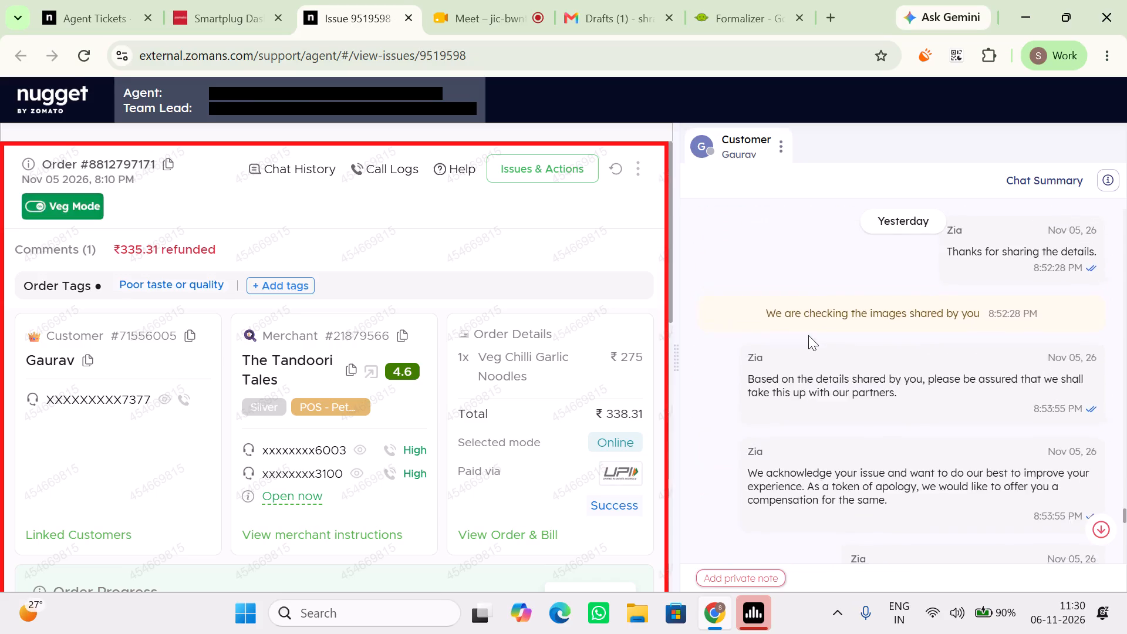
scroll(808, 335, "up", 3)
scroll(808, 335, "down", 1)
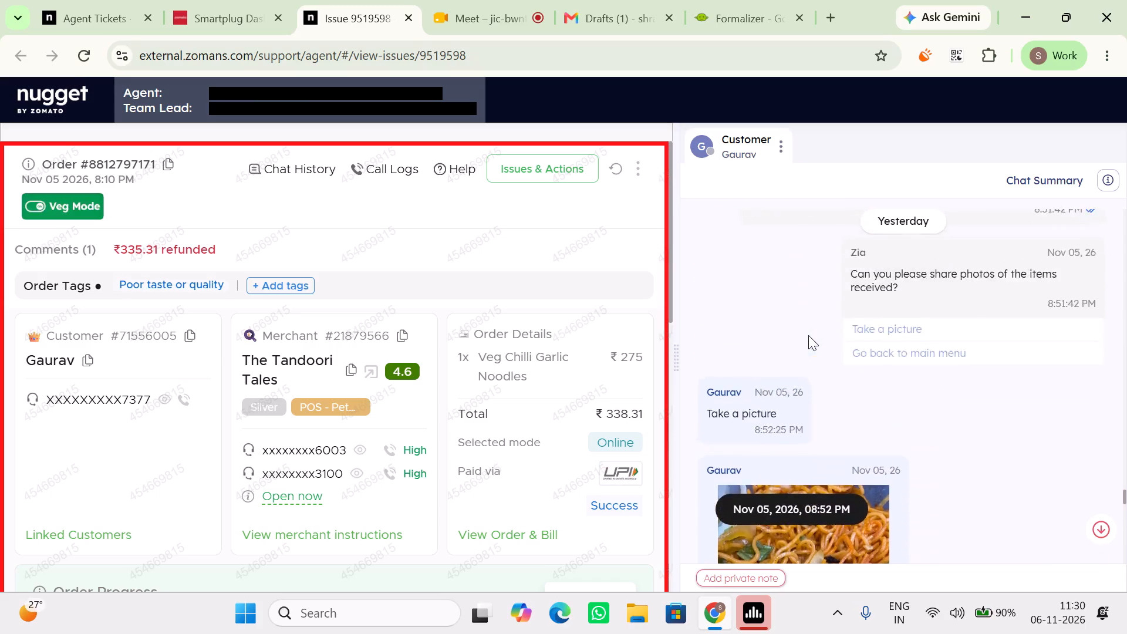
scroll(808, 335, "down", 1)
scroll(849, 259, "down", 1)
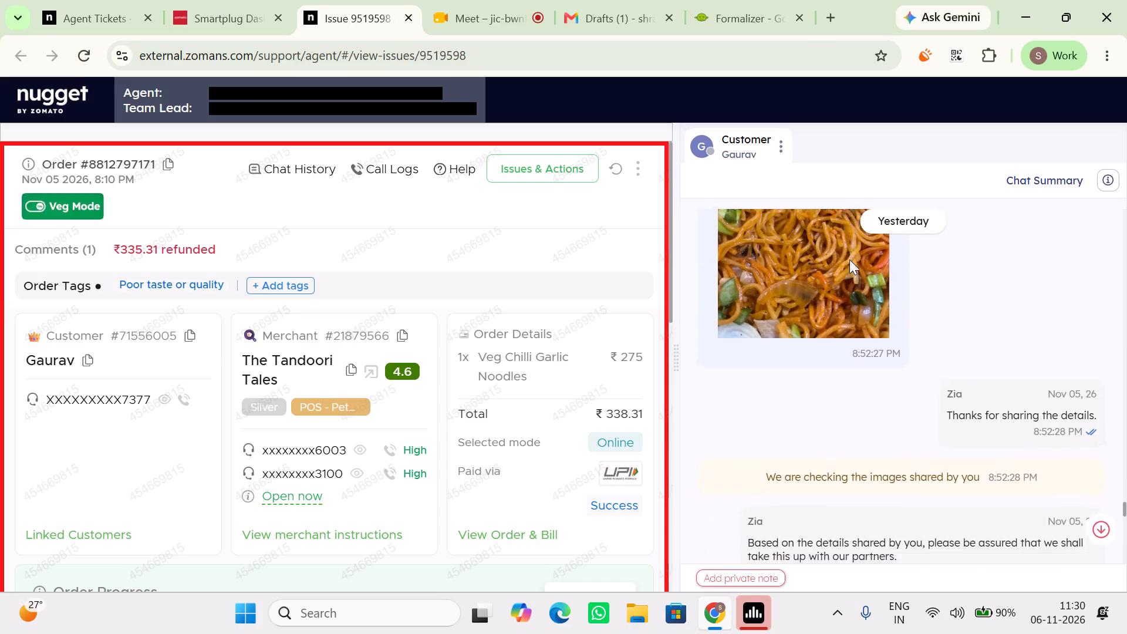
scroll(849, 259, "down", 3)
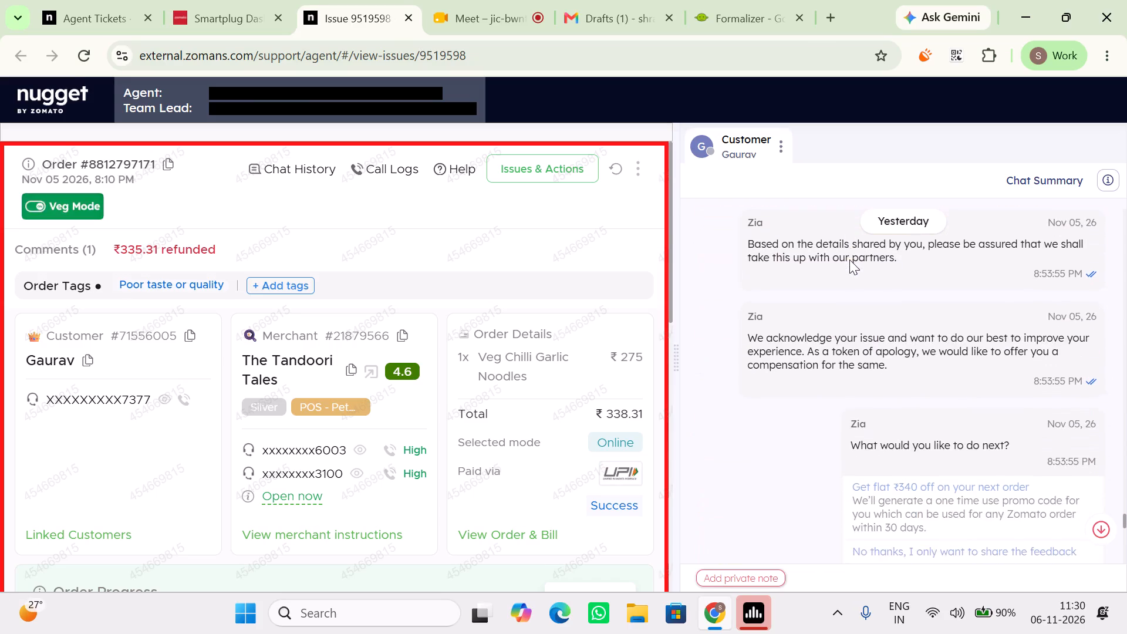
scroll(849, 259, "down", 3)
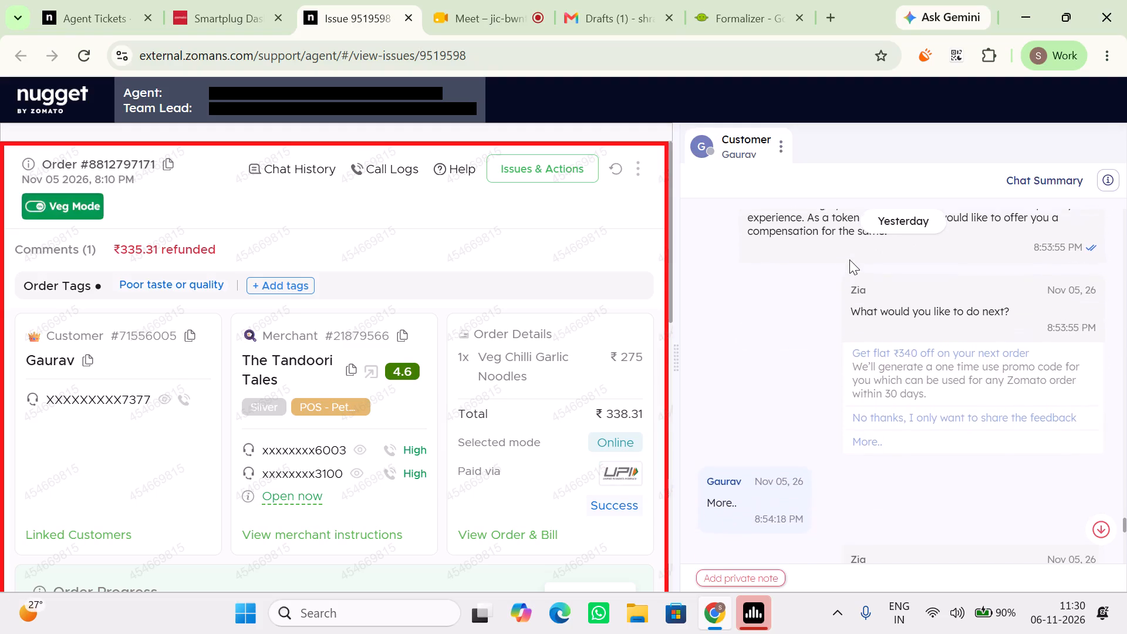
scroll(849, 259, "down", 1)
Request a callback to reach The Tandoori Tales on the merchant's first listed number.
left_click(195, 0)
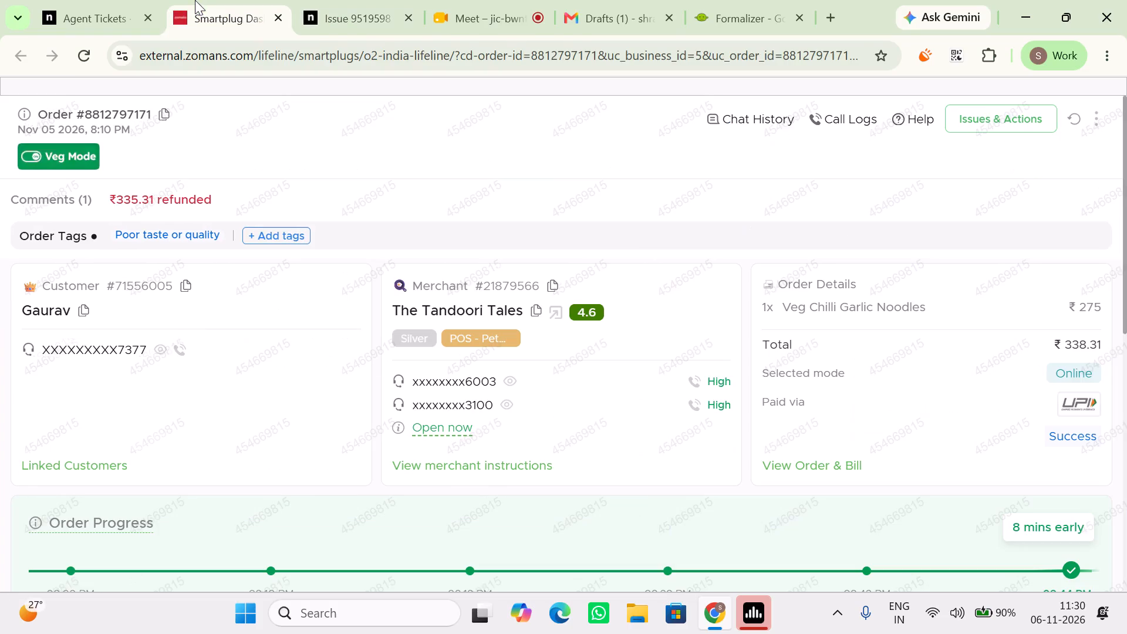
left_click(81, 0)
left_click(255, 0)
left_click(693, 379)
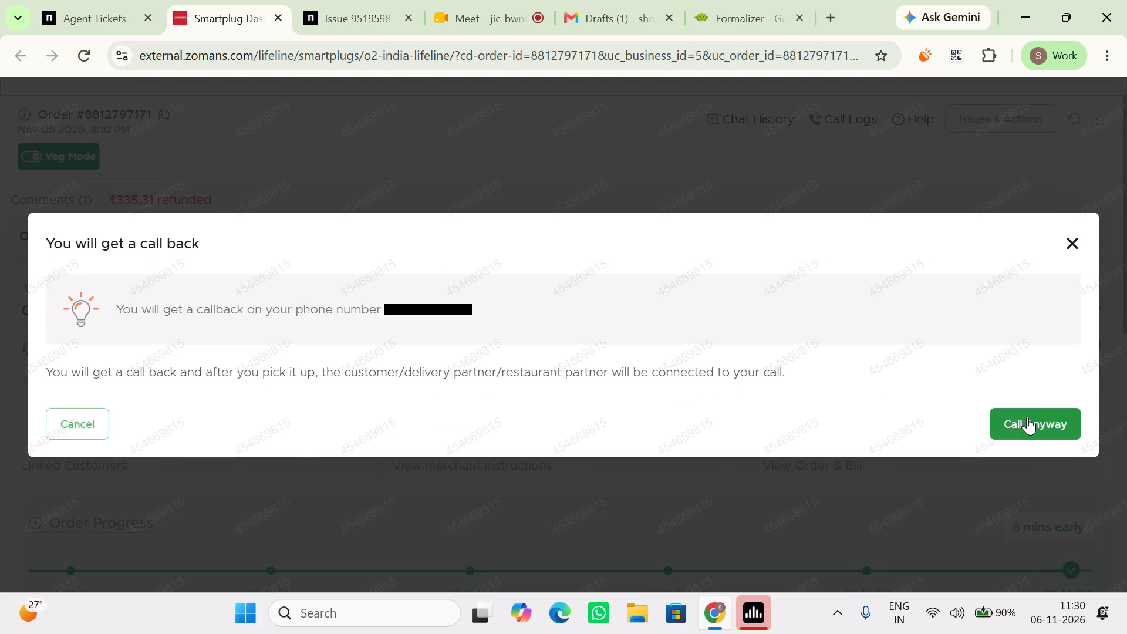
left_click(67, 0)
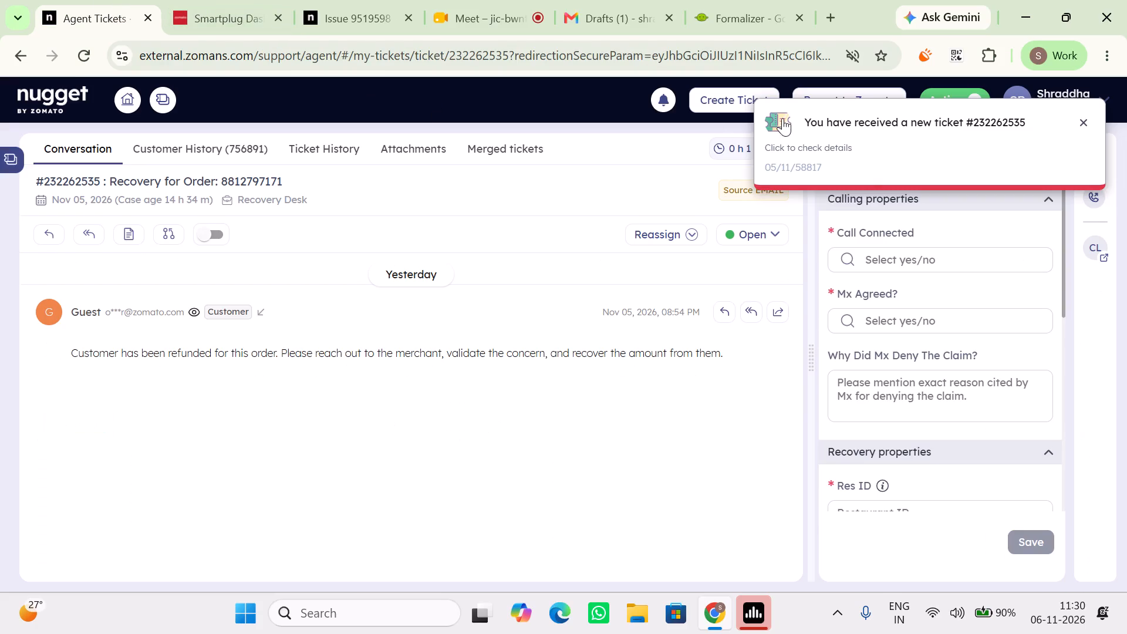
scroll(838, 241, "up", 3)
left_click(192, 0)
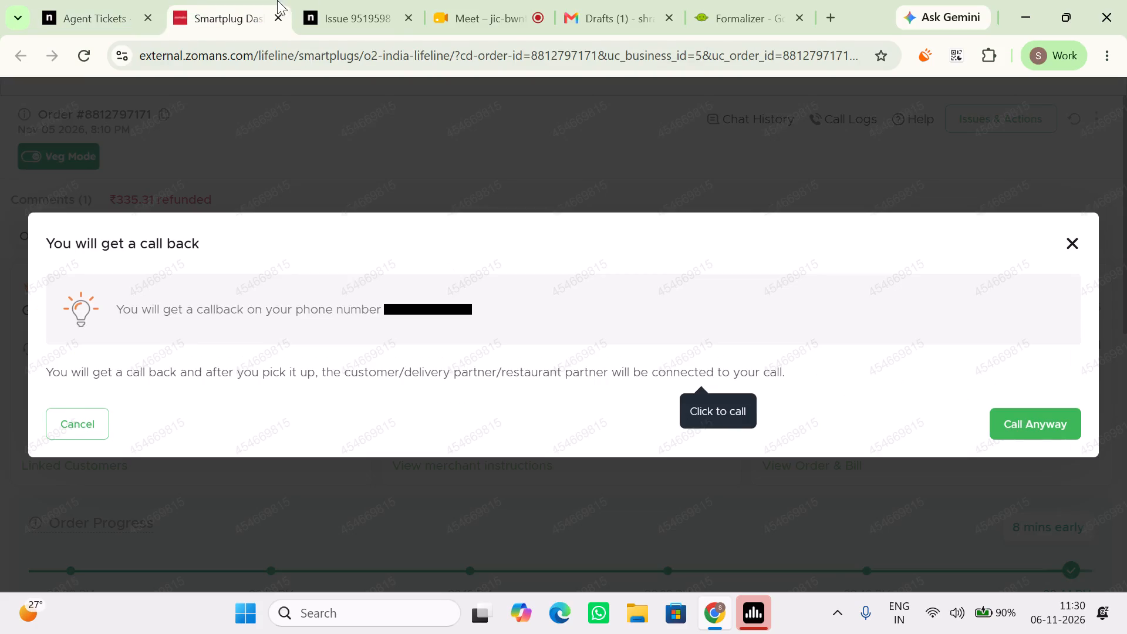
left_click(364, 0)
left_click(230, 0)
left_click(1042, 420)
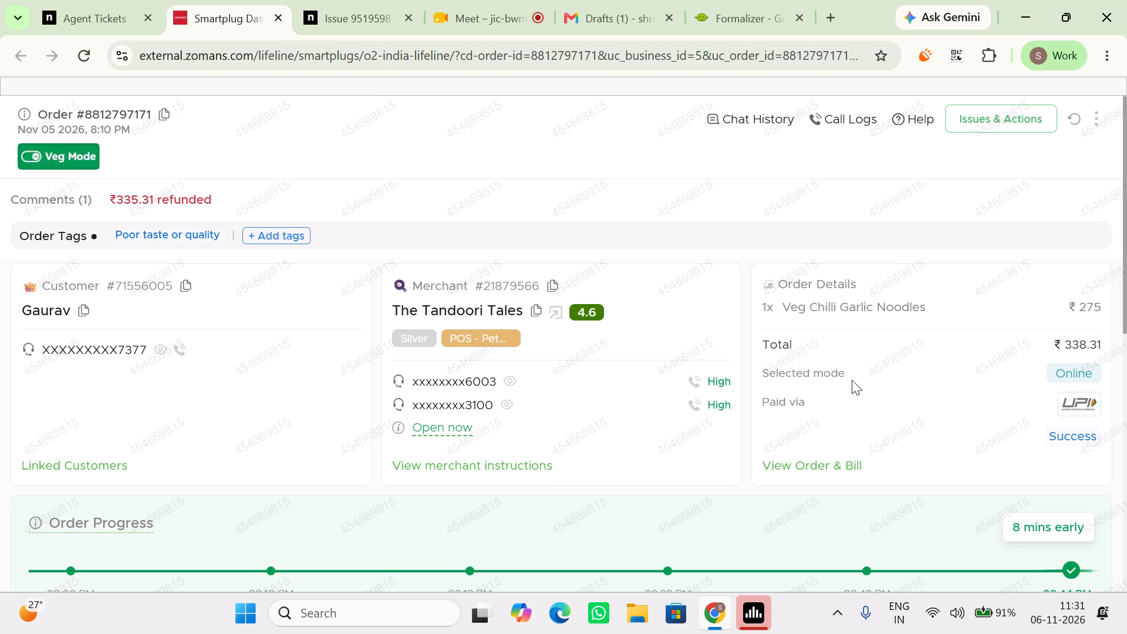
Review the order's call history and read the summary of the merchant's call to the customer.
left_click(829, 119)
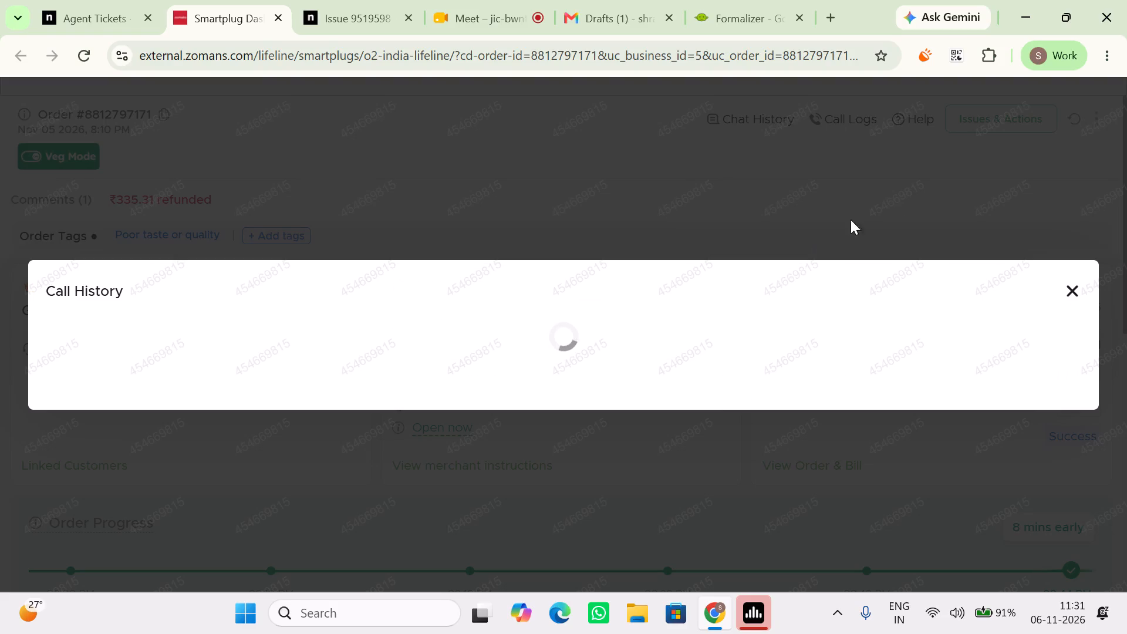
left_click(369, 375)
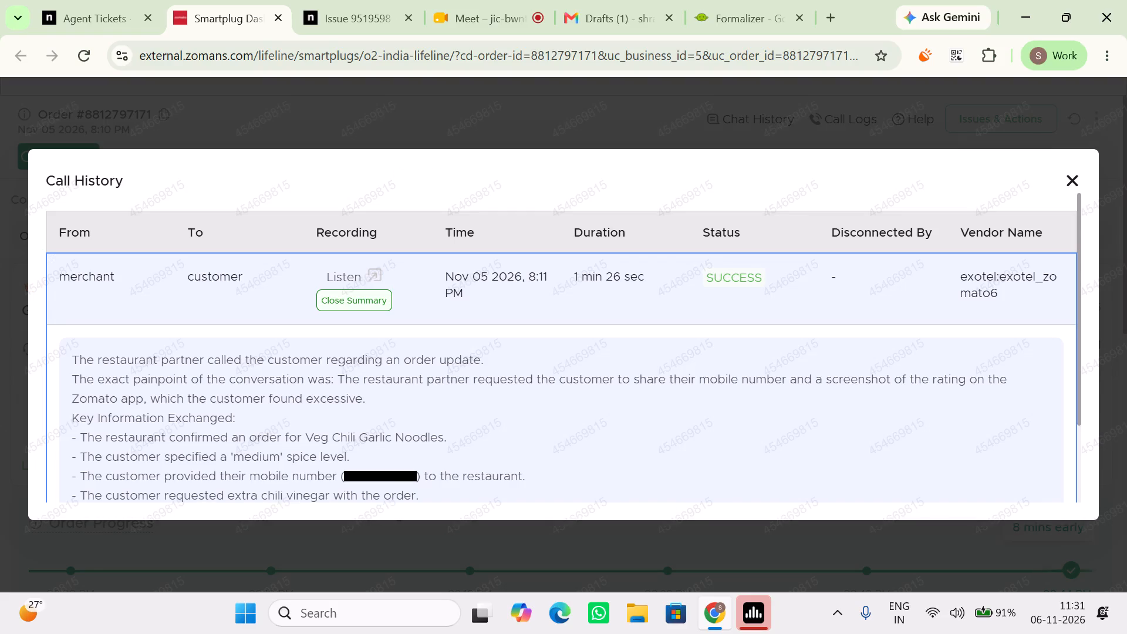
scroll(369, 375, "down", 2)
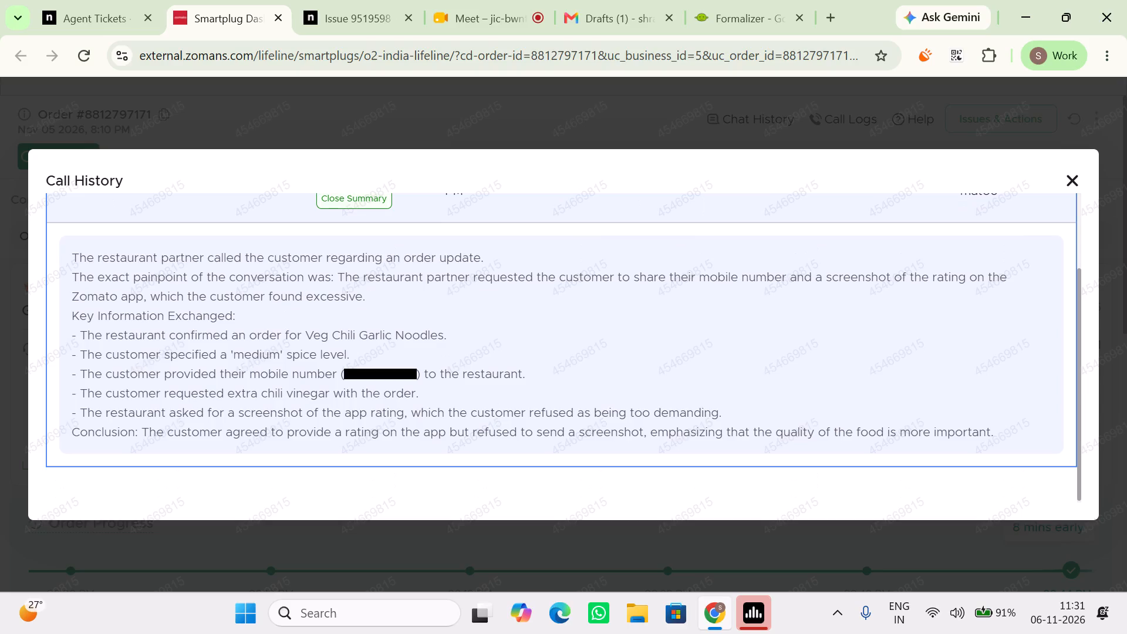
left_click(1073, 174)
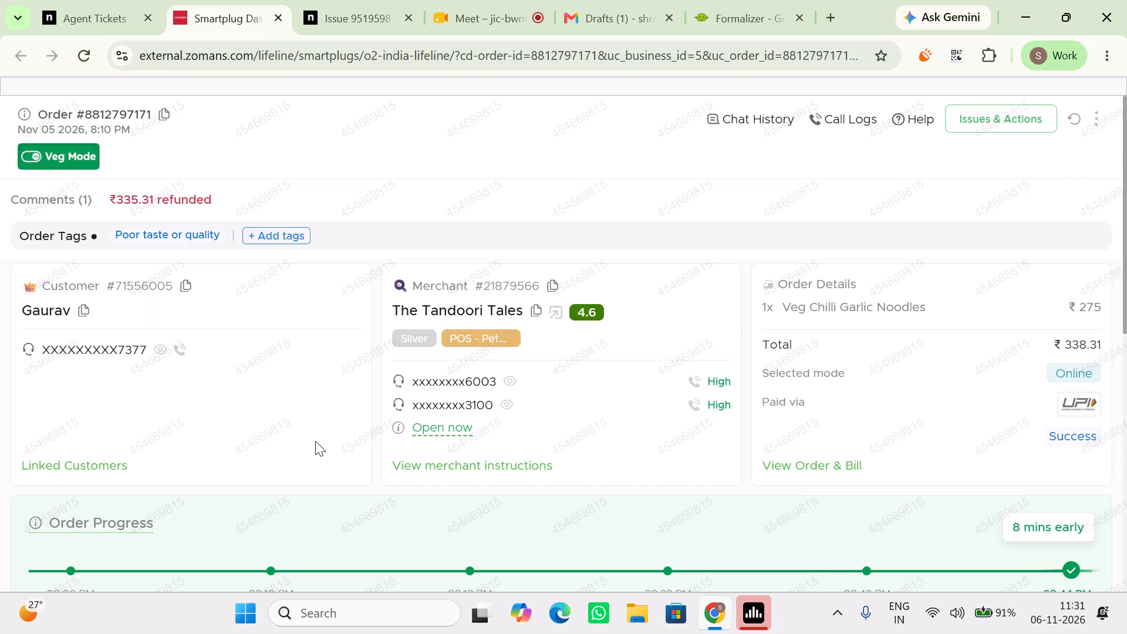
Request a callback to reach The Tandoori Tales on the merchant's second listed number.
left_click(695, 399)
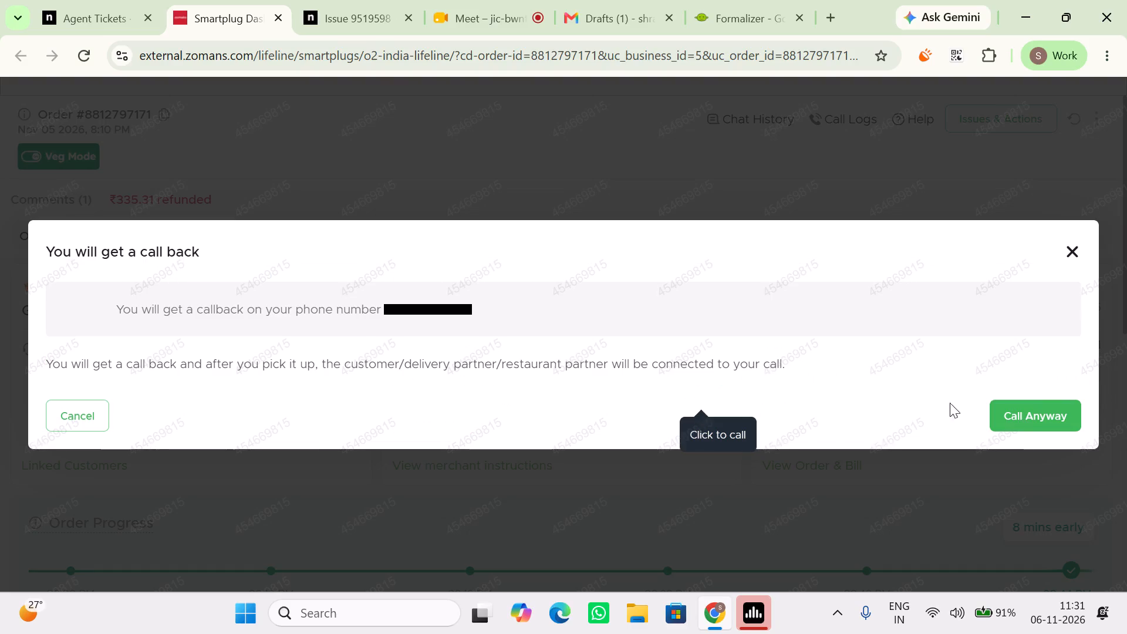
left_click(1041, 410)
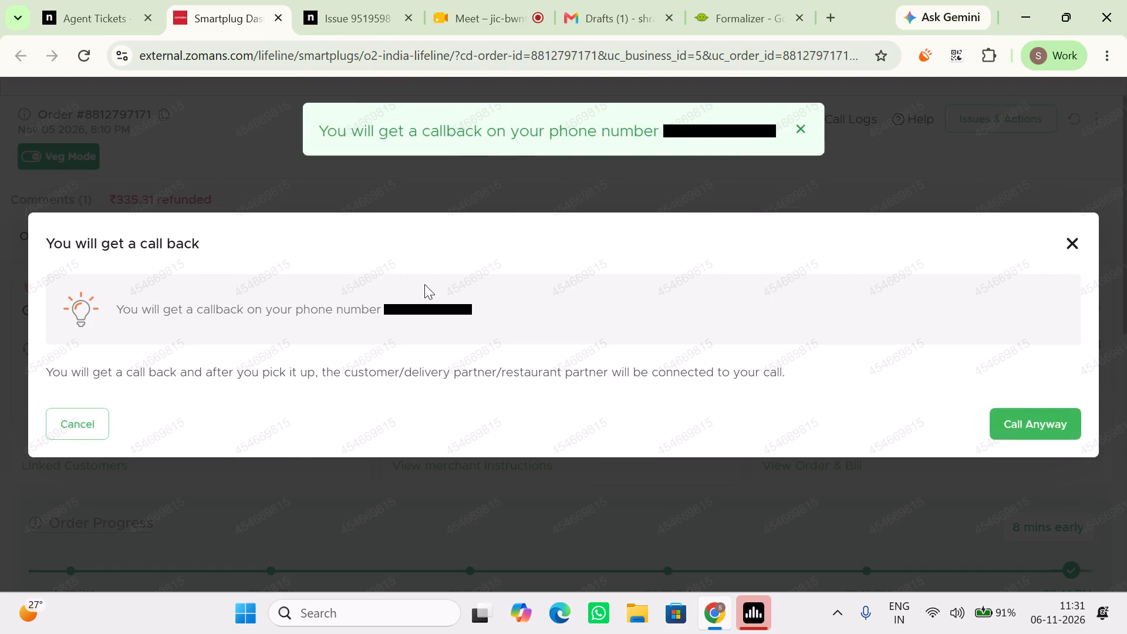
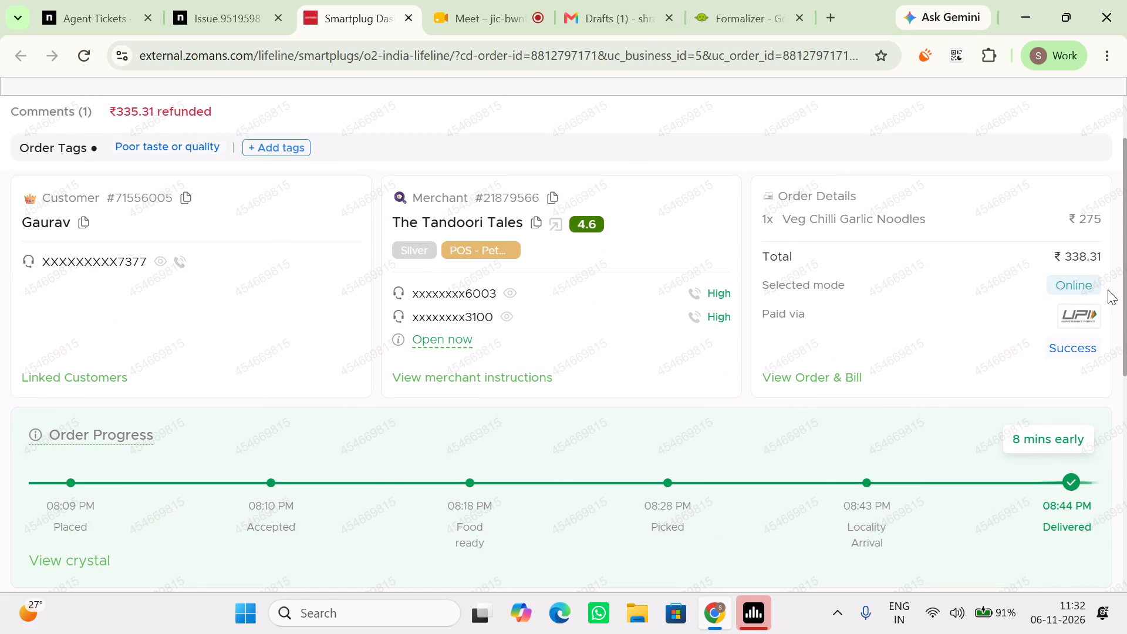
left_click_drag(1123, 280, 1126, 61)
left_click(849, 120)
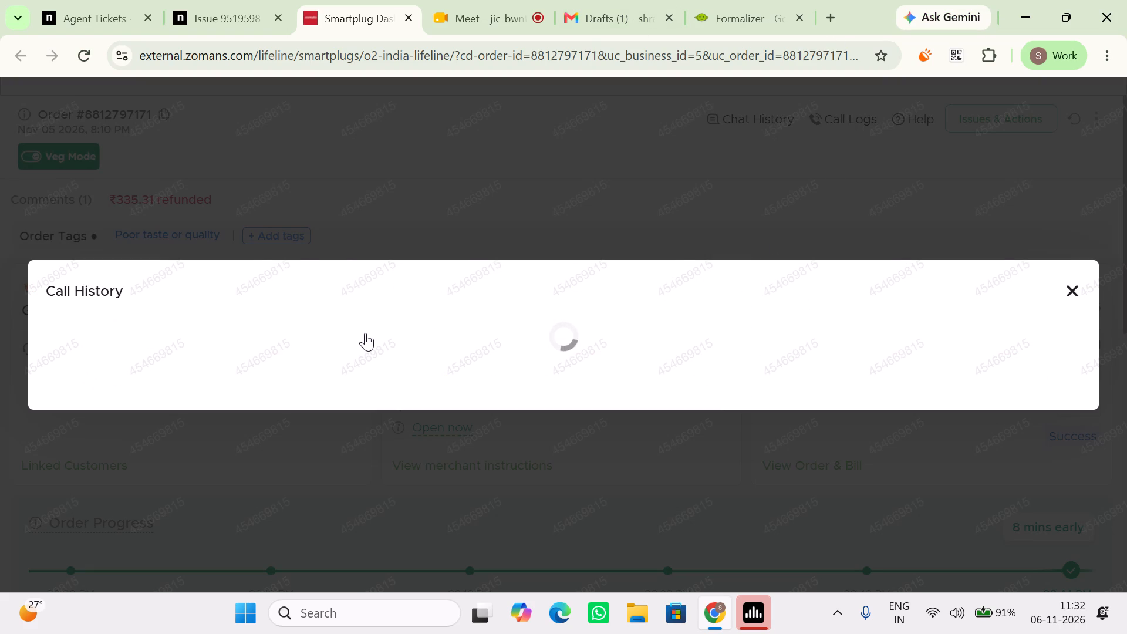
left_click(365, 333)
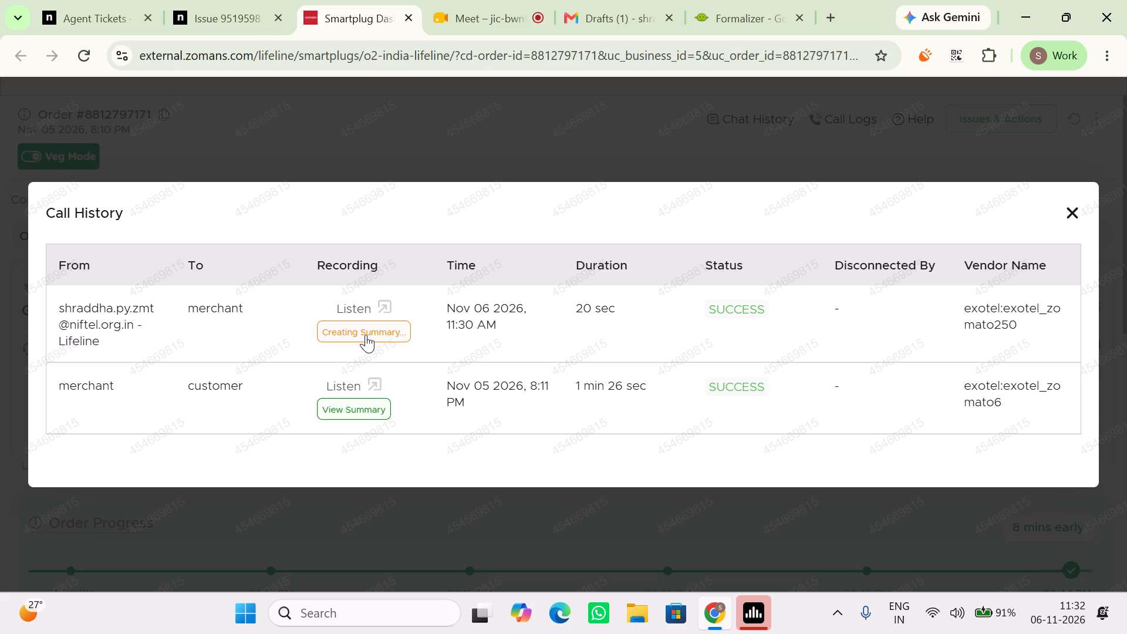
left_click(366, 335)
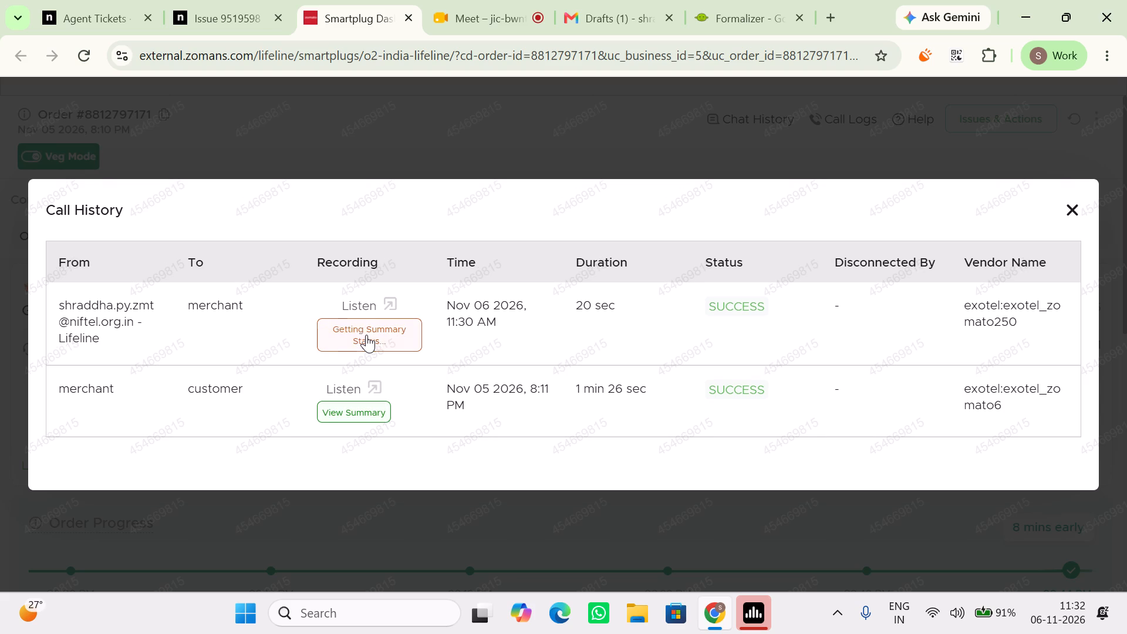
left_click(1066, 207)
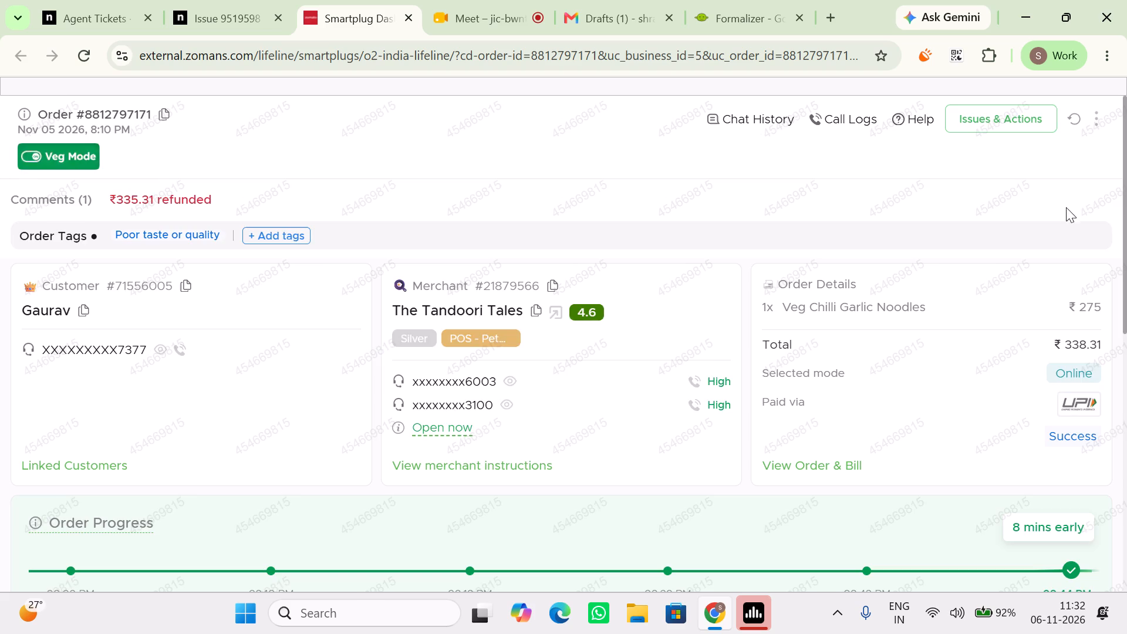
Request another callback to reach The Tandoori Tales on the merchant's first listed number.
left_click(697, 383)
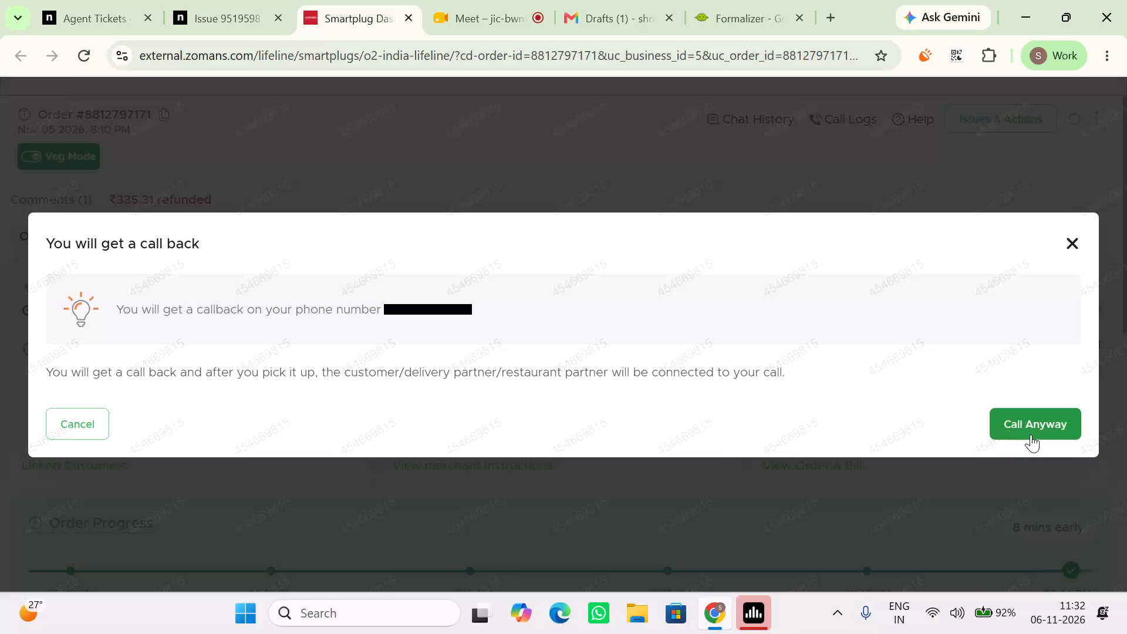
left_click_drag(1031, 434, 204, 0)
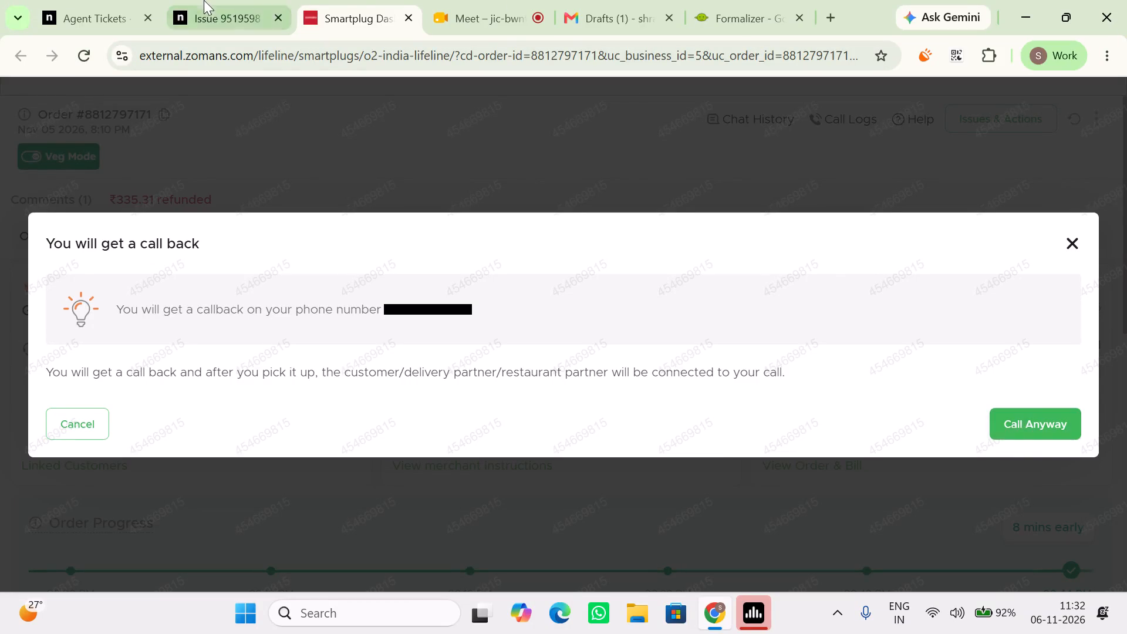
left_click(204, 0)
left_click(62, 1)
left_click(210, 0)
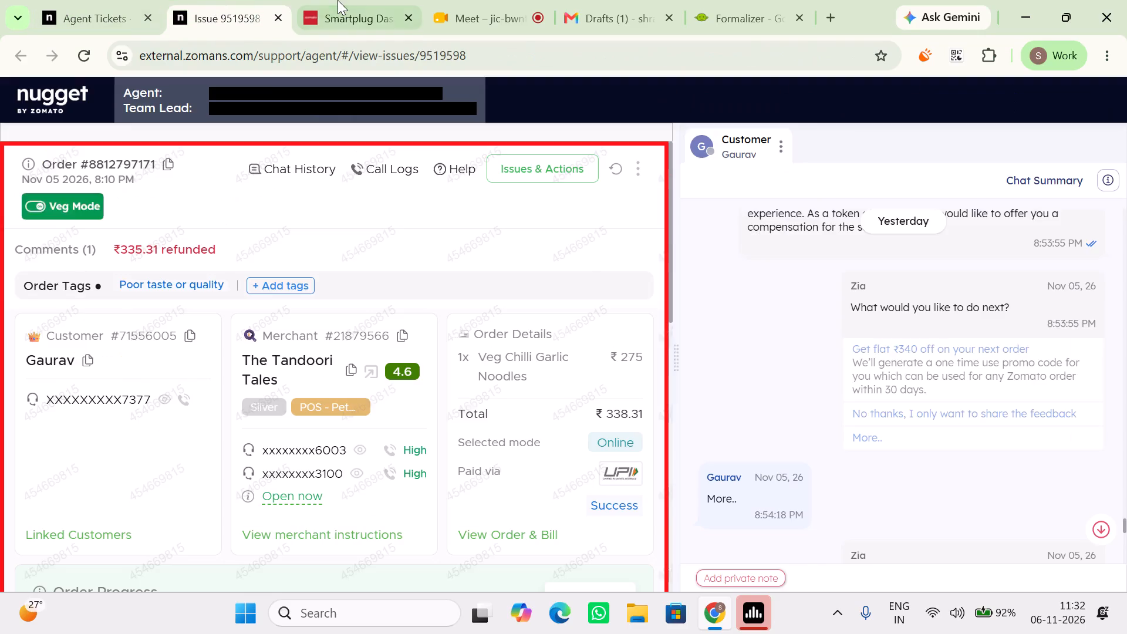
left_click(338, 0)
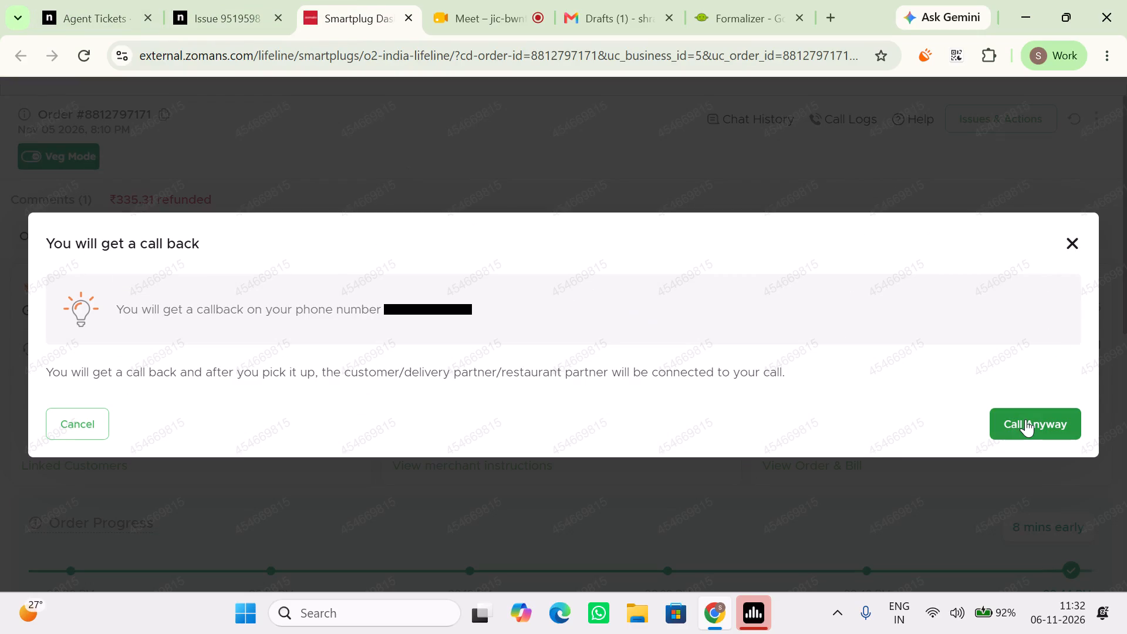
left_click(1025, 419)
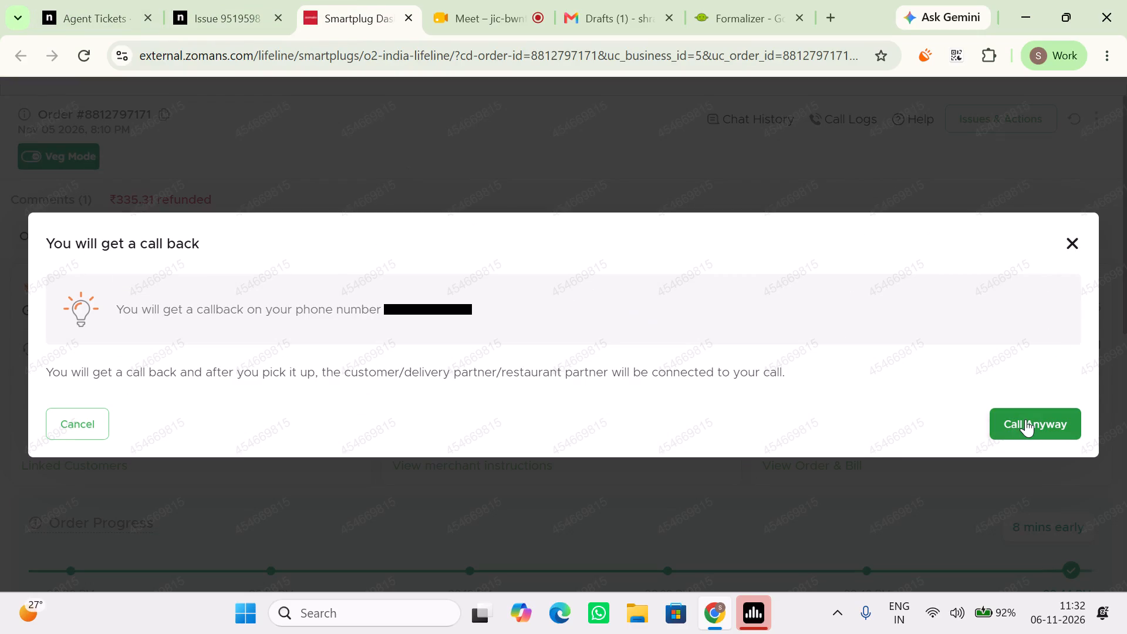
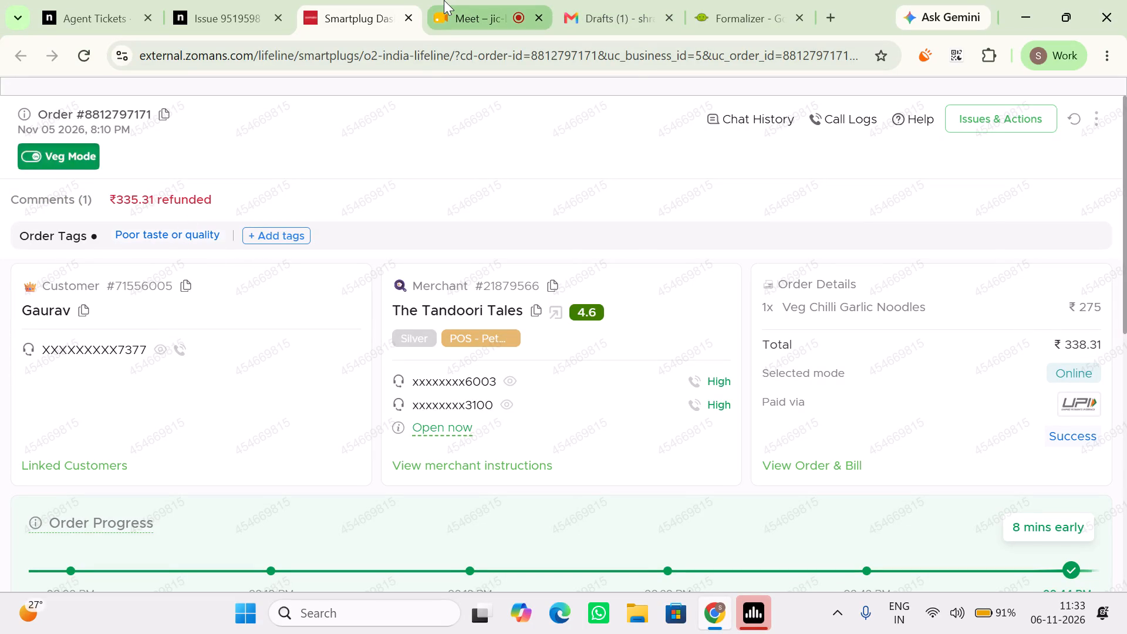
left_click(153, 228)
scroll(579, 427, "up", 1)
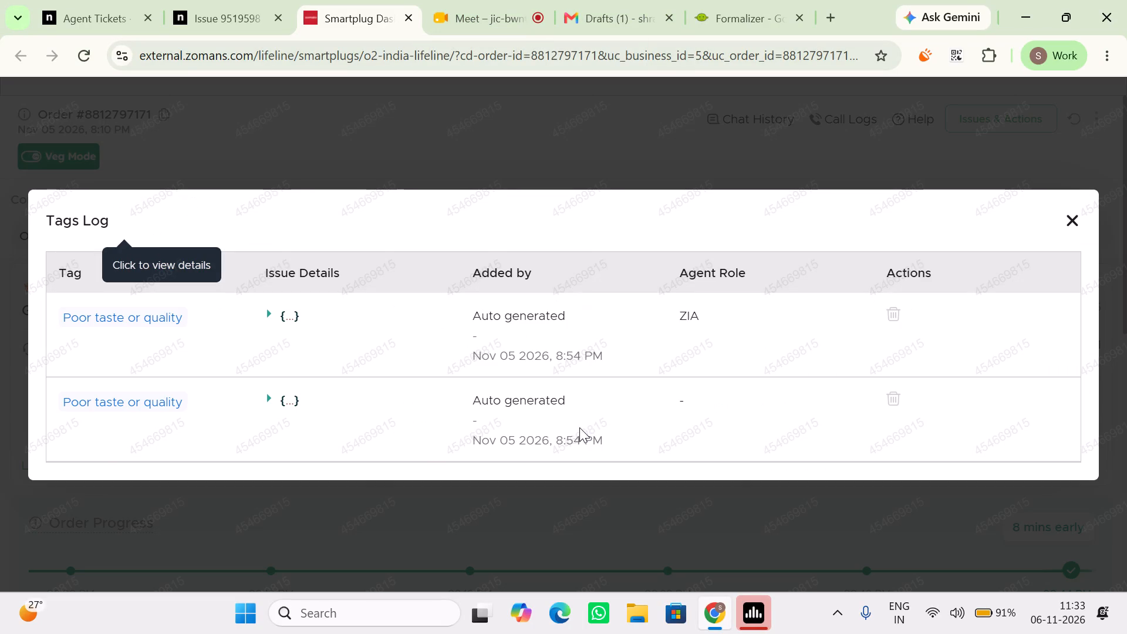
left_click(1079, 222)
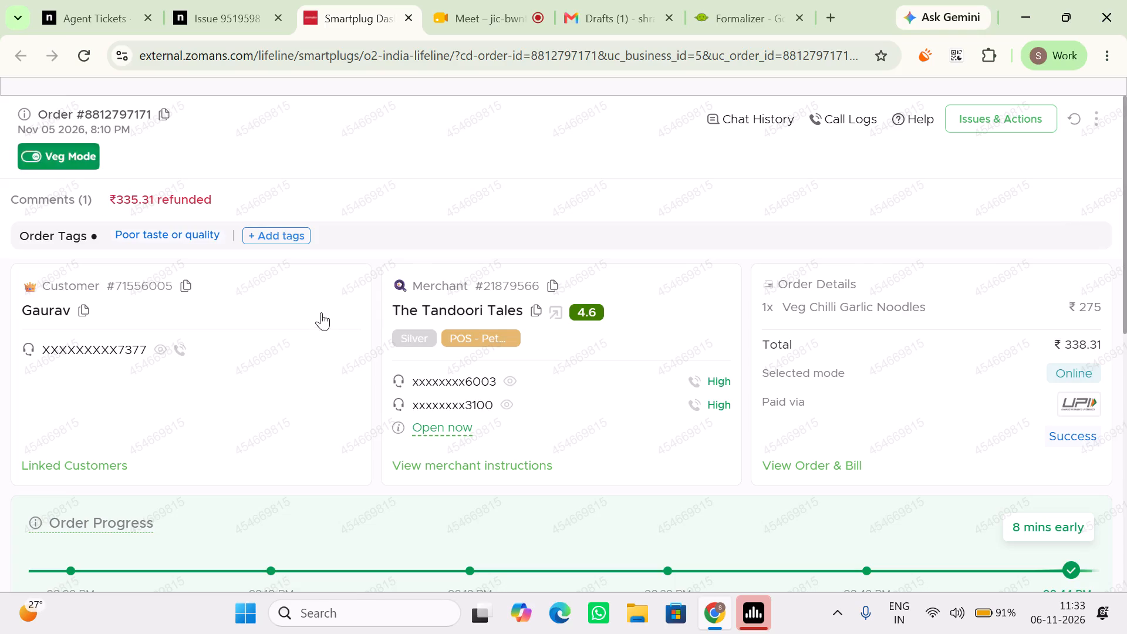
left_click(248, 0)
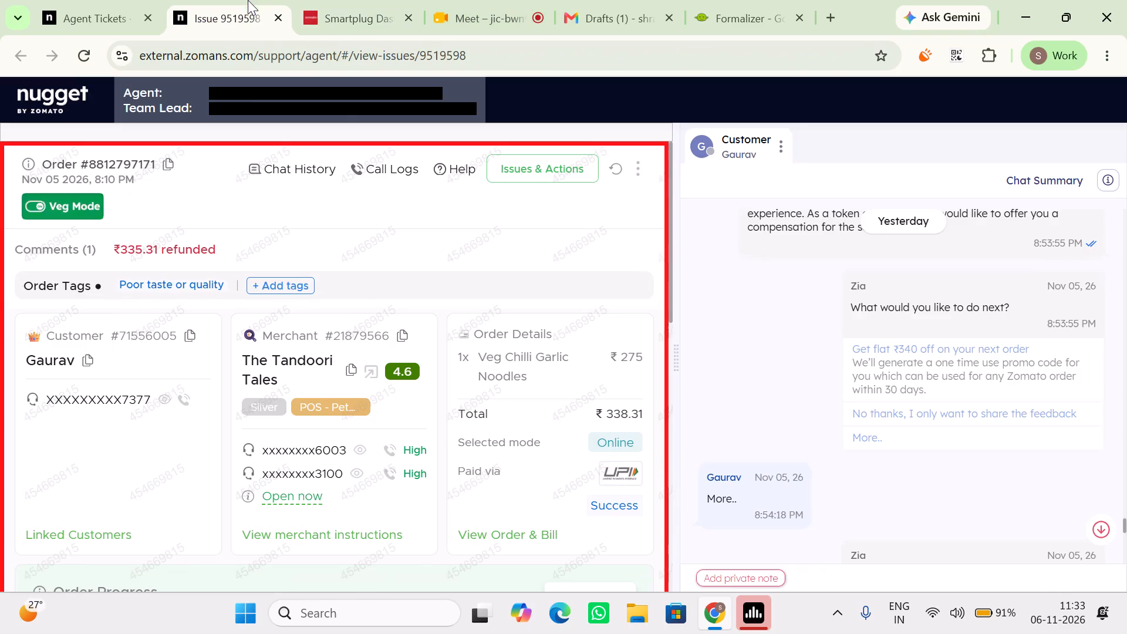
left_click_drag(248, 0, 325, 0)
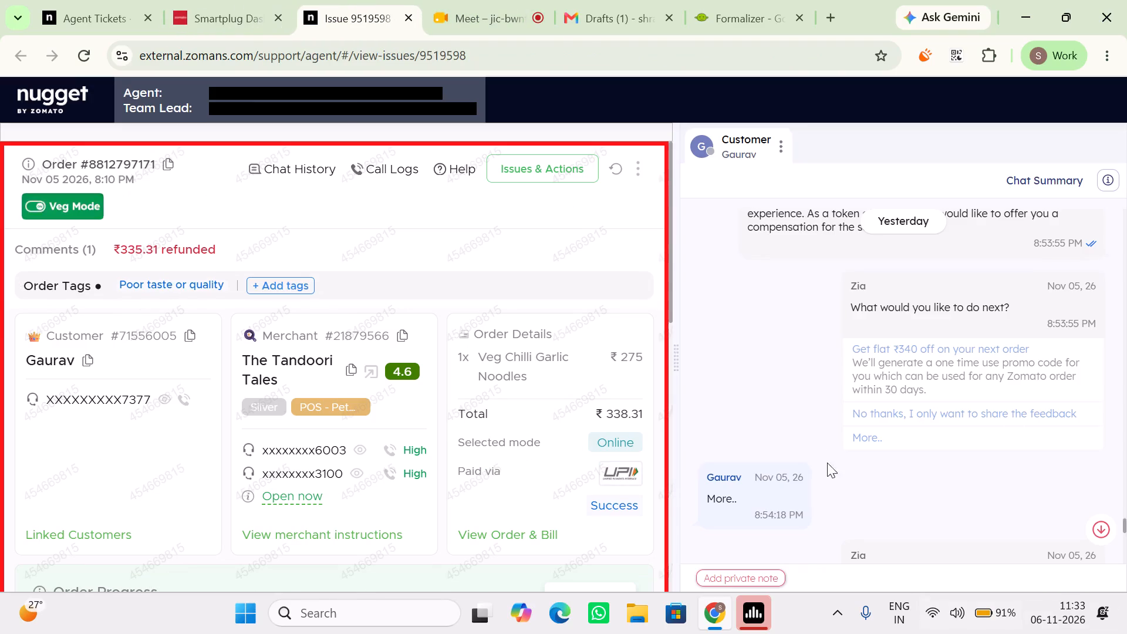
scroll(829, 356, "up", 2)
scroll(828, 353, "down", 1)
scroll(828, 353, "up", 1)
scroll(828, 353, "down", 1)
scroll(827, 354, "up", 1)
scroll(827, 354, "down", 1)
scroll(827, 354, "up", 1)
scroll(825, 356, "down", 1)
scroll(825, 356, "up", 1)
scroll(824, 356, "down", 6)
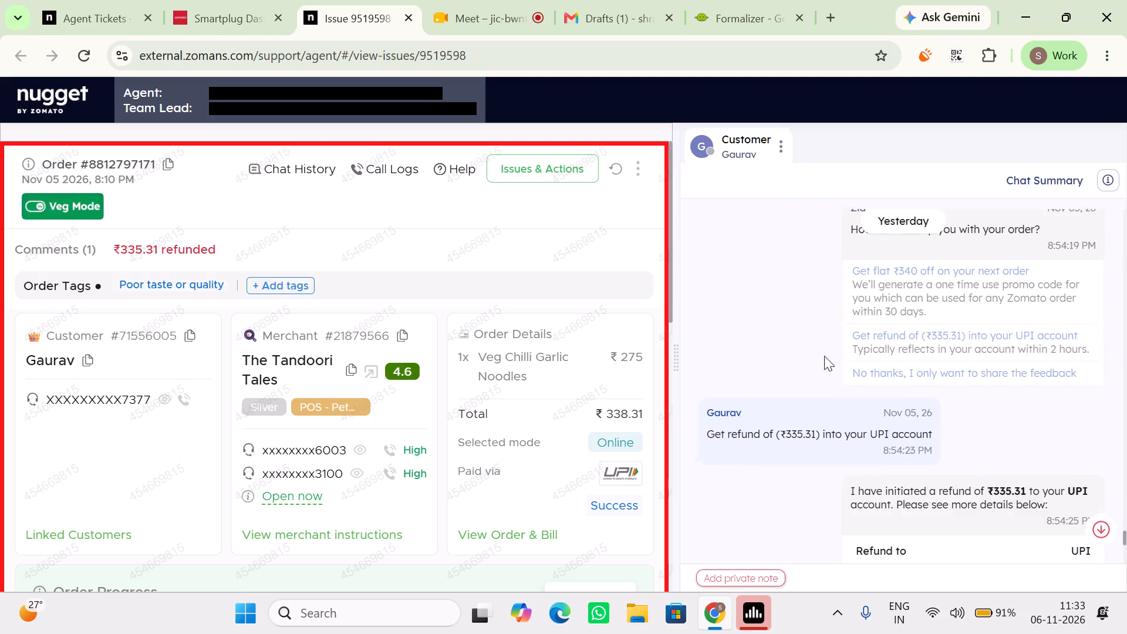
scroll(824, 356, "down", 1)
scroll(824, 356, "up", 1)
left_click(95, 0)
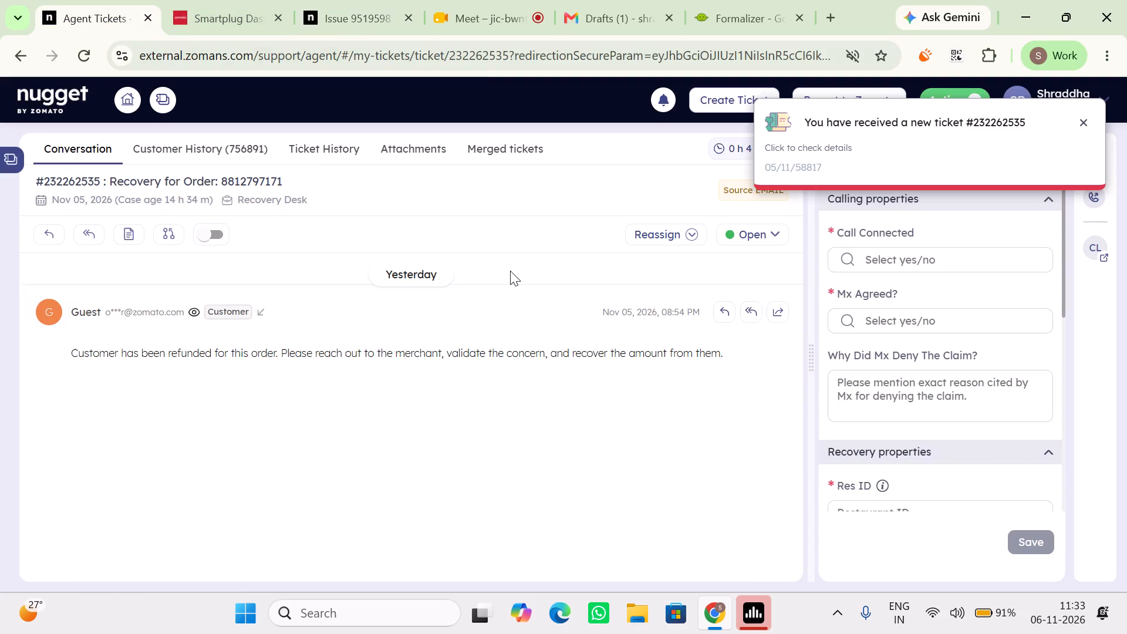
scroll(922, 465, "up", 2)
scroll(926, 467, "down", 1)
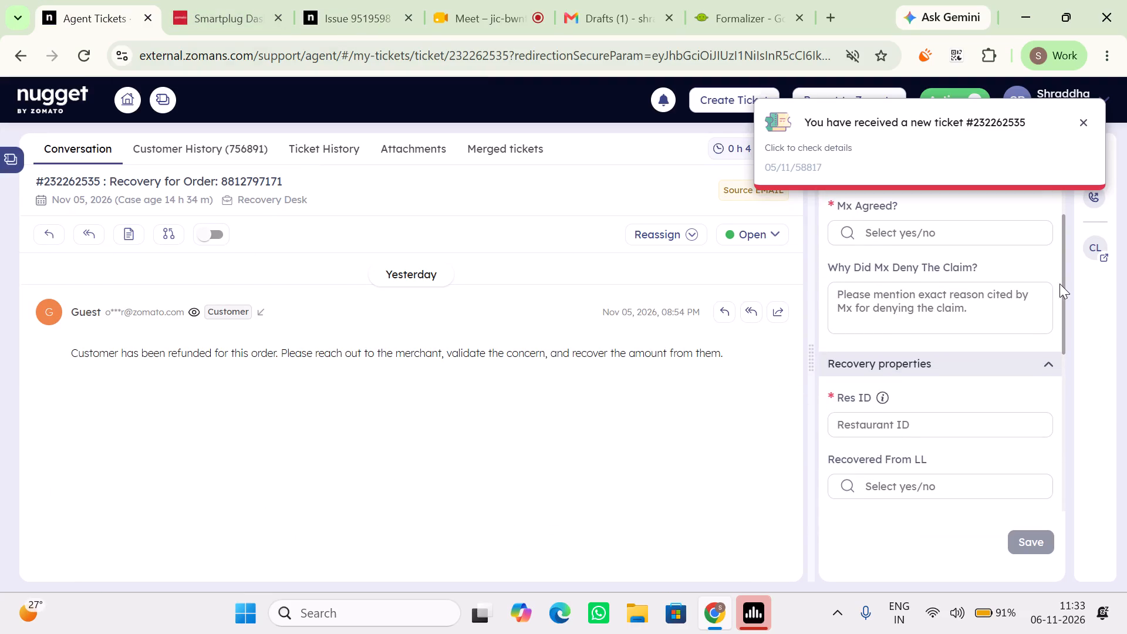
left_click_drag(1062, 284, 1078, 467)
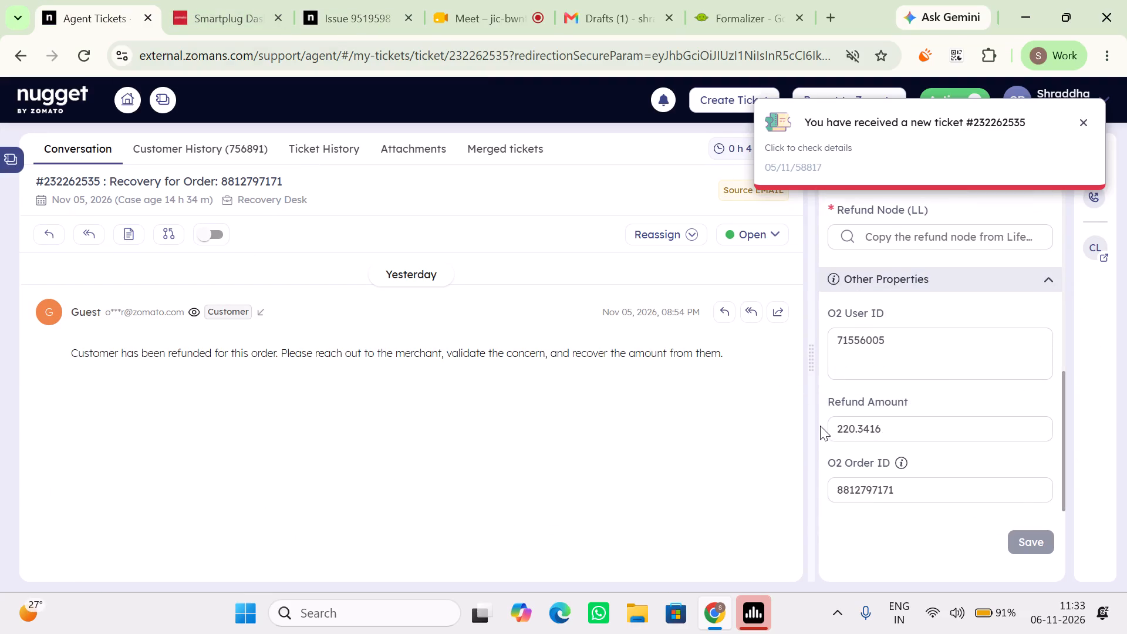